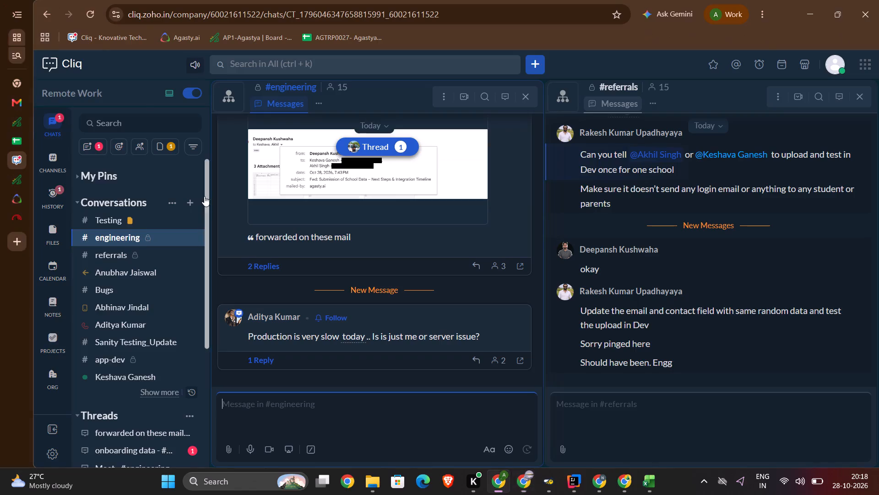
Switch to the SLM TREE WORKING- Status spreadsheet.
{"action": "left_click", "coordinate": [25, 176]}
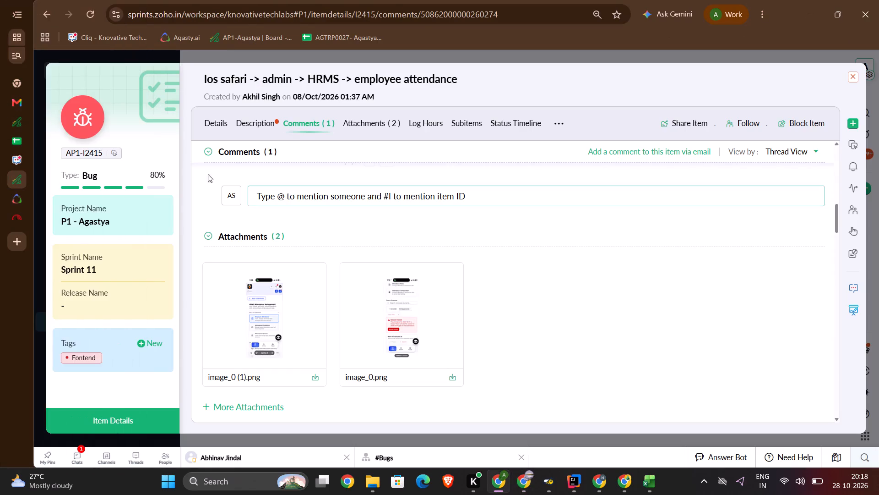
{"action": "left_click", "coordinate": [41, 135]}
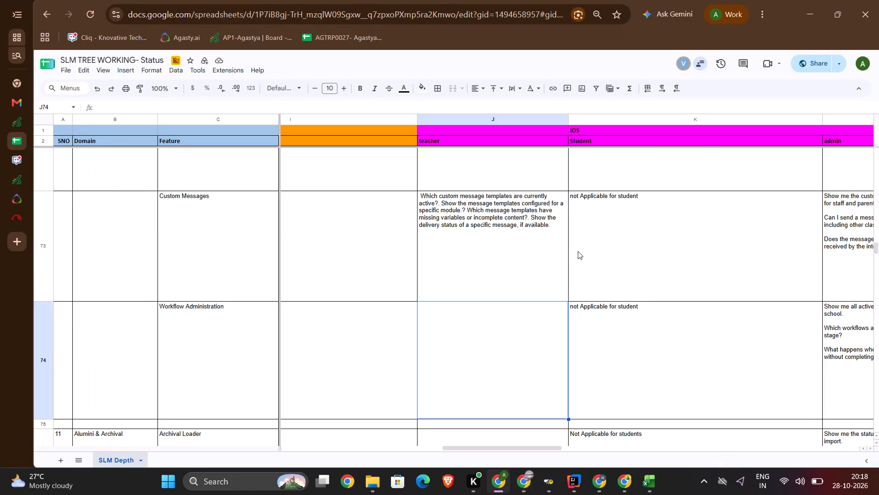
Enter "Not applicable for teacher" in the iOS teacher cell of the Workflow Administration row (J74).
{"action": "scroll", "coordinate": [578, 251], "scroll_direction": "down", "scroll_amount": 1}
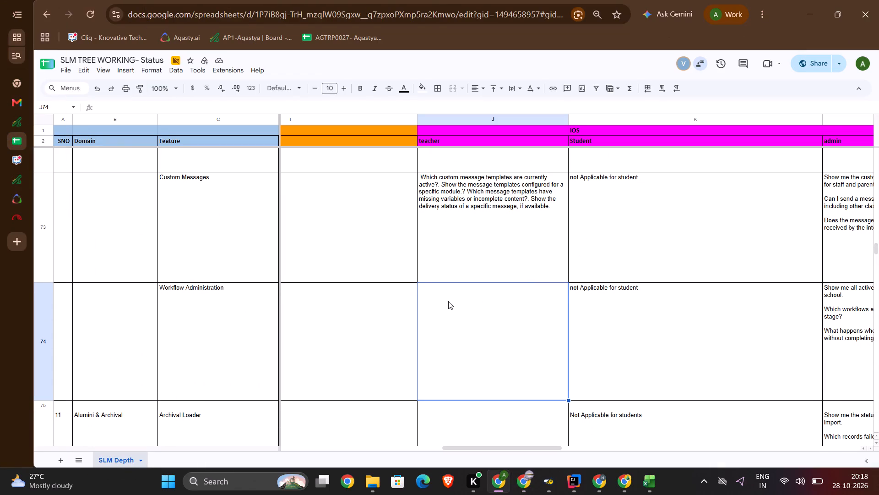
{"action": "triple_click", "coordinate": [448, 301]}
{"action": "scroll", "coordinate": [564, 312], "scroll_direction": "left", "scroll_amount": 1}
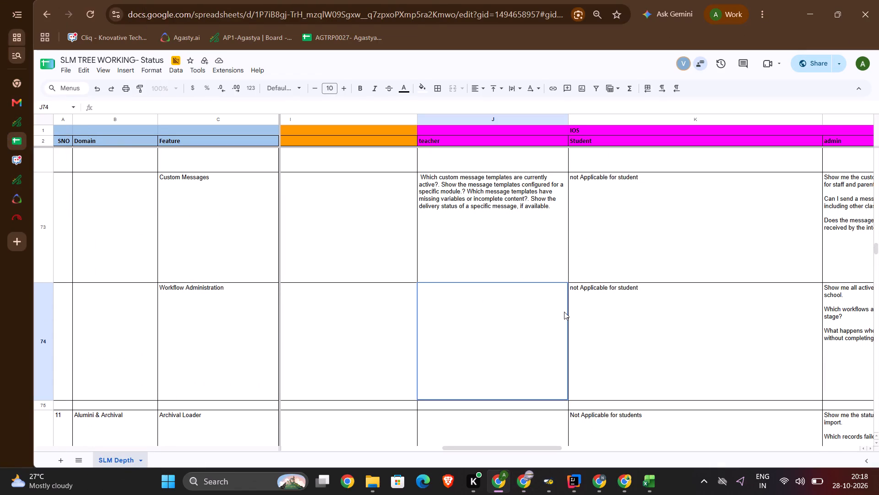
{"action": "scroll", "coordinate": [564, 312], "scroll_direction": "left", "scroll_amount": 1}
{"action": "left_click", "coordinate": [788, 350]}
{"action": "scroll", "coordinate": [788, 350], "scroll_direction": "left", "scroll_amount": 3}
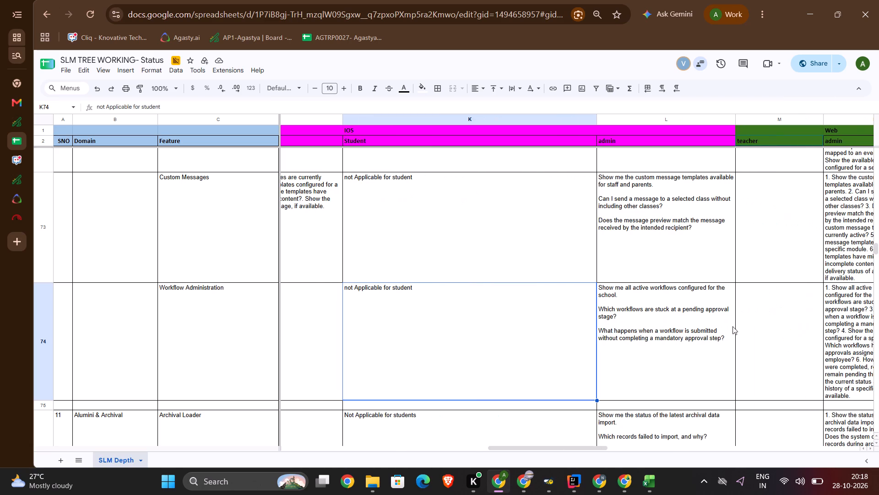
{"action": "scroll", "coordinate": [681, 325], "scroll_direction": "left", "scroll_amount": 1}
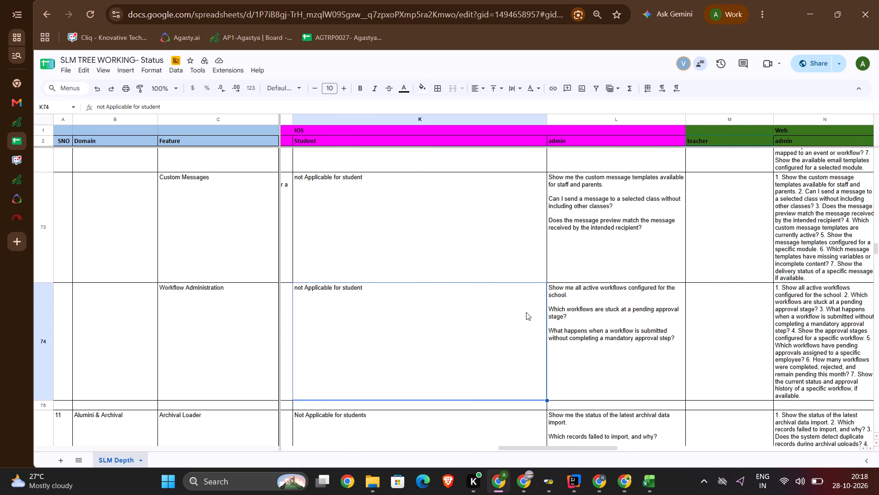
{"action": "scroll", "coordinate": [610, 351], "scroll_direction": "right", "scroll_amount": 3}
{"action": "triple_click", "coordinate": [478, 290]}
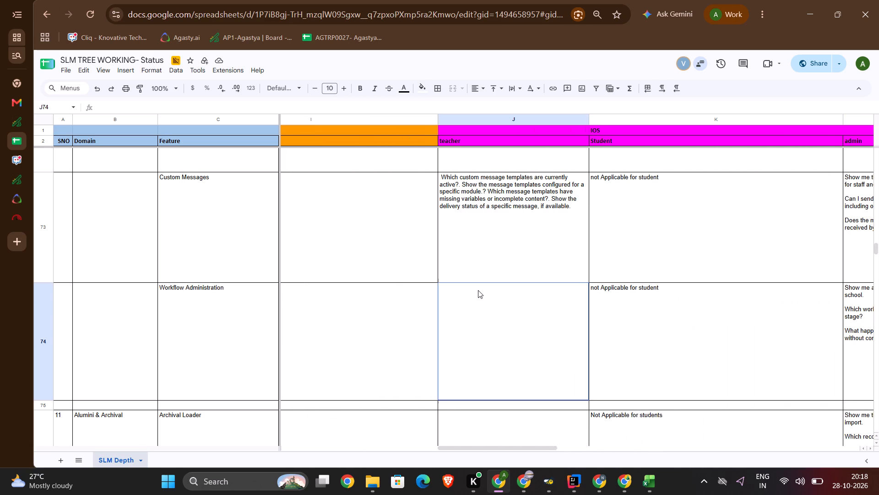
{"action": "left_click", "coordinate": [478, 290]}
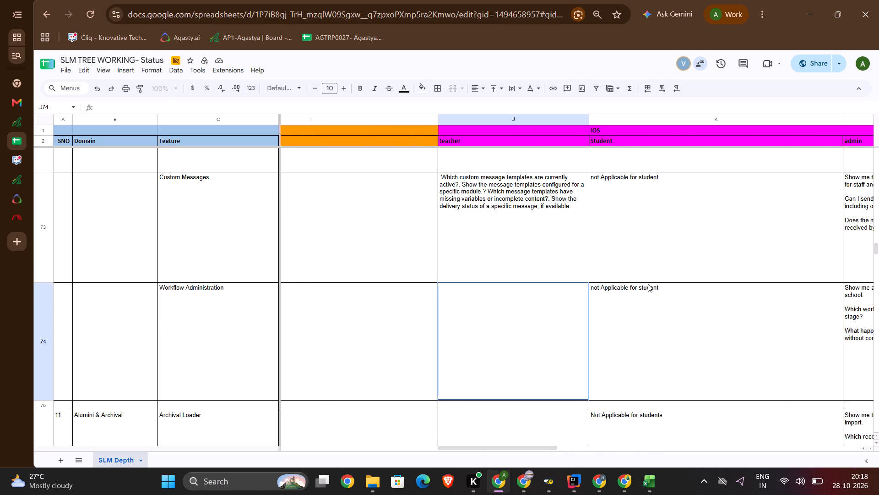
{"action": "triple_click", "coordinate": [451, 289]}
{"action": "type", "text": "Not applicarr"}
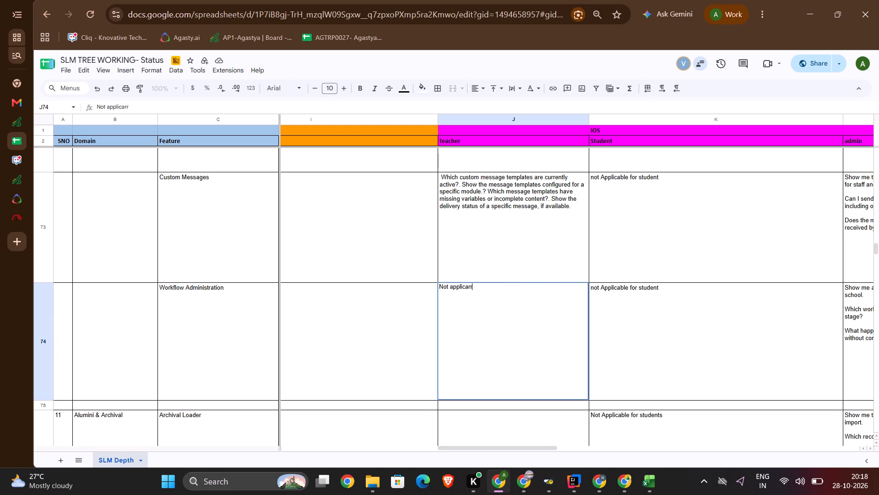
{"action": "key", "text": "BackSpace"}
{"action": "key", "text": "BackSpace"}
{"action": "type", "text": "ble for teacher"}
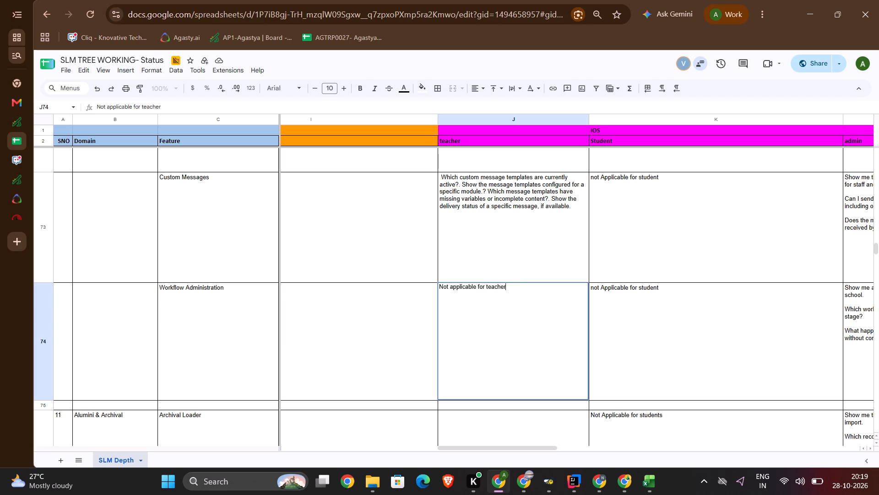
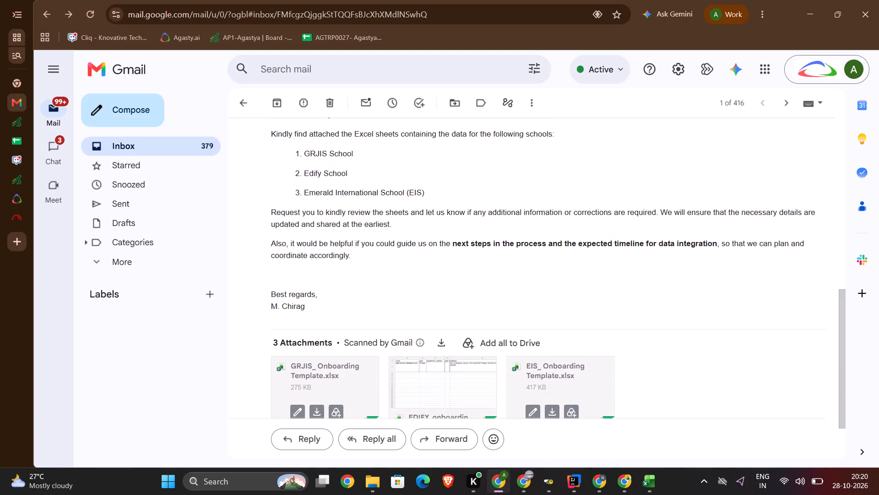
Open the EDIFY_onboarding_template.xlsx attachment and examine the columns of its account sheet through to logo, then close the preview.
{"action": "scroll", "coordinate": [519, 225], "scroll_direction": "left", "scroll_amount": 2}
{"action": "scroll", "coordinate": [519, 225], "scroll_direction": "down", "scroll_amount": 1}
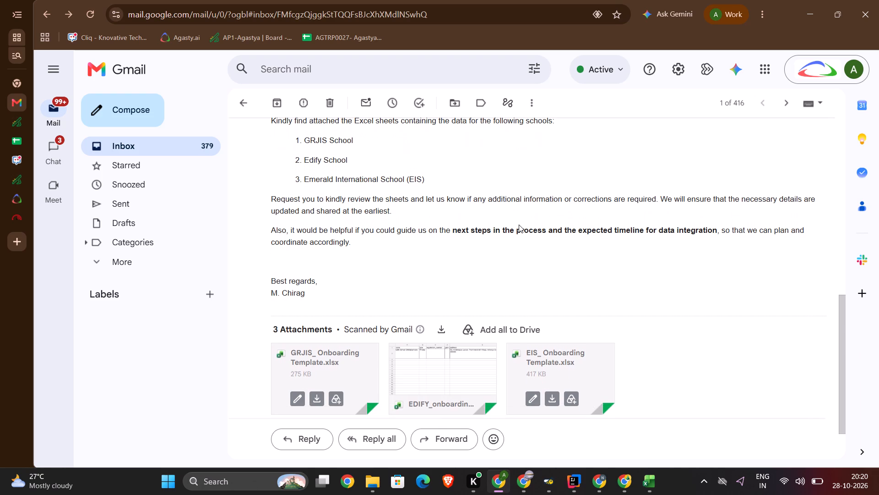
{"action": "scroll", "coordinate": [519, 225], "scroll_direction": "down", "scroll_amount": 1}
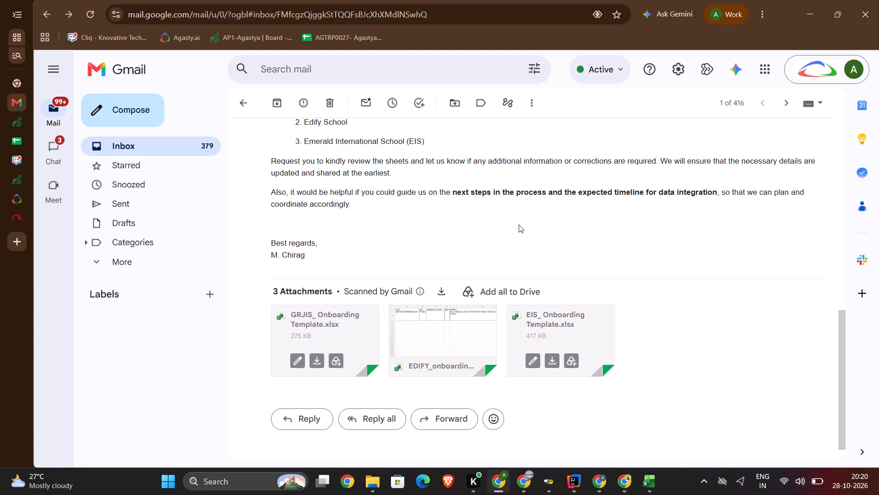
{"action": "left_click", "coordinate": [426, 320]}
{"action": "scroll", "coordinate": [385, 229], "scroll_direction": "up", "scroll_amount": 1}
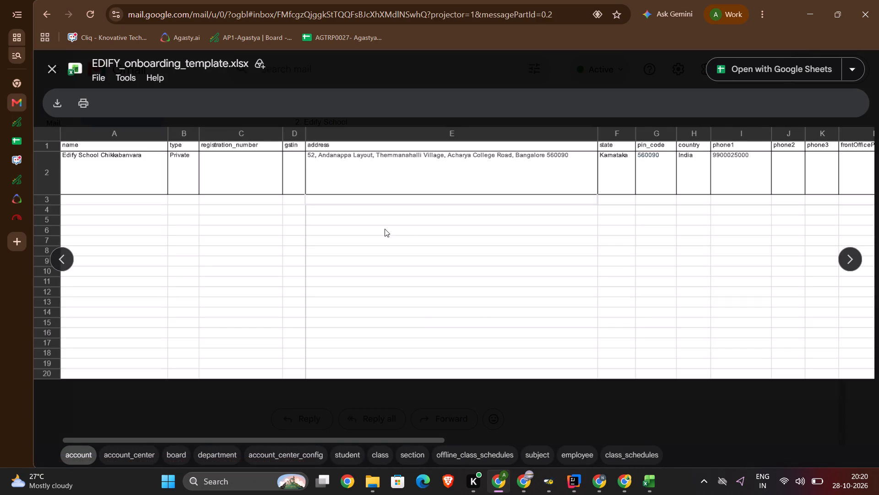
{"action": "scroll", "coordinate": [385, 229], "scroll_direction": "up", "scroll_amount": 1}
{"action": "scroll", "coordinate": [385, 229], "scroll_direction": "left", "scroll_amount": 1}
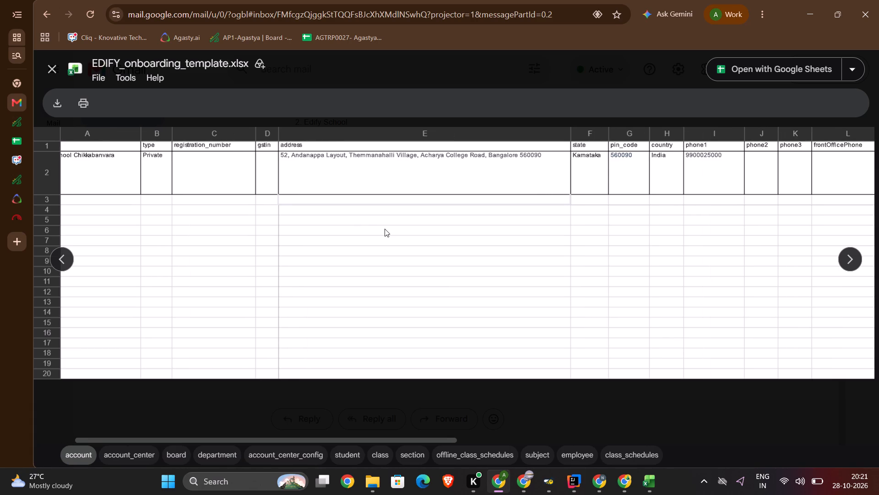
{"action": "scroll", "coordinate": [385, 229], "scroll_direction": "left", "scroll_amount": 3}
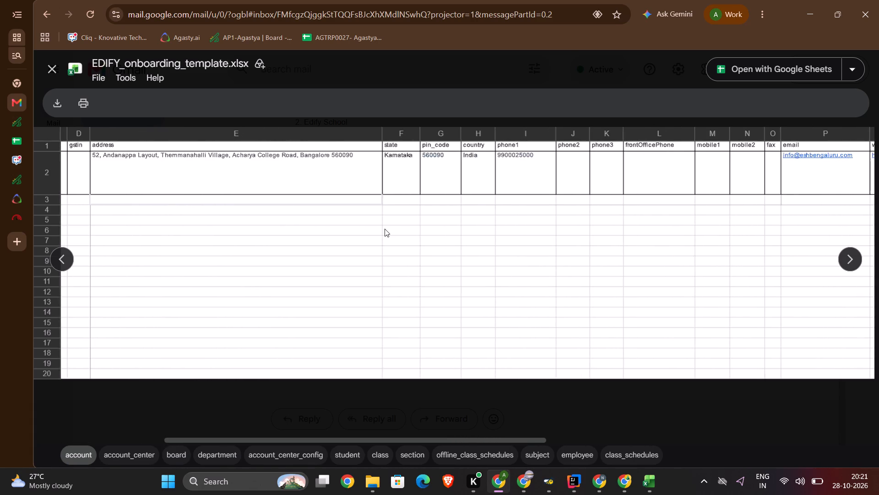
{"action": "scroll", "coordinate": [385, 229], "scroll_direction": "left", "scroll_amount": 3}
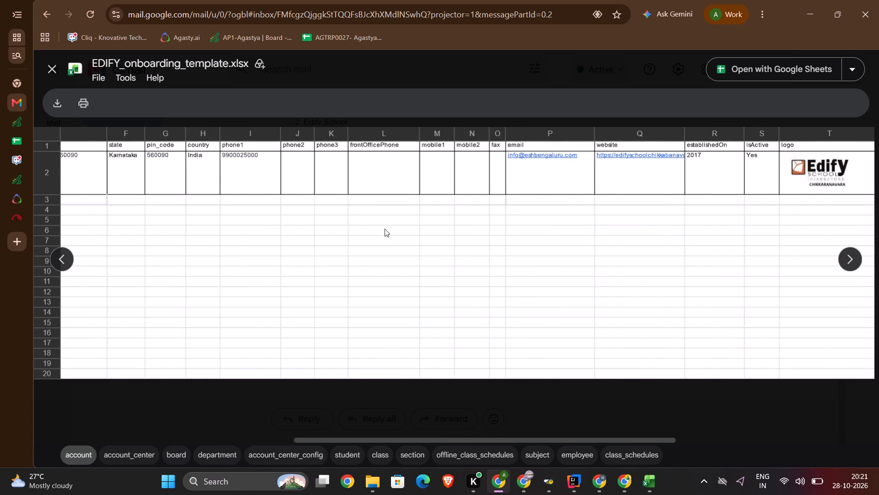
{"action": "scroll", "coordinate": [385, 229], "scroll_direction": "left", "scroll_amount": 3}
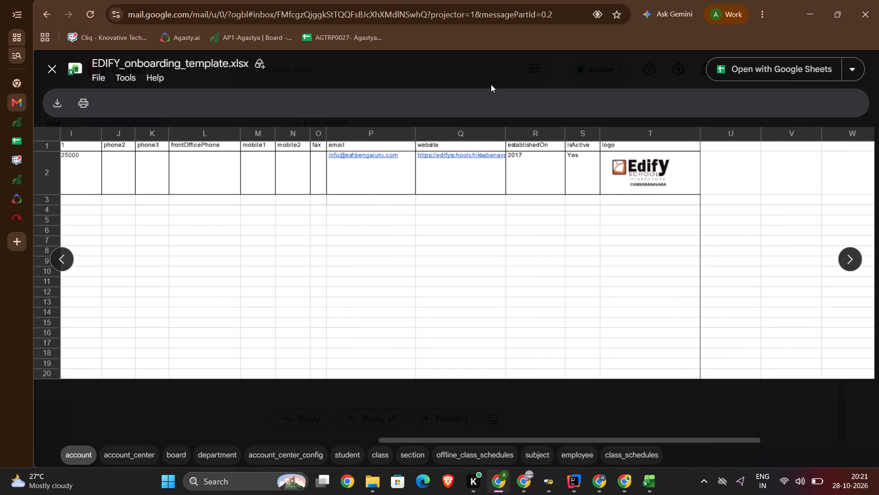
{"action": "left_click", "coordinate": [59, 77]}
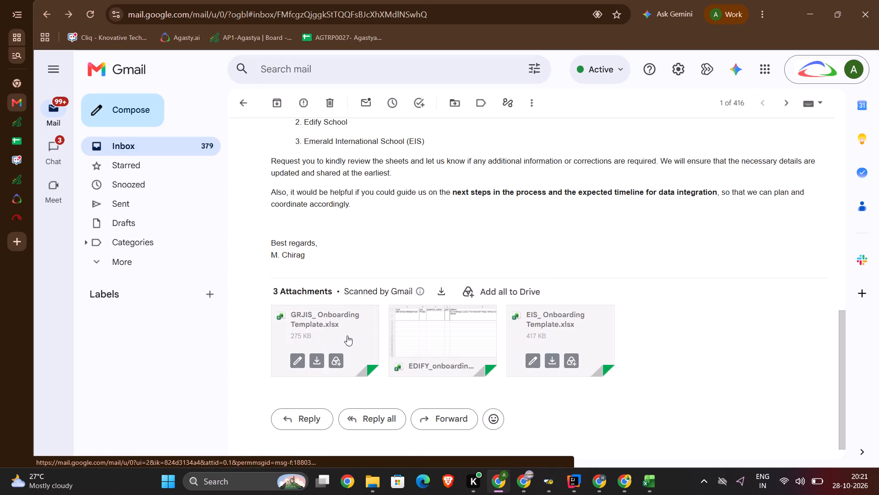
Review the header and sender details of the forwarded Submission of School Data email.
{"action": "scroll", "coordinate": [360, 270], "scroll_direction": "up", "scroll_amount": 1}
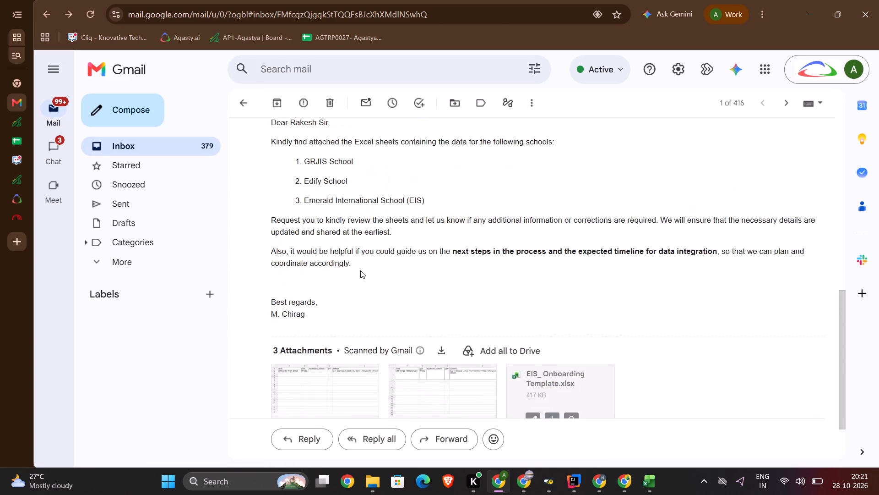
{"action": "scroll", "coordinate": [360, 270], "scroll_direction": "up", "scroll_amount": 6}
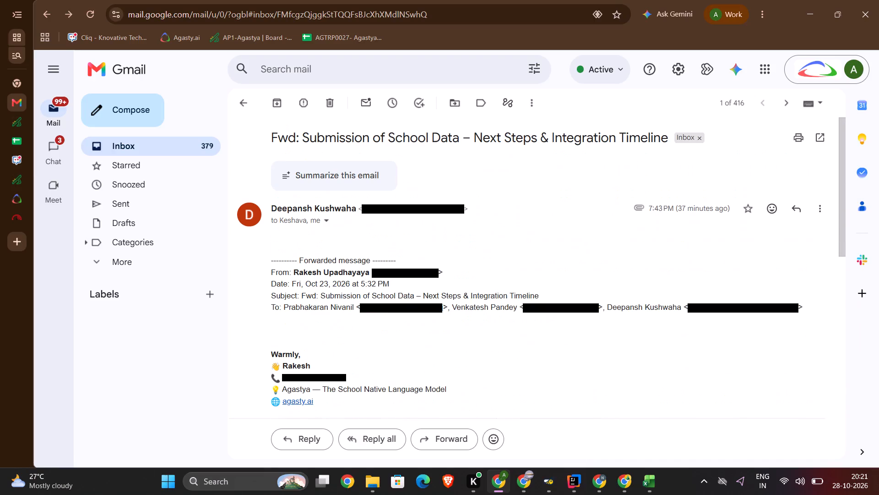
{"action": "scroll", "coordinate": [360, 270], "scroll_direction": "up", "scroll_amount": 3}
{"action": "left_click_drag", "start_coordinate": [263, 187], "coordinate": [280, 204]}
{"action": "left_click_drag", "start_coordinate": [280, 204], "coordinate": [360, 227]}
{"action": "key", "text": "z"}
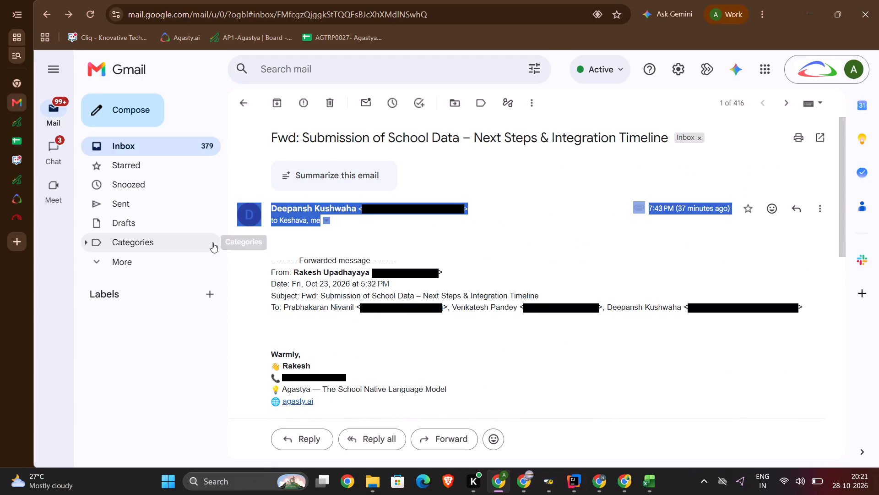
Switch to the other Chrome window, search for bookmyshow in a new tab and open the official BookMyShow site.
{"action": "key", "text": "alt+Tab"}
{"action": "key", "text": "ctrl+t"}
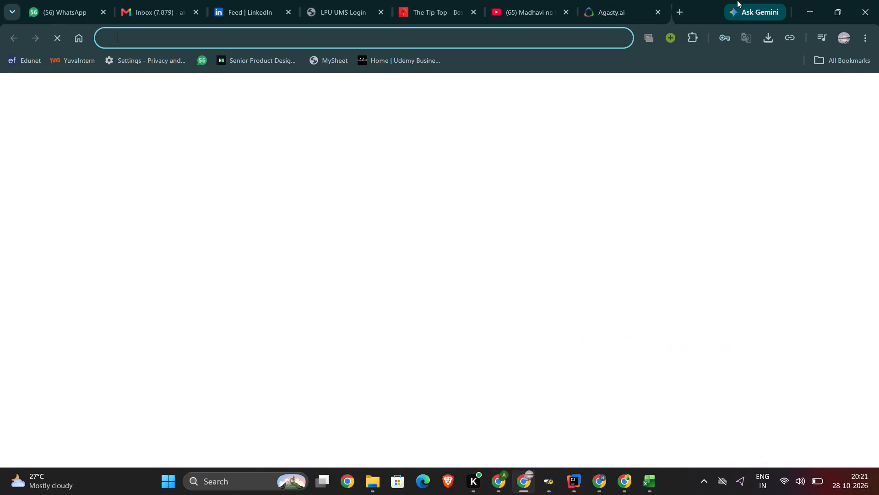
{"action": "type", "text": "book"}
{"action": "key", "text": "Down"}
{"action": "key", "text": "Return"}
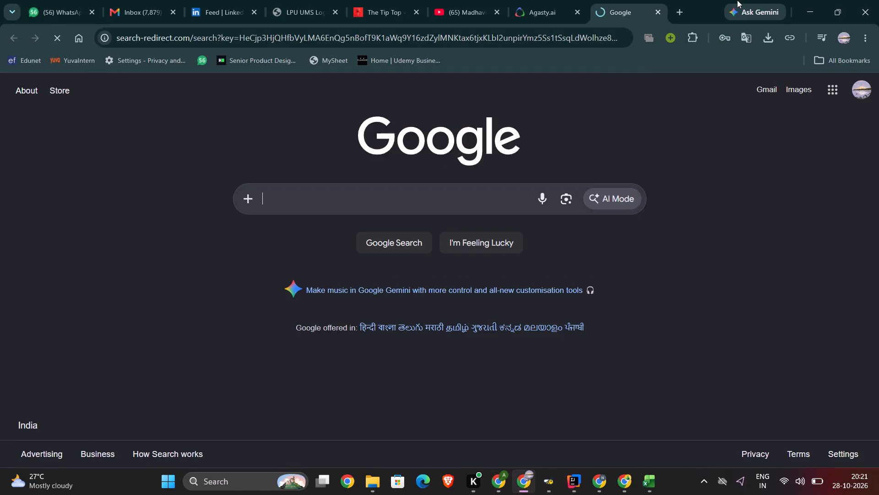
{"action": "left_click", "coordinate": [167, 211]}
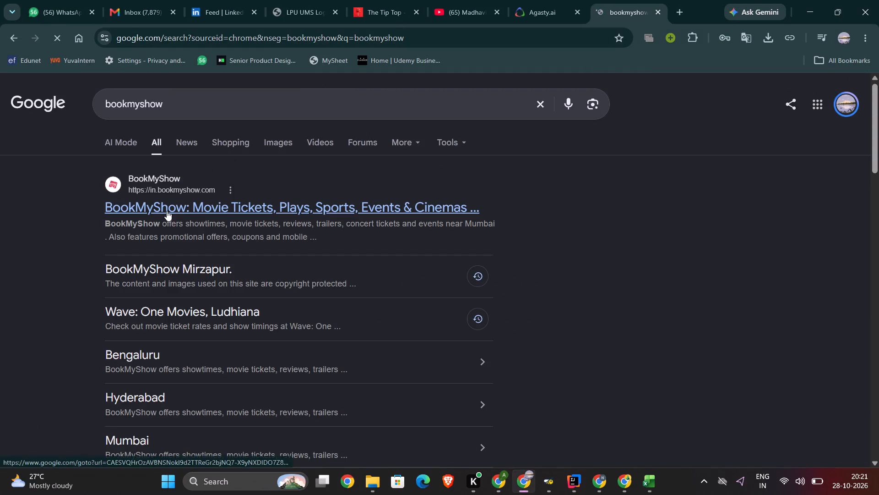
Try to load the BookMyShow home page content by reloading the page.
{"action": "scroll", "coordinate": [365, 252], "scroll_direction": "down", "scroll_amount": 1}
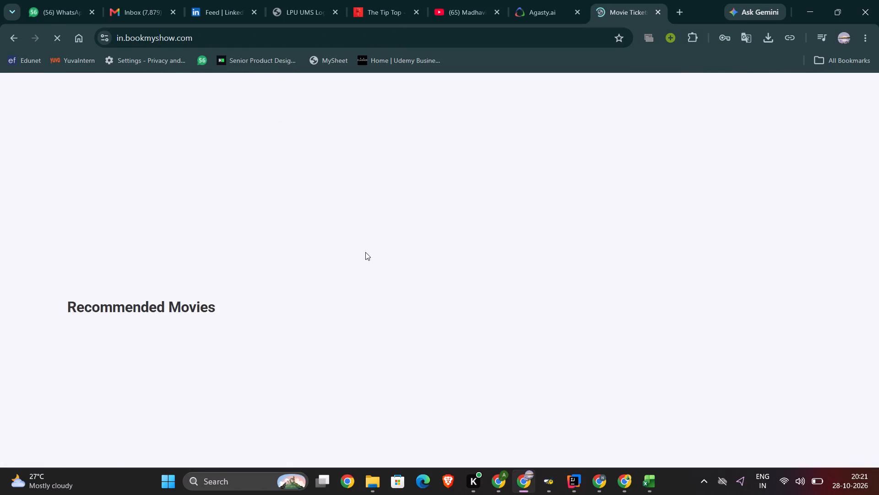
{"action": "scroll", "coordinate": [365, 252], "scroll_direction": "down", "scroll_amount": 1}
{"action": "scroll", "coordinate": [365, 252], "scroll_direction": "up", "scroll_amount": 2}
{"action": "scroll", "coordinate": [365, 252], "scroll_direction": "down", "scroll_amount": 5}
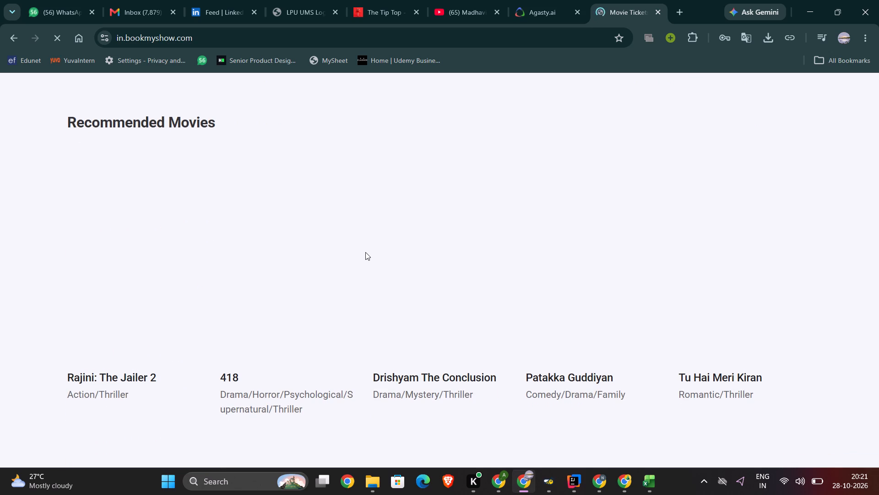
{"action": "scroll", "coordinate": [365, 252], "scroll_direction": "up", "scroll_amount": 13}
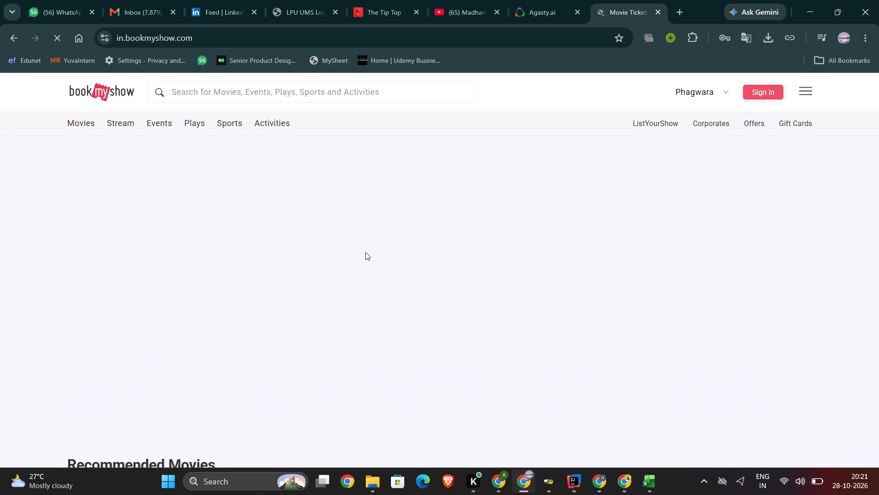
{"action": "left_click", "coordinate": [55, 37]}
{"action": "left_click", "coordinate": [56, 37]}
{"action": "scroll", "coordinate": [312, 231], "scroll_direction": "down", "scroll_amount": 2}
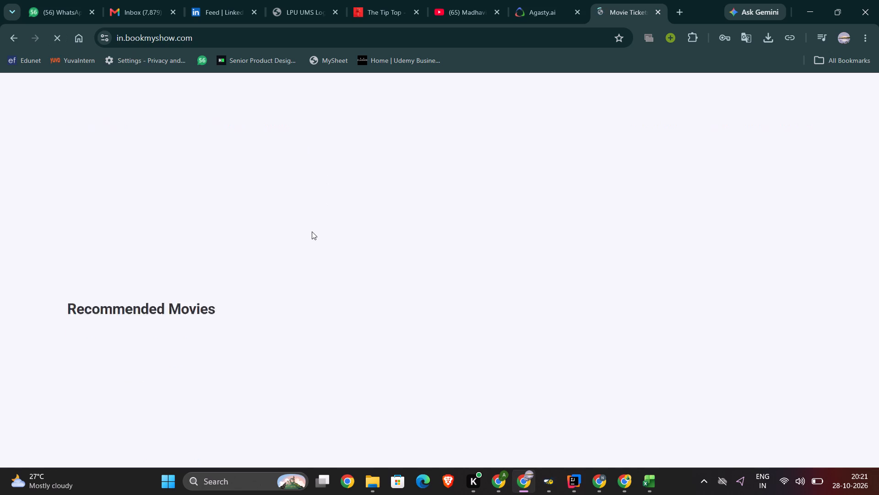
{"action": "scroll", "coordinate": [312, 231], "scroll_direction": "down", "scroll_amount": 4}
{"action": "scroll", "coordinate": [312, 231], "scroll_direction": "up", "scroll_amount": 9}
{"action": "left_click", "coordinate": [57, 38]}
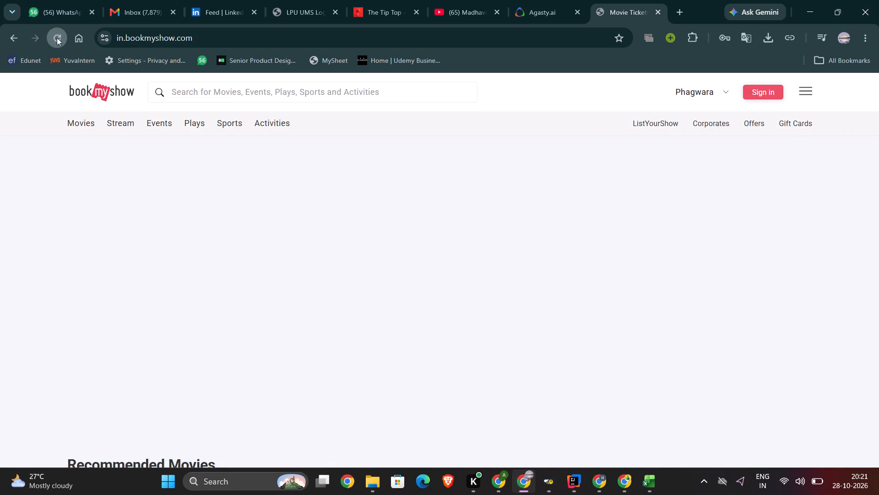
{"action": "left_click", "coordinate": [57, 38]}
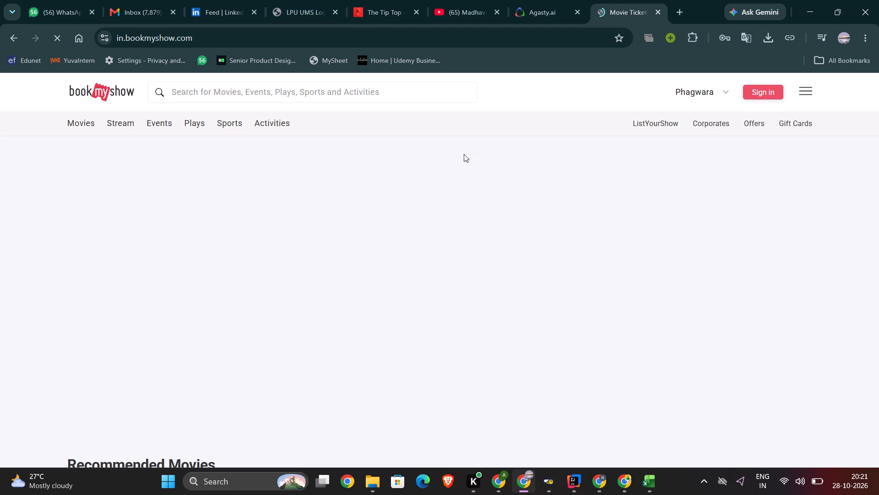
Go back to the bookmyshow search results and reopen the main BookMyShow site from the first result.
{"action": "scroll", "coordinate": [464, 154], "scroll_direction": "right", "scroll_amount": 6}
{"action": "scroll", "coordinate": [224, 242], "scroll_direction": "down", "scroll_amount": 4}
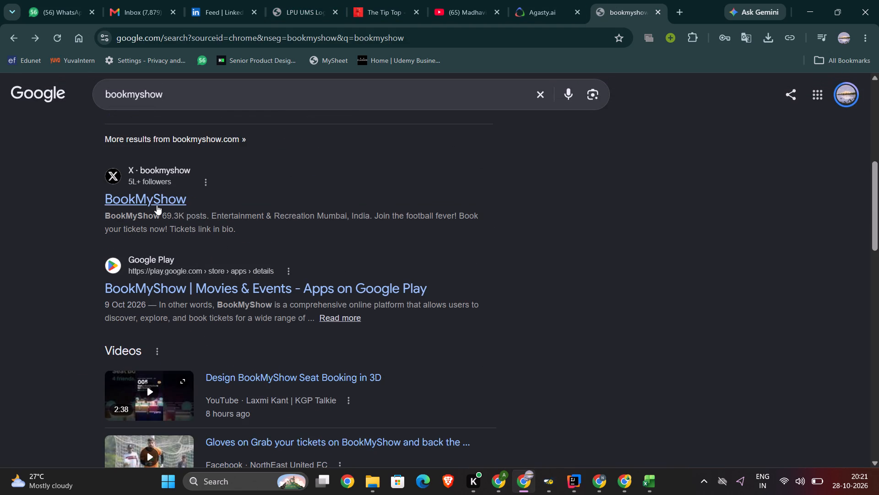
{"action": "scroll", "coordinate": [157, 205], "scroll_direction": "down", "scroll_amount": 6}
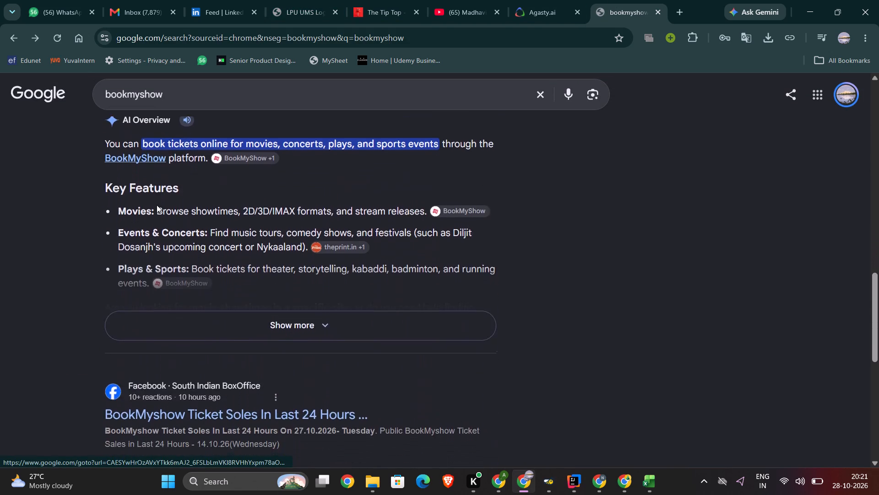
{"action": "scroll", "coordinate": [157, 205], "scroll_direction": "up", "scroll_amount": 11}
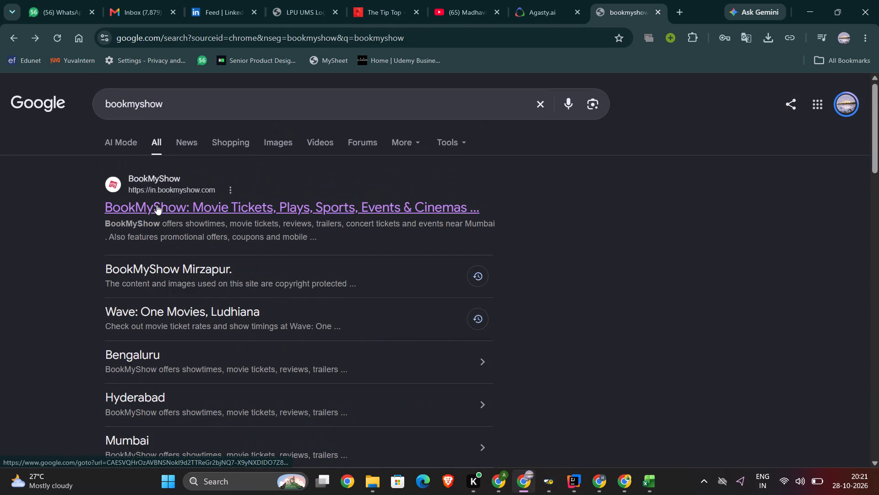
{"action": "left_click", "coordinate": [157, 205]}
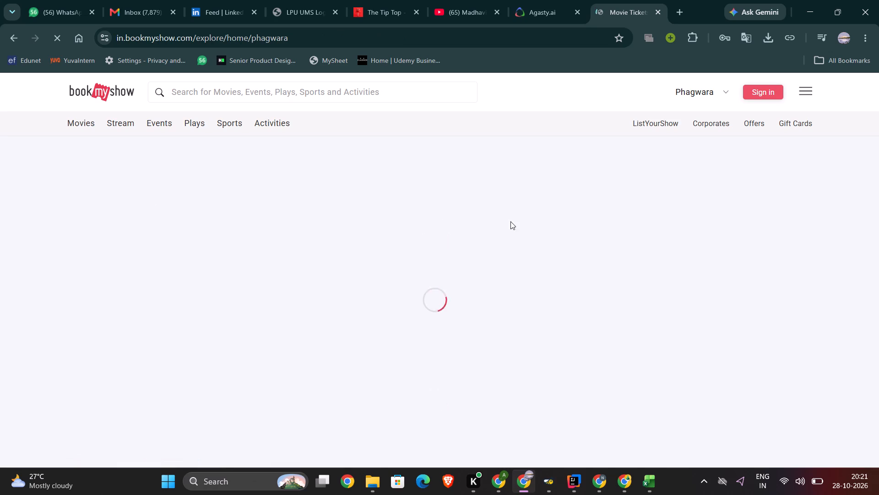
Browse the Recommended Movies on the BookMyShow home page for Phagwara.
{"action": "scroll", "coordinate": [368, 264], "scroll_direction": "up", "scroll_amount": 2}
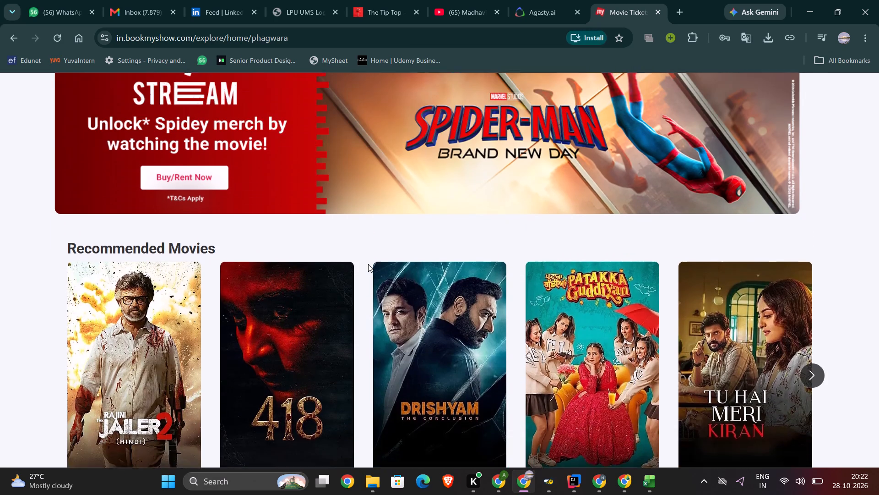
{"action": "scroll", "coordinate": [368, 264], "scroll_direction": "up", "scroll_amount": 1}
{"action": "scroll", "coordinate": [266, 196], "scroll_direction": "down", "scroll_amount": 1}
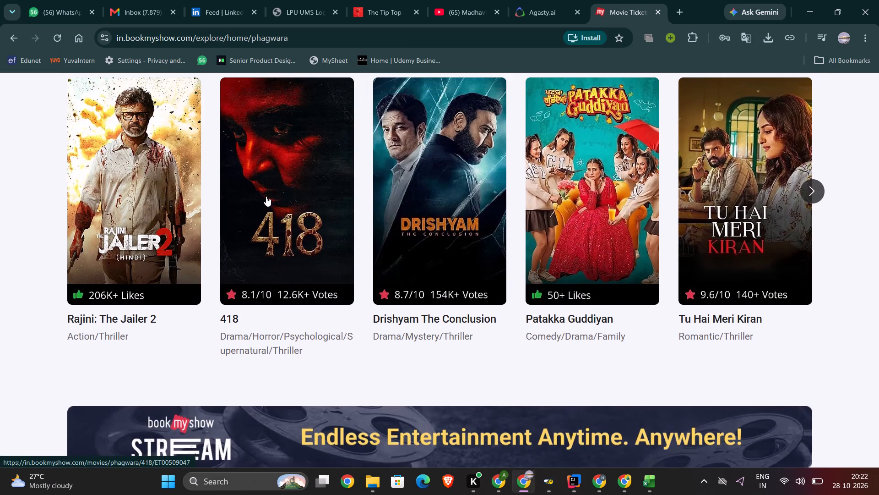
{"action": "scroll", "coordinate": [266, 196], "scroll_direction": "down", "scroll_amount": 5}
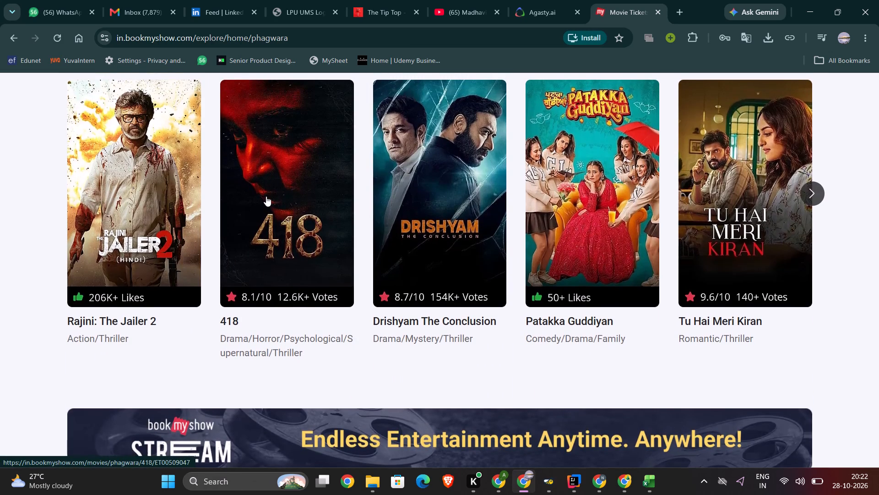
{"action": "scroll", "coordinate": [266, 196], "scroll_direction": "down", "scroll_amount": 3}
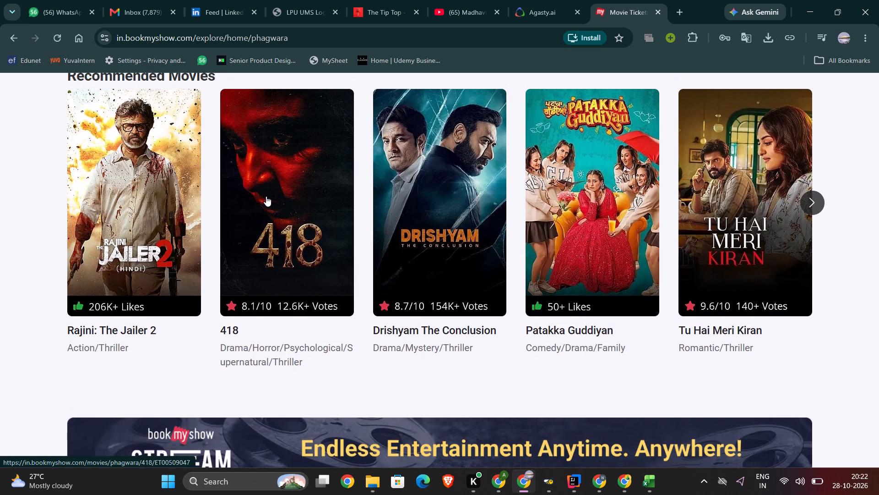
{"action": "scroll", "coordinate": [266, 196], "scroll_direction": "down", "scroll_amount": 4}
{"action": "scroll", "coordinate": [266, 196], "scroll_direction": "up", "scroll_amount": 1}
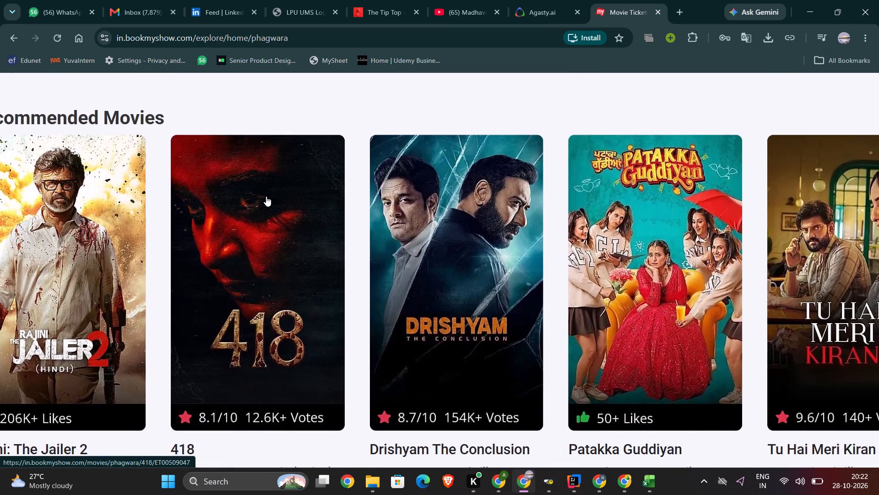
Open the Movies listing for Phagwara on BookMyShow and look through the films on offer and the filters.
{"action": "scroll", "coordinate": [266, 196], "scroll_direction": "up", "scroll_amount": 9}
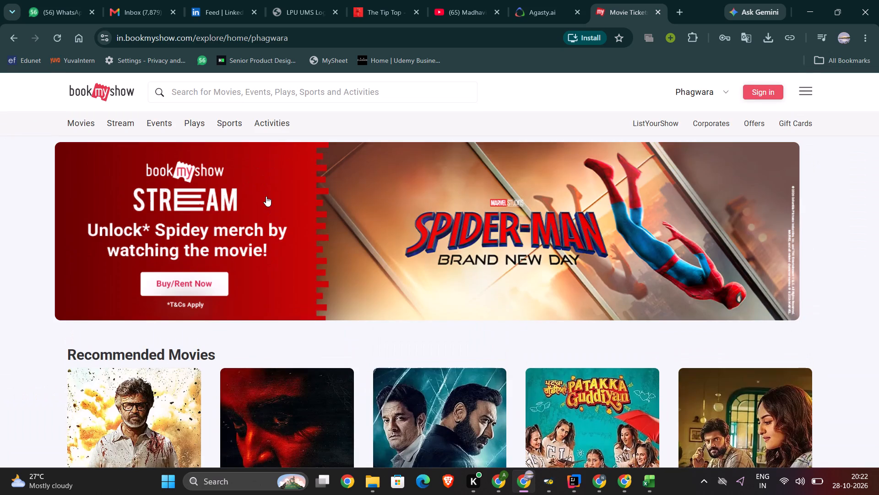
{"action": "left_click", "coordinate": [96, 124]}
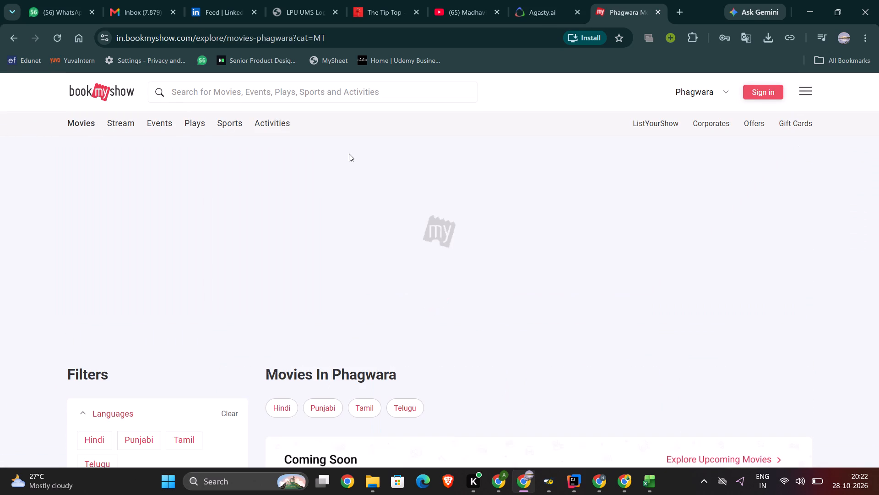
{"action": "scroll", "coordinate": [349, 154], "scroll_direction": "down", "scroll_amount": 3}
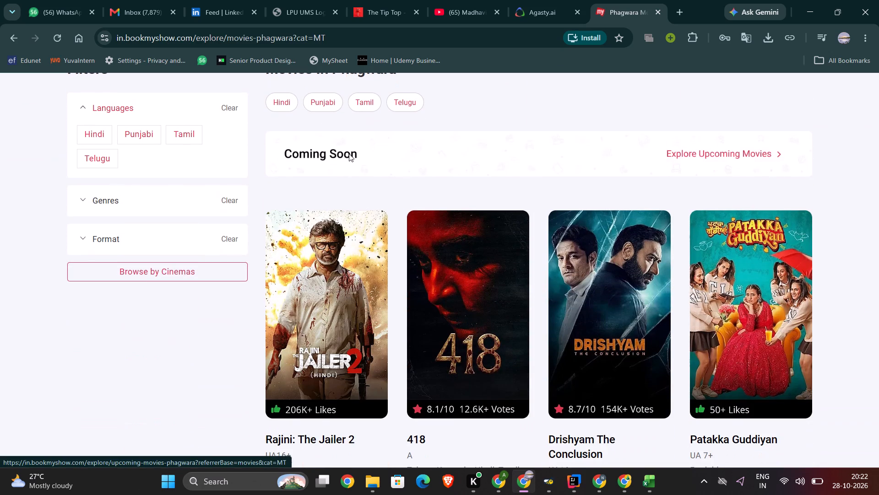
{"action": "scroll", "coordinate": [349, 154], "scroll_direction": "down", "scroll_amount": 5}
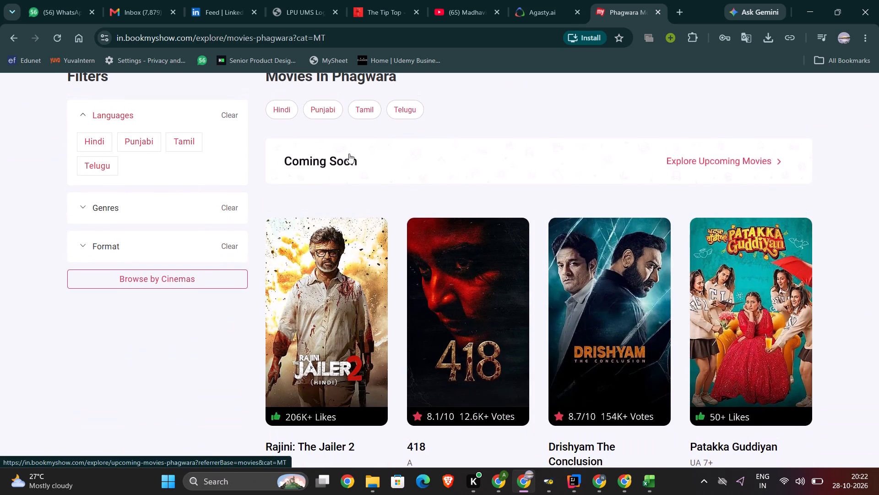
{"action": "scroll", "coordinate": [349, 154], "scroll_direction": "down", "scroll_amount": 2}
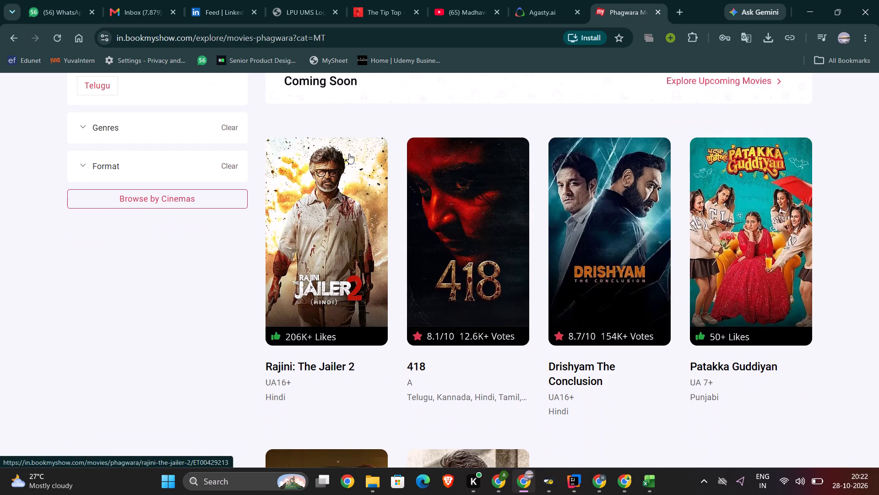
{"action": "scroll", "coordinate": [671, 302], "scroll_direction": "down", "scroll_amount": 3}
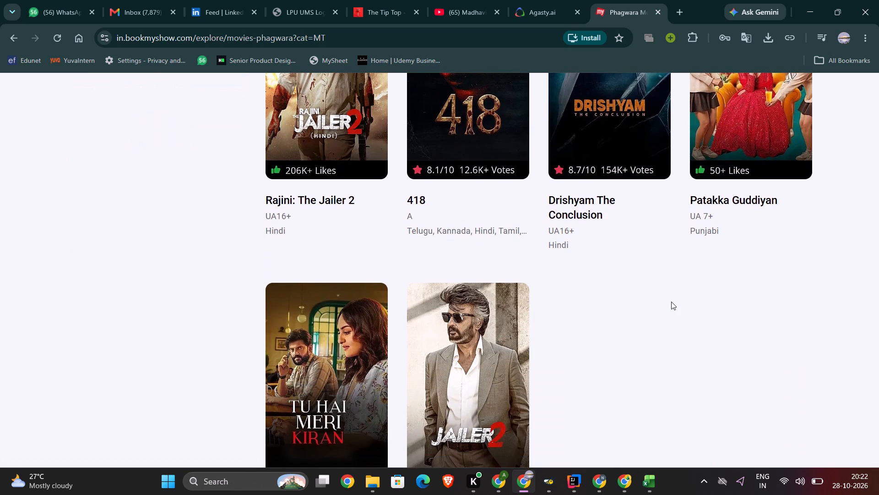
{"action": "scroll", "coordinate": [671, 302], "scroll_direction": "down", "scroll_amount": 3}
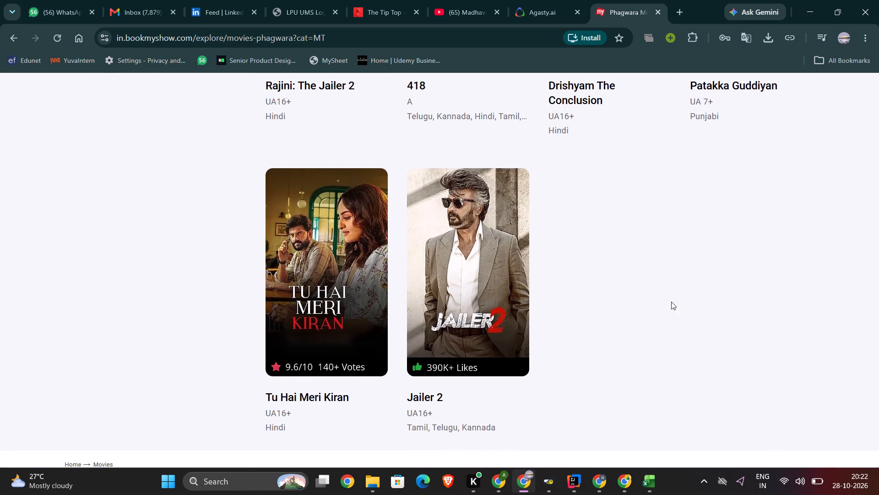
{"action": "scroll", "coordinate": [671, 302], "scroll_direction": "up", "scroll_amount": 8}
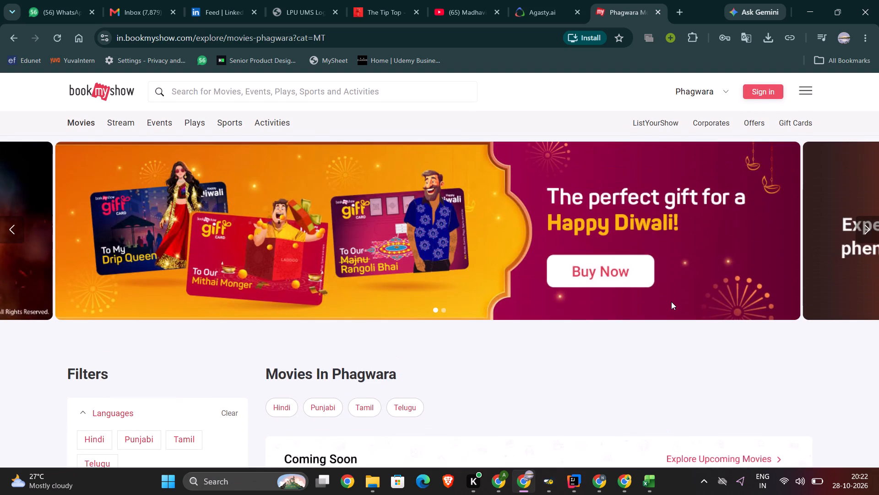
{"action": "scroll", "coordinate": [671, 302], "scroll_direction": "up", "scroll_amount": 2}
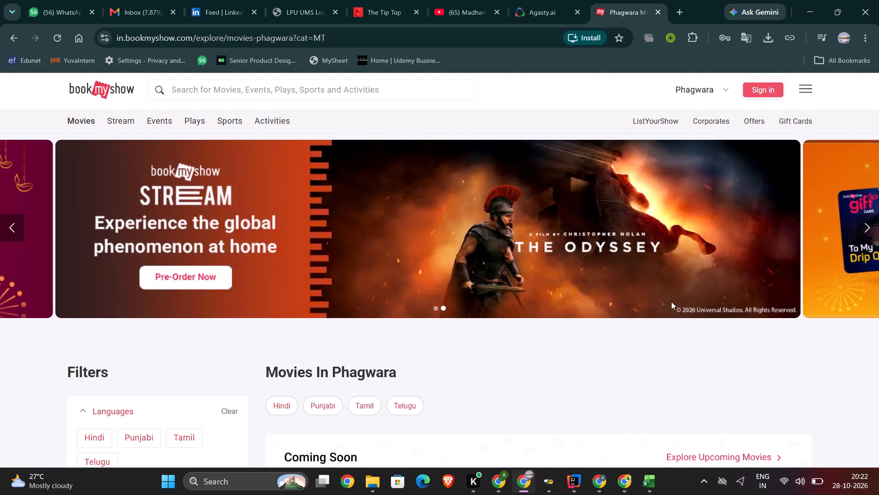
{"action": "scroll", "coordinate": [671, 302], "scroll_direction": "up", "scroll_amount": 3}
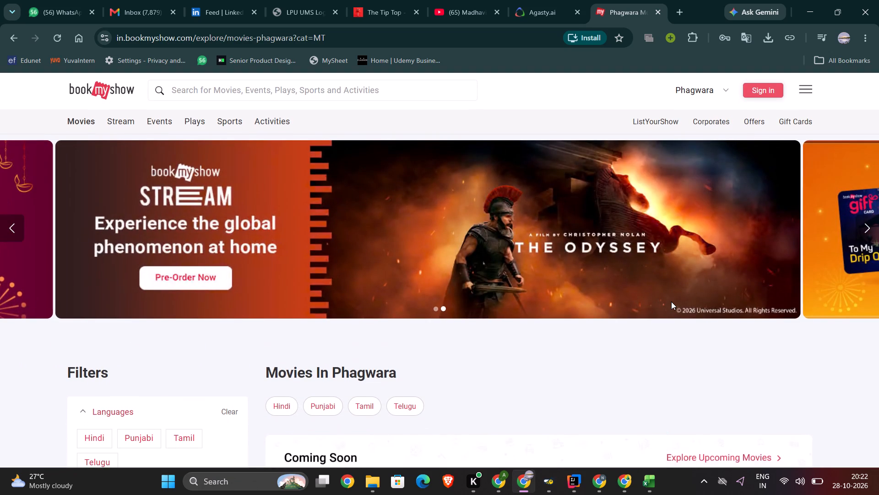
{"action": "scroll", "coordinate": [671, 302], "scroll_direction": "up", "scroll_amount": 1}
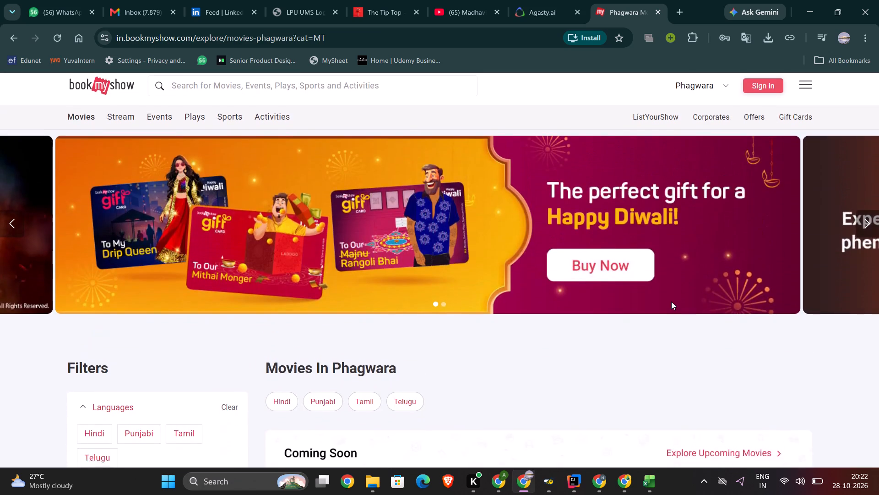
{"action": "scroll", "coordinate": [671, 302], "scroll_direction": "up", "scroll_amount": 1}
{"action": "scroll", "coordinate": [370, 276], "scroll_direction": "down", "scroll_amount": 2}
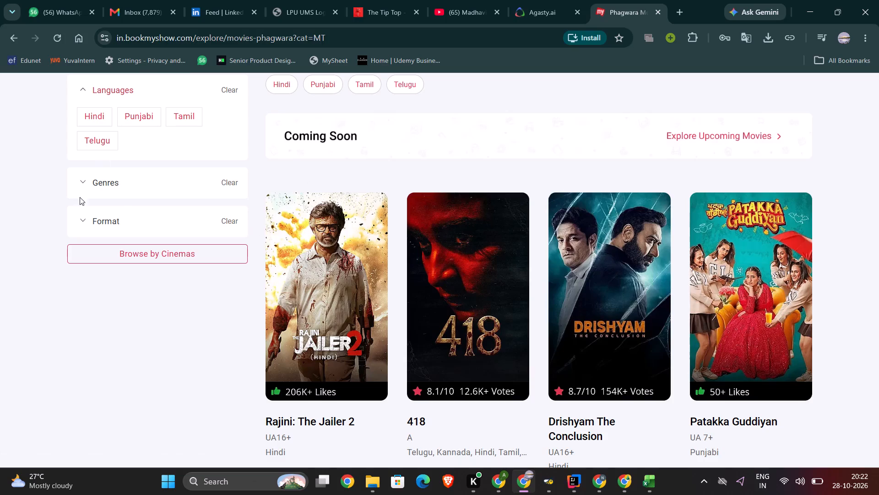
{"action": "left_click", "coordinate": [121, 213]}
{"action": "left_click", "coordinate": [94, 225]}
Look through the remaining films in the Phagwara movie listing on BookMyShow.
{"action": "scroll", "coordinate": [174, 325], "scroll_direction": "down", "scroll_amount": 4}
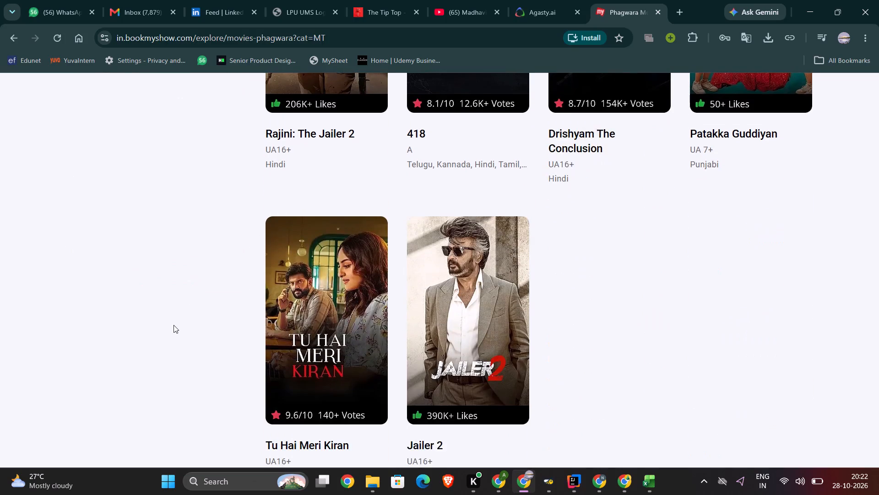
{"action": "scroll", "coordinate": [174, 325], "scroll_direction": "up", "scroll_amount": 3}
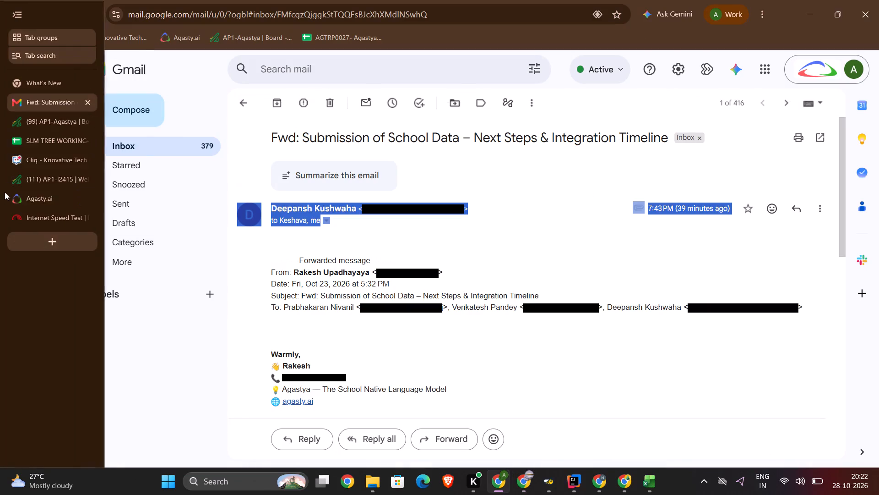
Switch to the SLM TREE WORKING- Status spreadsheet and commit the pending "Not applicable for teacher" entry for Workflow Administration.
{"action": "left_click", "coordinate": [26, 137]}
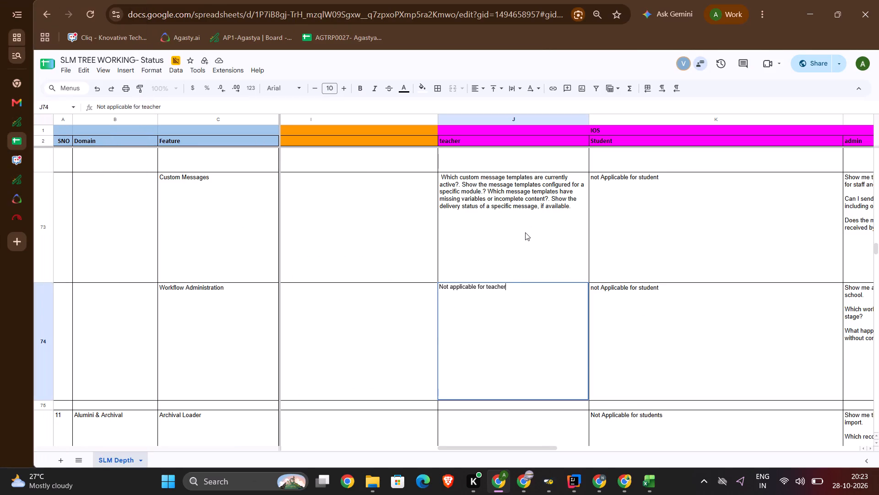
{"action": "scroll", "coordinate": [525, 232], "scroll_direction": "down", "scroll_amount": 1}
{"action": "scroll", "coordinate": [525, 232], "scroll_direction": "up", "scroll_amount": 5}
{"action": "scroll", "coordinate": [263, 209], "scroll_direction": "right", "scroll_amount": 1}
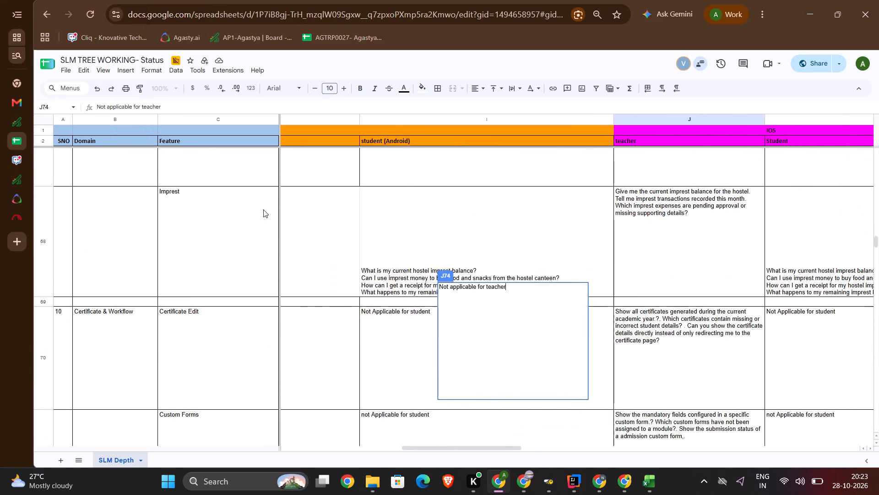
{"action": "scroll", "coordinate": [263, 209], "scroll_direction": "right", "scroll_amount": 5}
{"action": "left_click", "coordinate": [551, 183]}
Review the iOS teacher column from Certificate & Workflow down to Staff Room / Chat and back up to Calendar for cells still to fill.
{"action": "scroll", "coordinate": [551, 183], "scroll_direction": "left", "scroll_amount": 2}
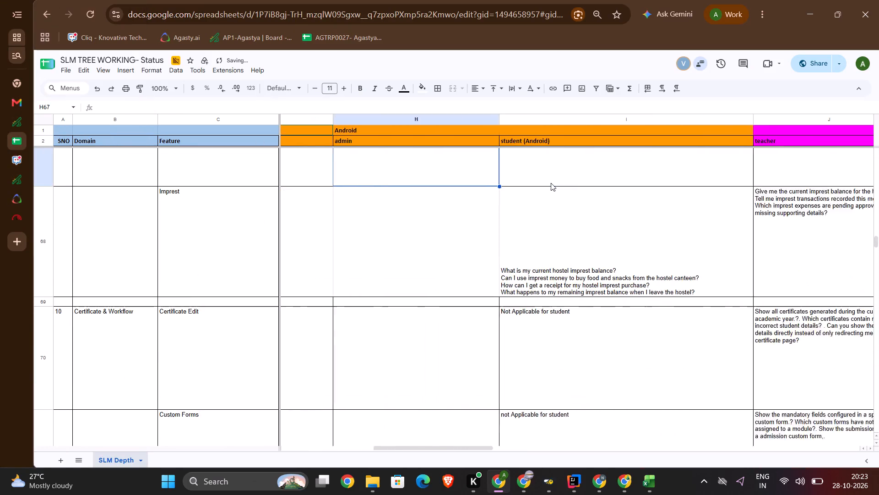
{"action": "scroll", "coordinate": [551, 183], "scroll_direction": "left", "scroll_amount": 6}
{"action": "scroll", "coordinate": [551, 183], "scroll_direction": "down", "scroll_amount": 3}
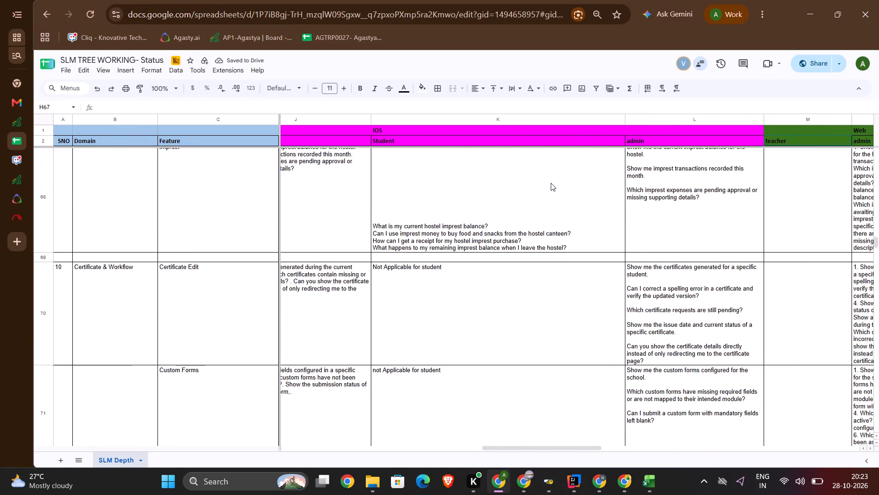
{"action": "scroll", "coordinate": [551, 183], "scroll_direction": "down", "scroll_amount": 8}
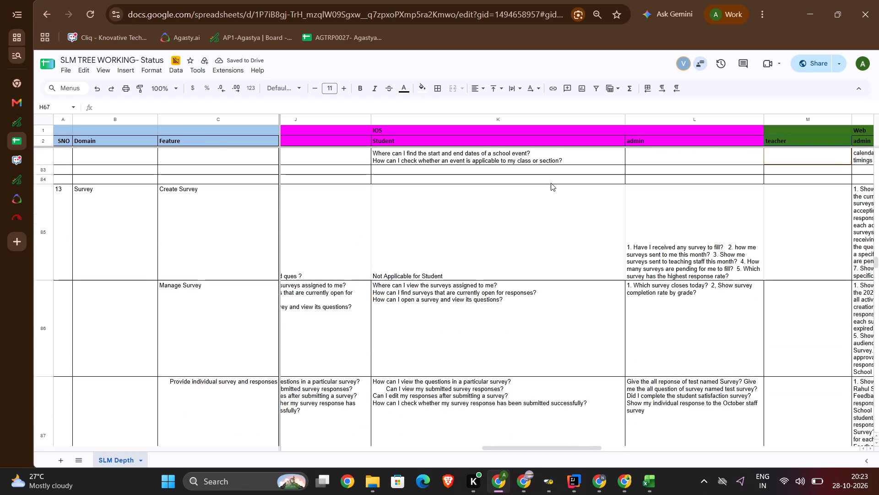
{"action": "scroll", "coordinate": [551, 183], "scroll_direction": "down", "scroll_amount": 7}
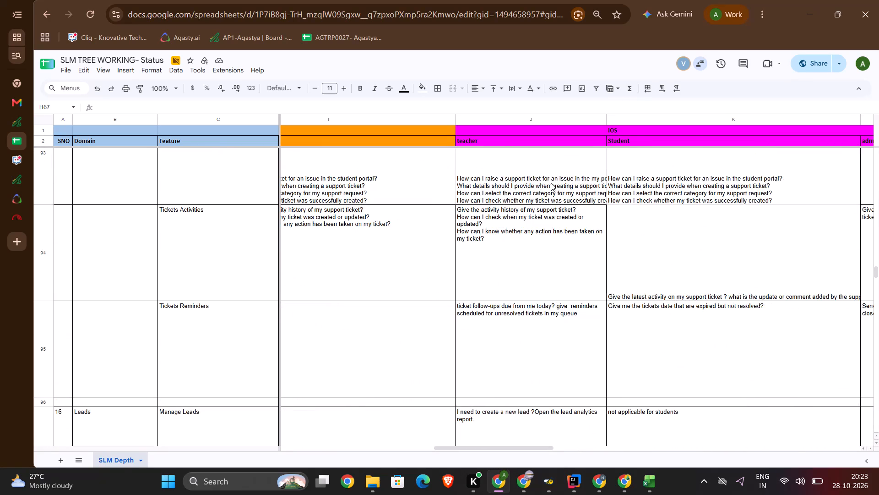
{"action": "scroll", "coordinate": [551, 183], "scroll_direction": "down", "scroll_amount": 7}
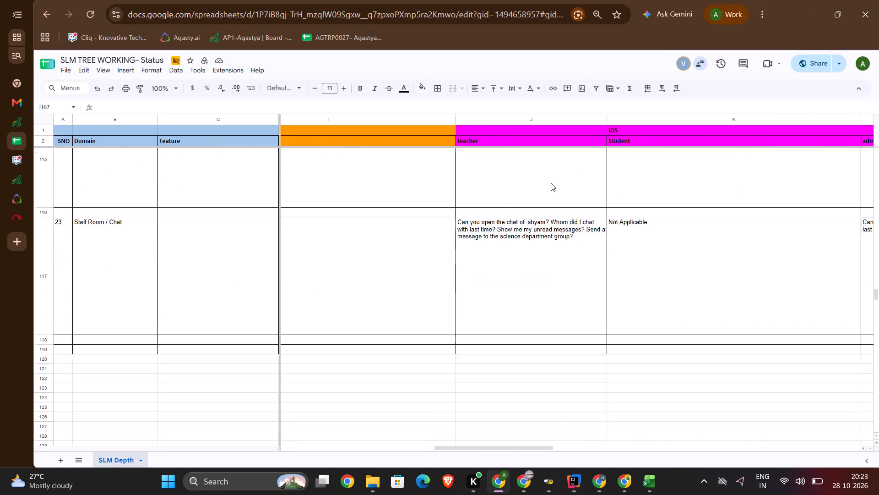
{"action": "scroll", "coordinate": [551, 183], "scroll_direction": "down", "scroll_amount": 5}
{"action": "scroll", "coordinate": [532, 239], "scroll_direction": "up", "scroll_amount": 2}
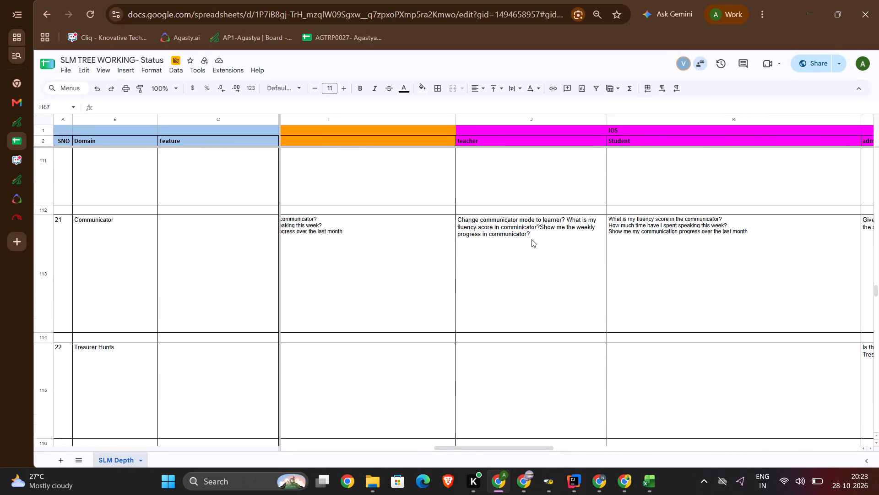
{"action": "scroll", "coordinate": [532, 239], "scroll_direction": "up", "scroll_amount": 8}
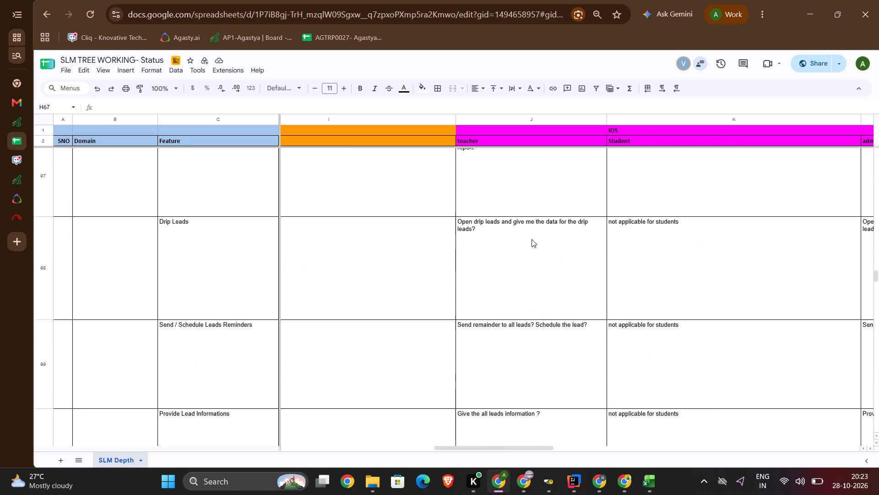
{"action": "scroll", "coordinate": [532, 239], "scroll_direction": "up", "scroll_amount": 8}
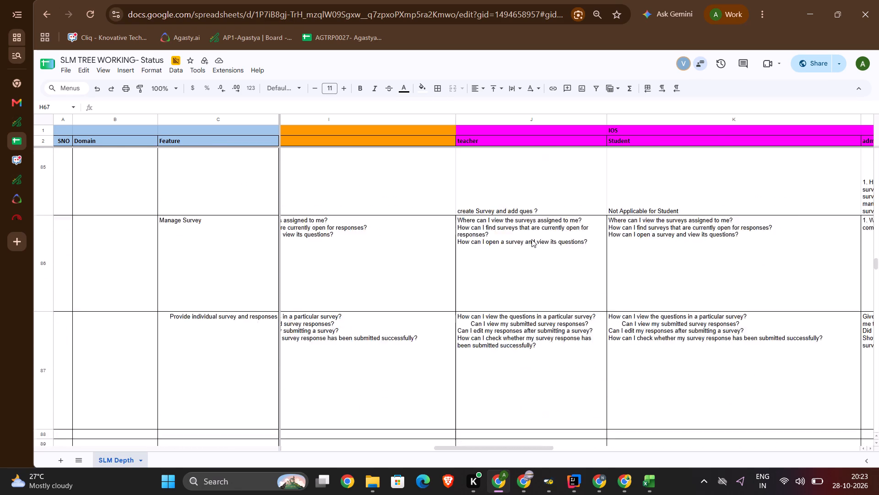
{"action": "scroll", "coordinate": [532, 239], "scroll_direction": "up", "scroll_amount": 2}
{"action": "scroll", "coordinate": [532, 239], "scroll_direction": "down", "scroll_amount": 2}
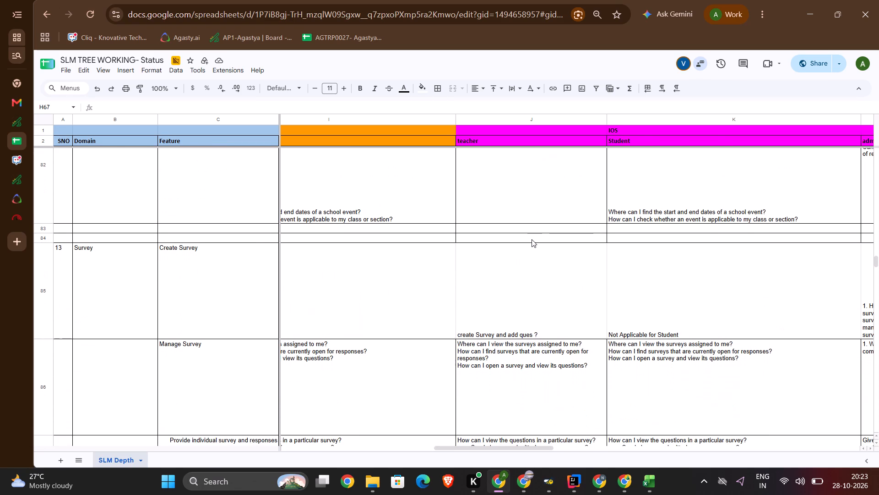
{"action": "scroll", "coordinate": [532, 239], "scroll_direction": "down", "scroll_amount": 1}
{"action": "left_click", "coordinate": [521, 273]}
{"action": "scroll", "coordinate": [521, 273], "scroll_direction": "up", "scroll_amount": 1}
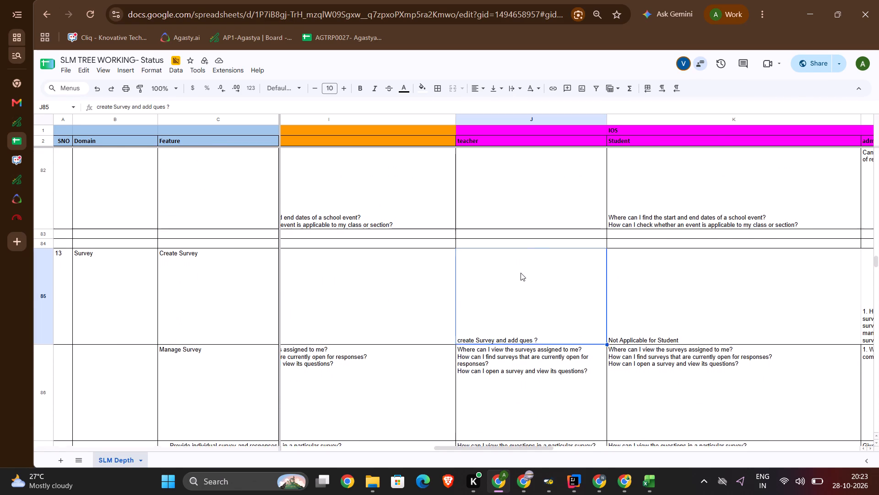
{"action": "scroll", "coordinate": [521, 273], "scroll_direction": "up", "scroll_amount": 2}
For Provide details of Calendar, copy the iOS admin questions about specific-date events and showing calendar details directly into the iOS teacher cell.
{"action": "left_click", "coordinate": [507, 293]}
{"action": "scroll", "coordinate": [507, 293], "scroll_direction": "right", "scroll_amount": 1}
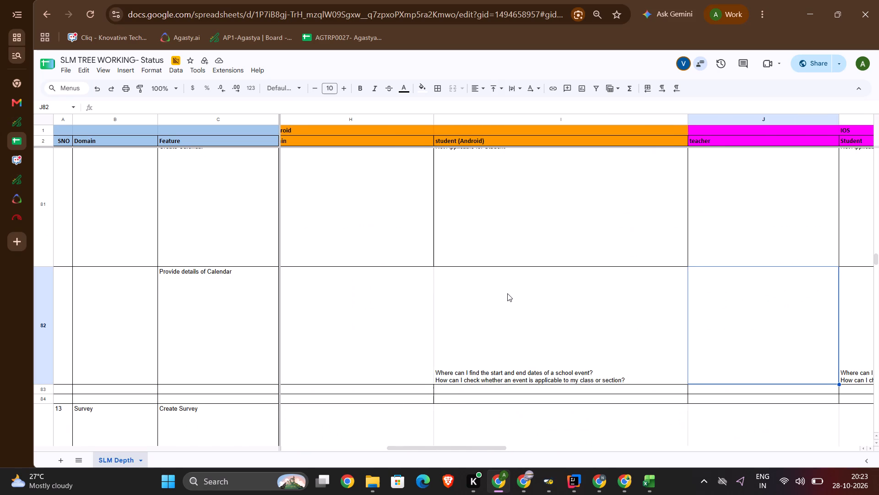
{"action": "scroll", "coordinate": [507, 293], "scroll_direction": "right", "scroll_amount": 2}
{"action": "scroll", "coordinate": [518, 288], "scroll_direction": "left", "scroll_amount": 2}
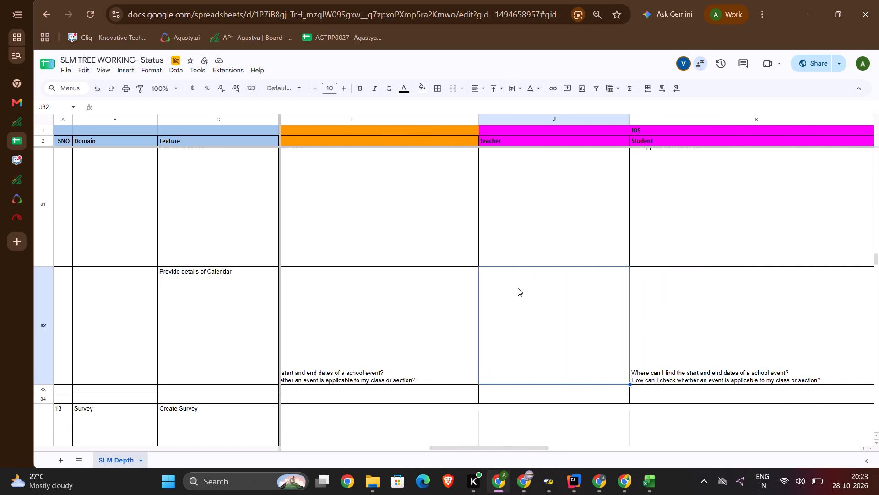
{"action": "scroll", "coordinate": [518, 288], "scroll_direction": "left", "scroll_amount": 3}
{"action": "scroll", "coordinate": [640, 304], "scroll_direction": "left", "scroll_amount": 1}
{"action": "triple_click", "coordinate": [722, 302]}
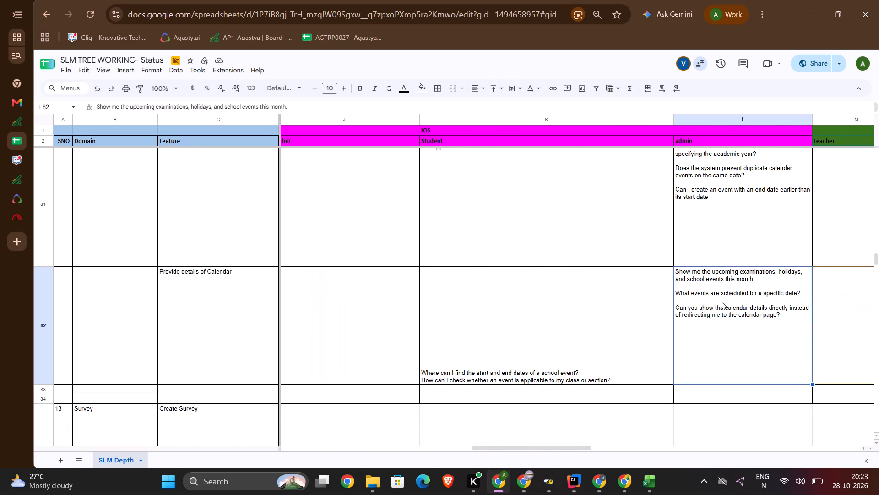
{"action": "left_click", "coordinate": [720, 319]}
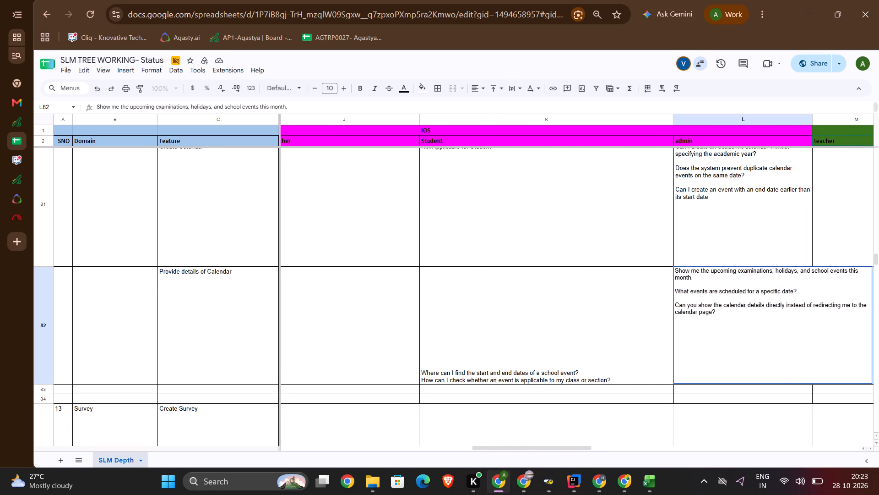
{"action": "left_click_drag", "start_coordinate": [720, 312], "coordinate": [674, 289]}
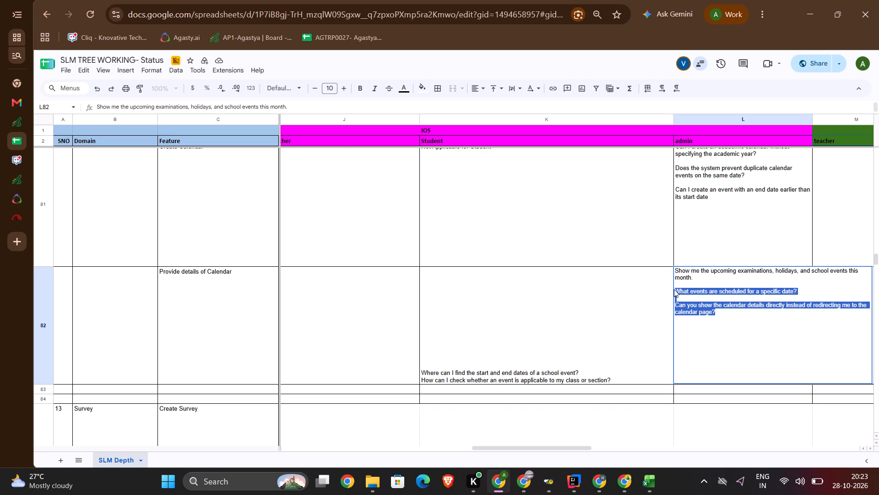
{"action": "key", "text": "ctrl+c"}
{"action": "scroll", "coordinate": [362, 264], "scroll_direction": "right", "scroll_amount": 2}
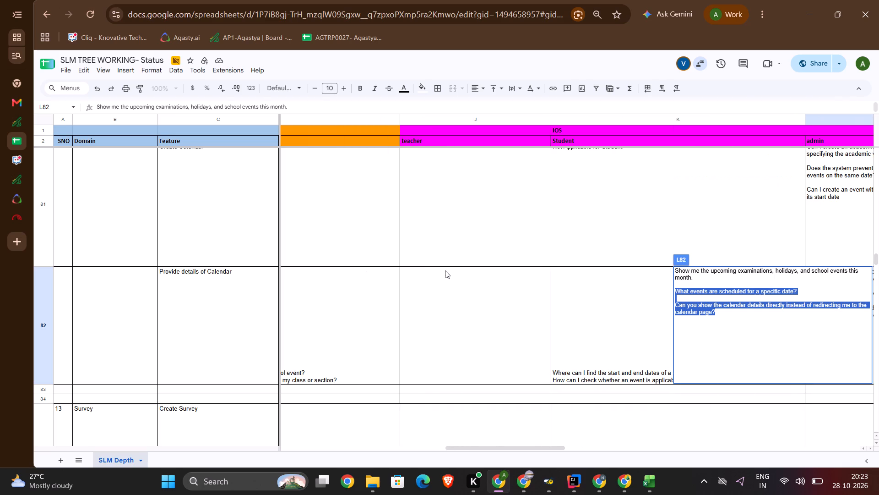
{"action": "triple_click", "coordinate": [445, 271]}
{"action": "left_click", "coordinate": [445, 271]}
{"action": "left_click", "coordinate": [445, 271]}
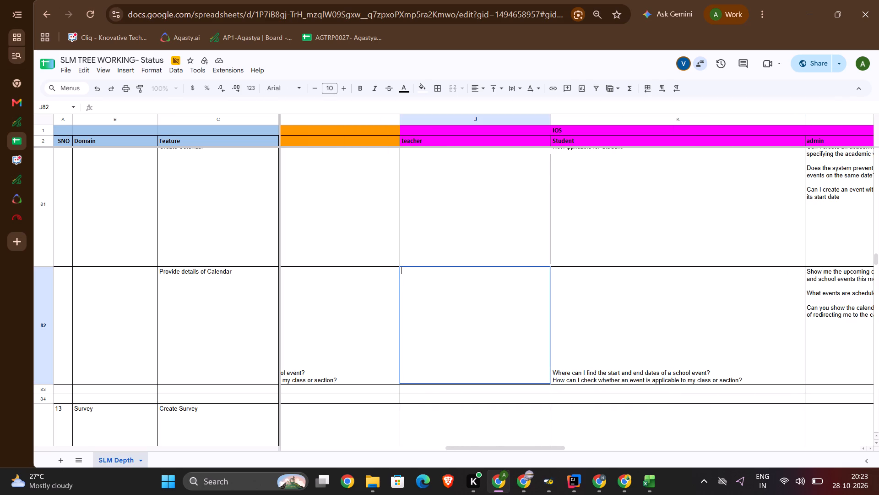
{"action": "key", "text": "ctrl+v"}
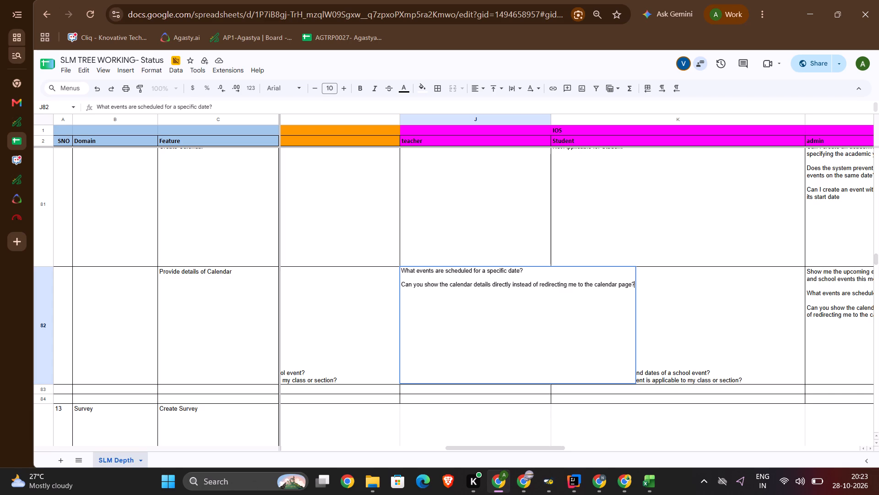
Remove the blank line between the two questions in the iOS teacher cell for Provide details of Calendar.
{"action": "left_click", "coordinate": [408, 277]}
{"action": "key", "text": "BackSpace"}
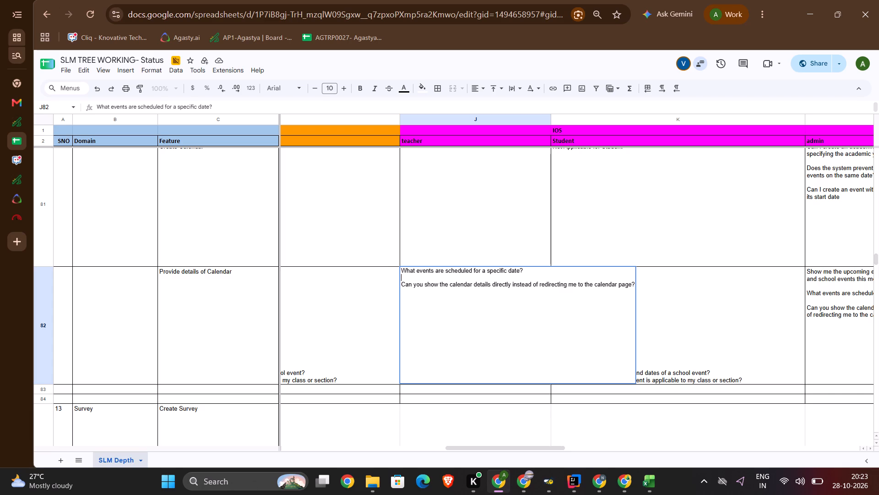
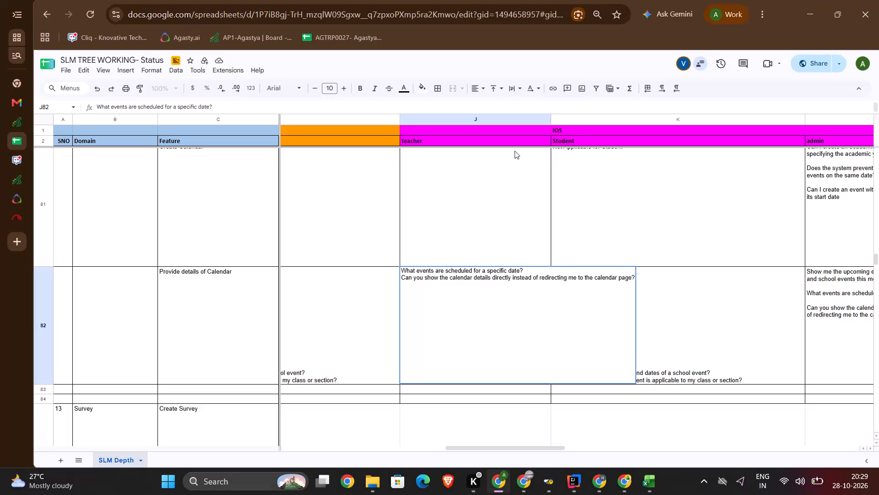
Copy the first three Web admin questions for Manage Calendar into that row's iOS teacher cell.
{"action": "scroll", "coordinate": [570, 179], "scroll_direction": "up", "scroll_amount": 1}
{"action": "left_click", "coordinate": [441, 196]}
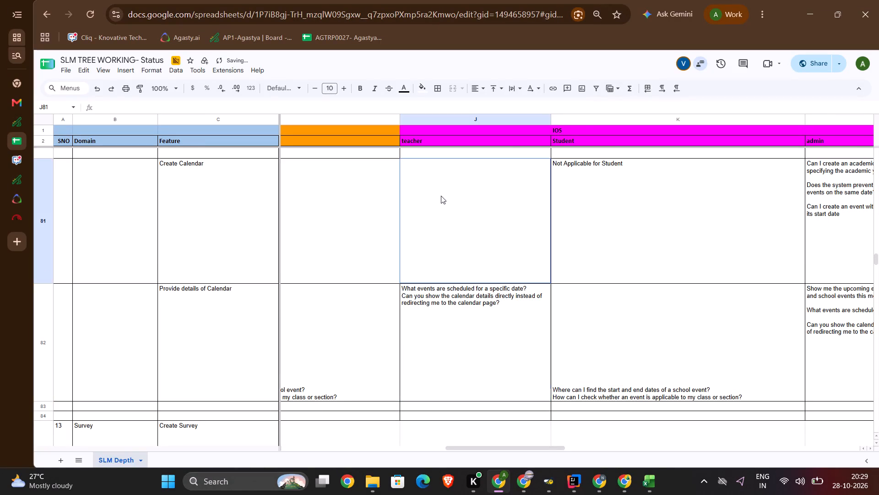
{"action": "scroll", "coordinate": [442, 203], "scroll_direction": "up", "scroll_amount": 1}
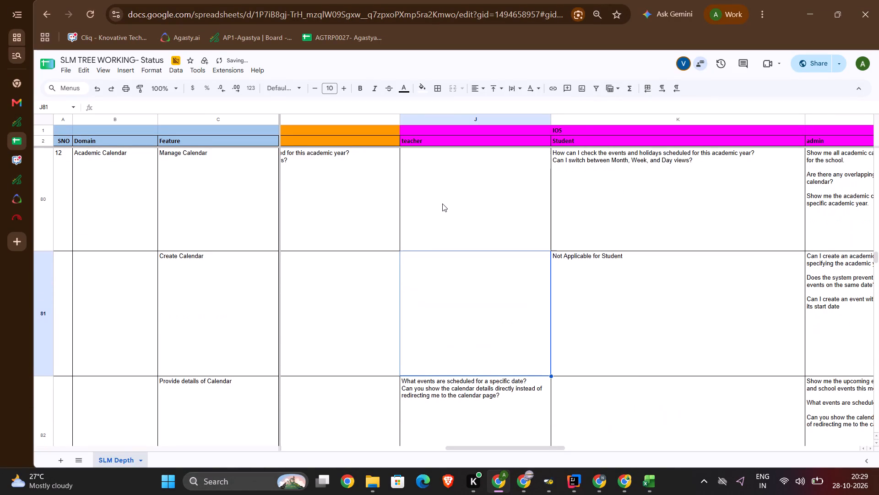
{"action": "scroll", "coordinate": [442, 203], "scroll_direction": "up", "scroll_amount": 1}
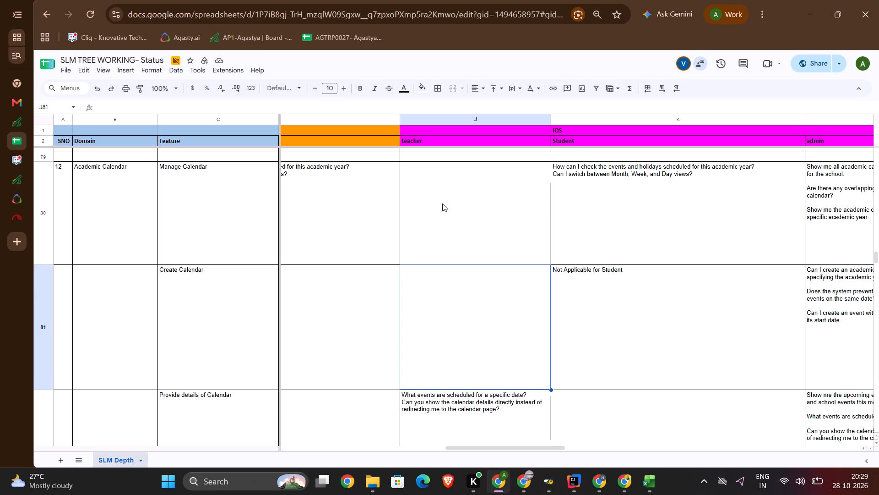
{"action": "scroll", "coordinate": [316, 256], "scroll_direction": "up", "scroll_amount": 1}
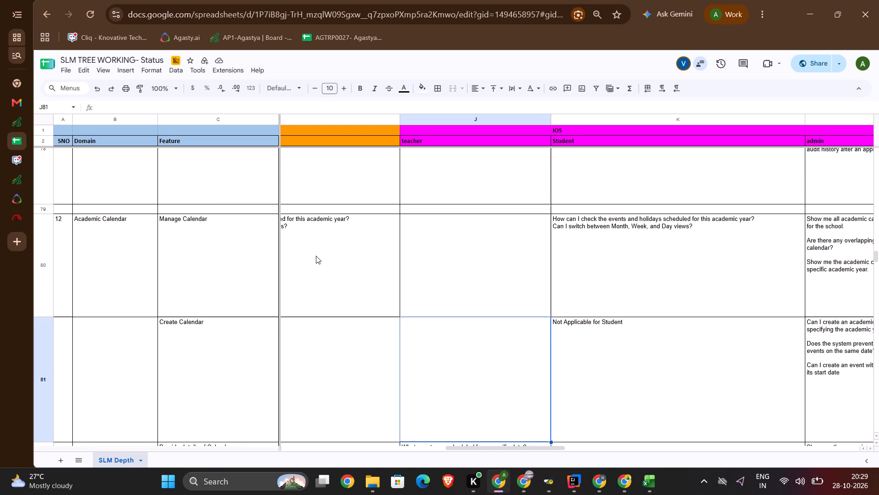
{"action": "scroll", "coordinate": [396, 266], "scroll_direction": "left", "scroll_amount": 3}
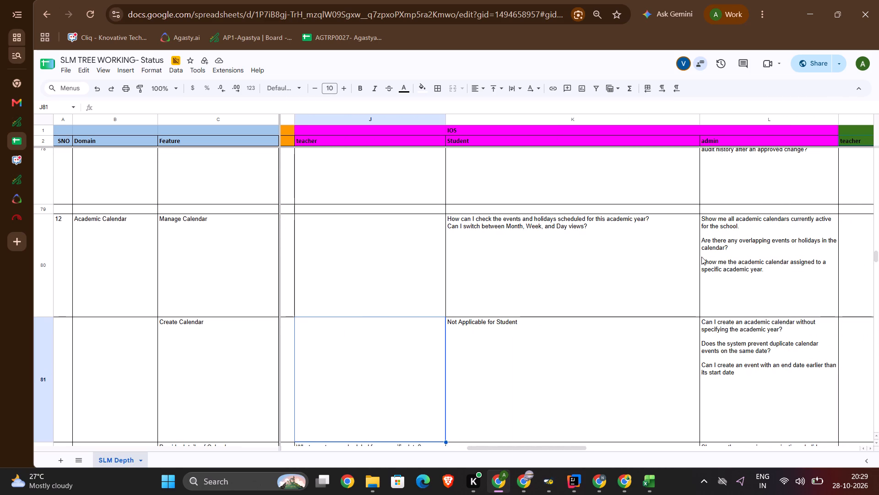
{"action": "scroll", "coordinate": [701, 257], "scroll_direction": "left", "scroll_amount": 3}
{"action": "triple_click", "coordinate": [708, 256]}
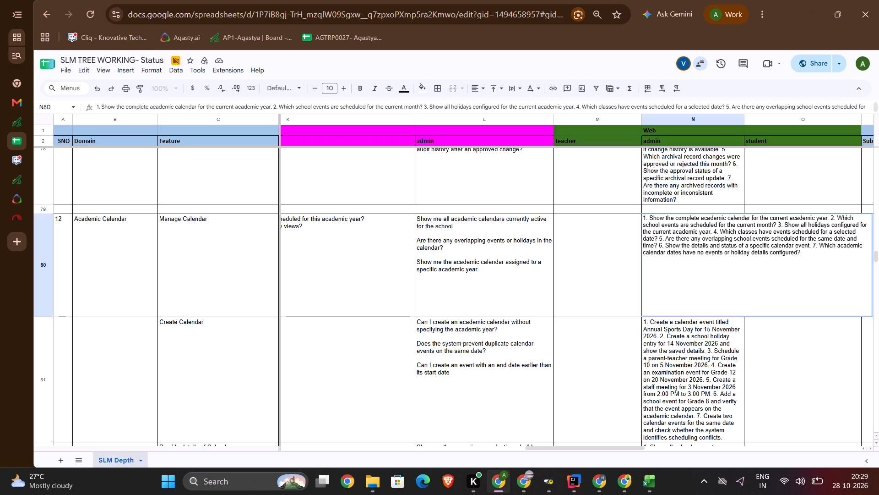
{"action": "left_click_drag", "start_coordinate": [646, 220], "coordinate": [727, 219]}
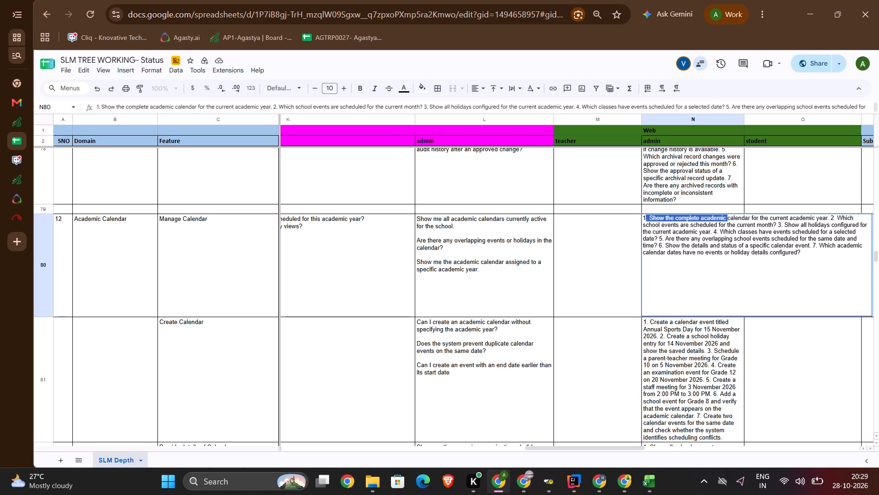
{"action": "left_click_drag", "start_coordinate": [727, 219], "coordinate": [711, 236]}
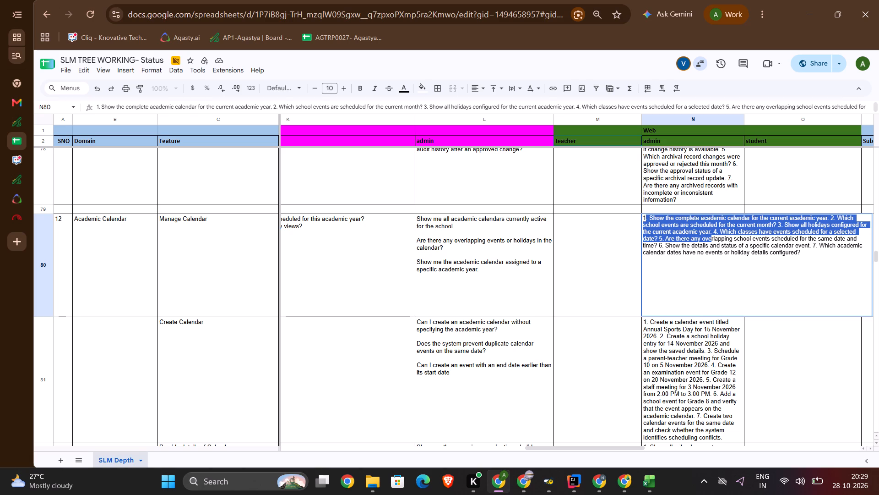
{"action": "left_click_drag", "start_coordinate": [711, 236], "coordinate": [711, 231]}
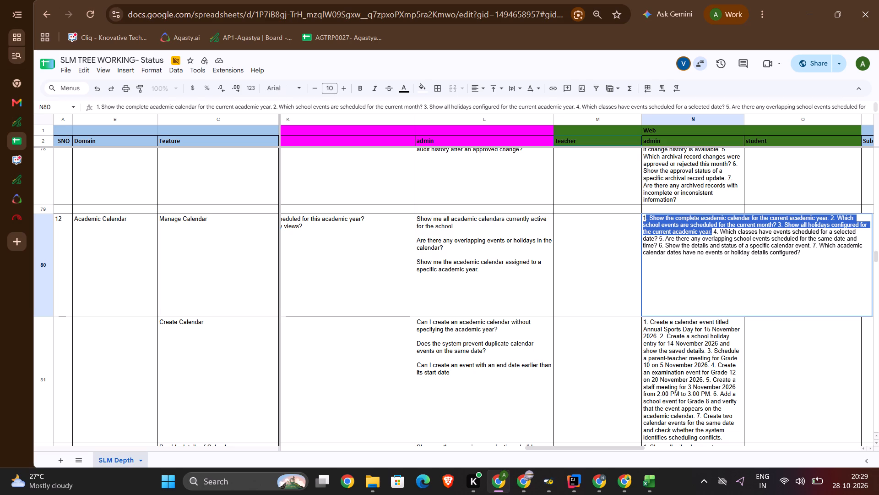
{"action": "key", "text": "ctrl+c"}
{"action": "scroll", "coordinate": [358, 199], "scroll_direction": "right", "scroll_amount": 3}
{"action": "left_click", "coordinate": [359, 237]}
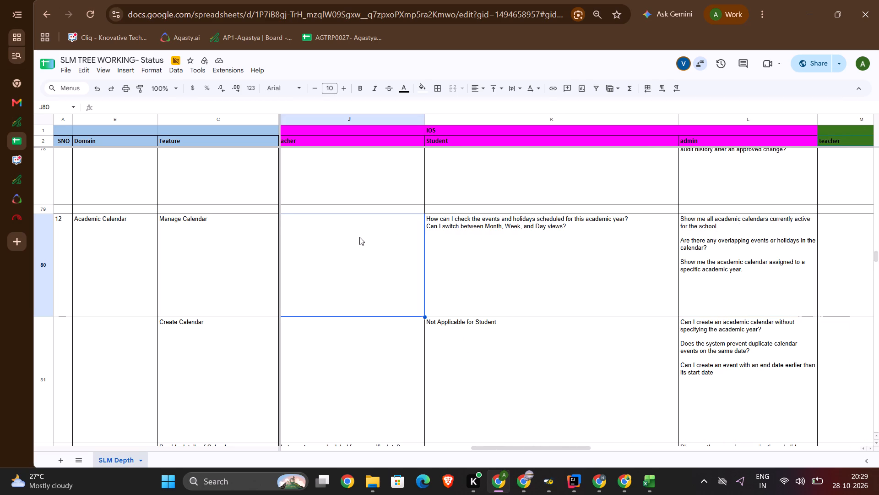
{"action": "scroll", "coordinate": [359, 237], "scroll_direction": "right", "scroll_amount": 2}
{"action": "triple_click", "coordinate": [484, 219]}
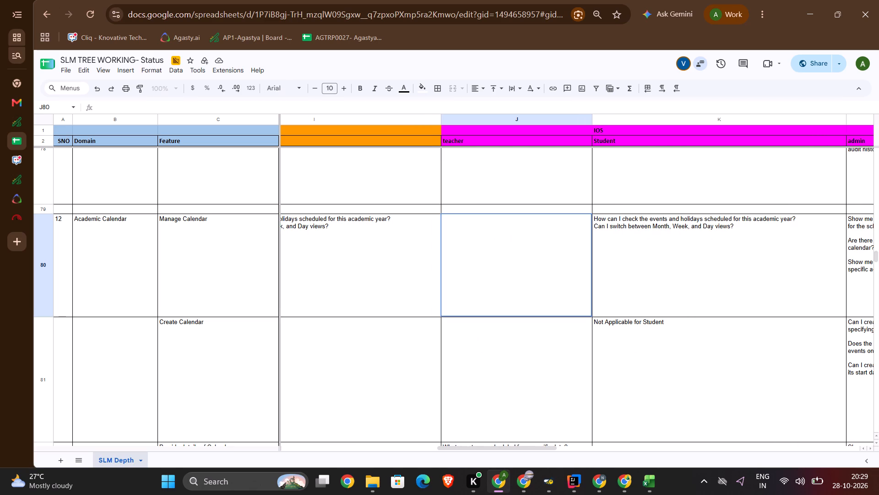
{"action": "left_click", "coordinate": [484, 219]}
{"action": "key", "text": "ctrl+v"}
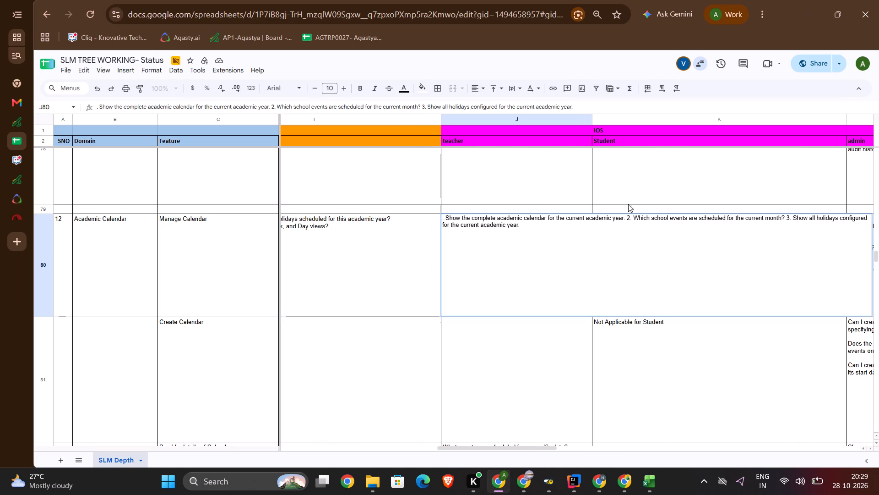
Remove the numbers 2 and 3 from the questions in the iOS teacher cell for Manage Calendar.
{"action": "left_click", "coordinate": [633, 214]}
{"action": "key", "text": "BackSpace"}
{"action": "key", "text": "BackSpace"}
{"action": "key", "text": "BackSpace"}
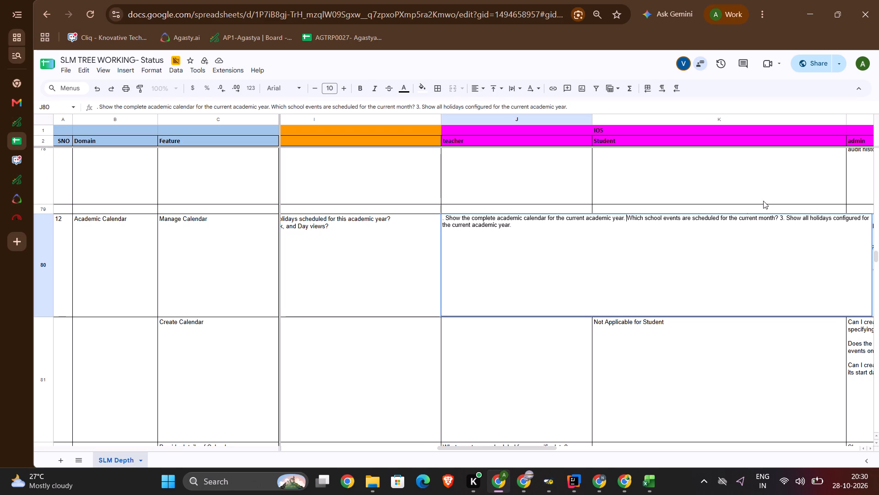
{"action": "left_click", "coordinate": [784, 218]}
{"action": "key", "text": "BackSpace"}
{"action": "left_click", "coordinate": [470, 392]}
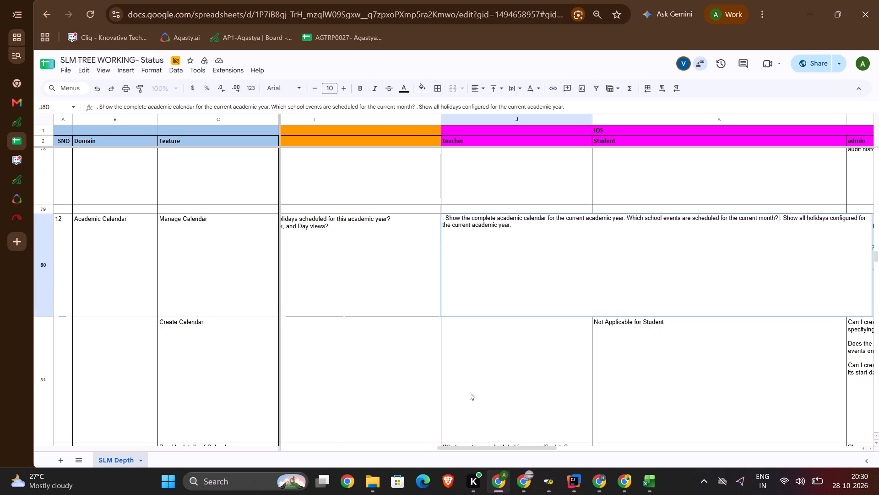
Widen the Web admin column, column N, in two stages.
{"action": "scroll", "coordinate": [506, 306], "scroll_direction": "down", "scroll_amount": 1}
{"action": "triple_click", "coordinate": [493, 247]}
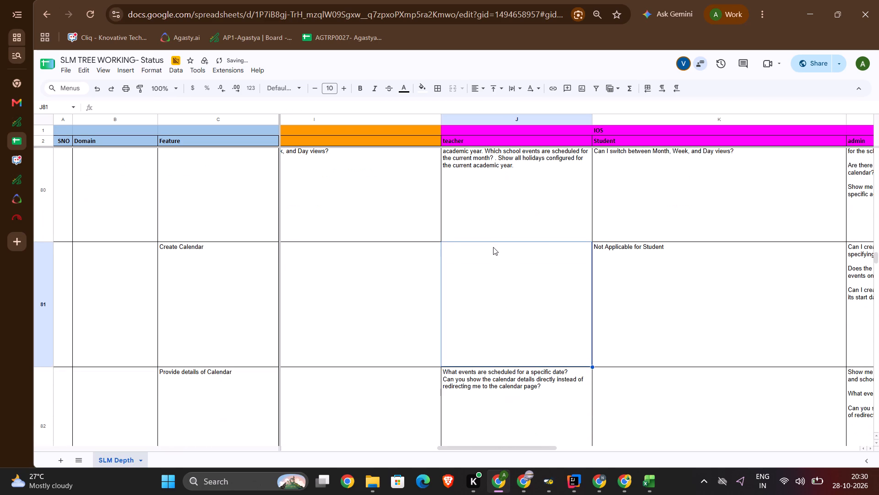
{"action": "scroll", "coordinate": [493, 247], "scroll_direction": "left", "scroll_amount": 3}
{"action": "left_click", "coordinate": [727, 307]}
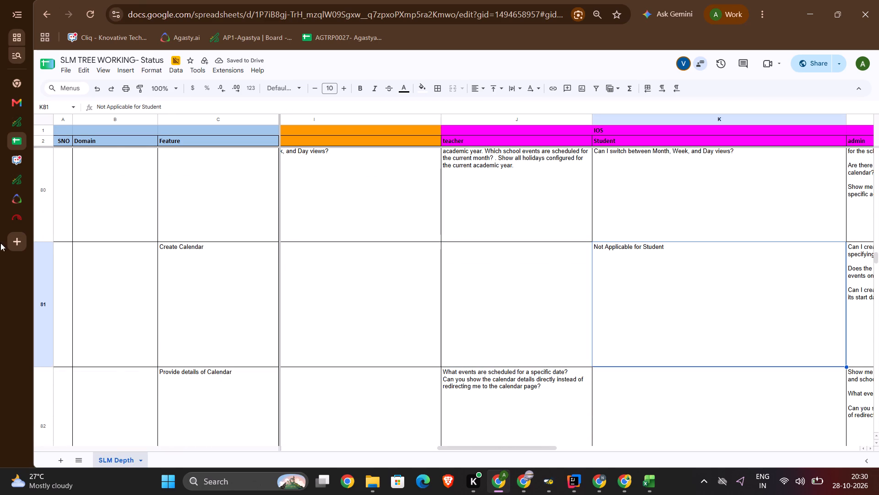
{"action": "scroll", "coordinate": [635, 317], "scroll_direction": "left", "scroll_amount": 5}
{"action": "left_click", "coordinate": [706, 288]}
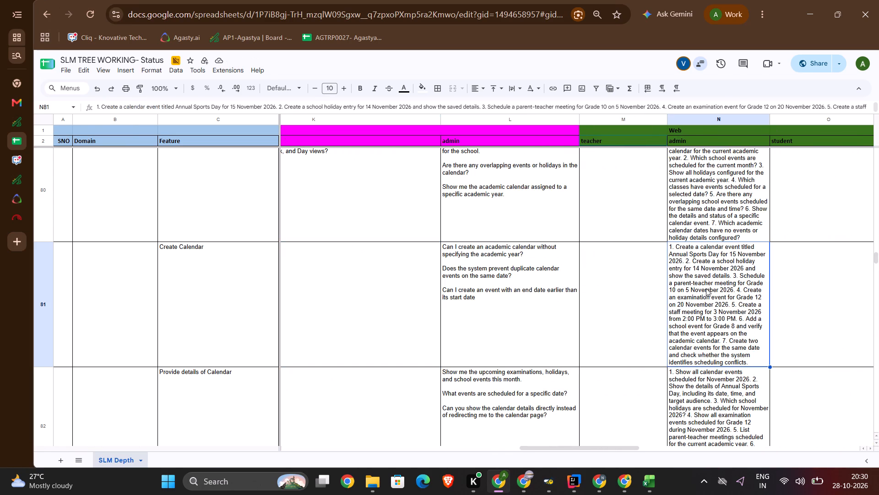
{"action": "left_click", "coordinate": [768, 142]}
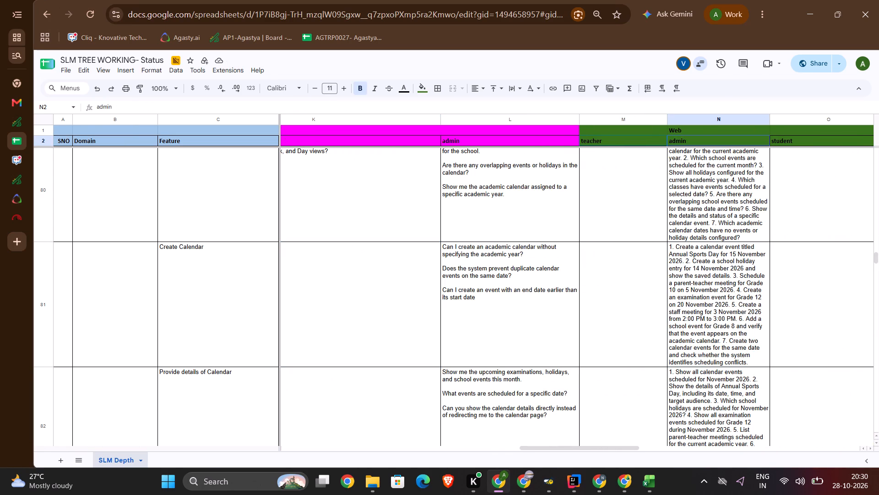
{"action": "left_click", "coordinate": [783, 161]}
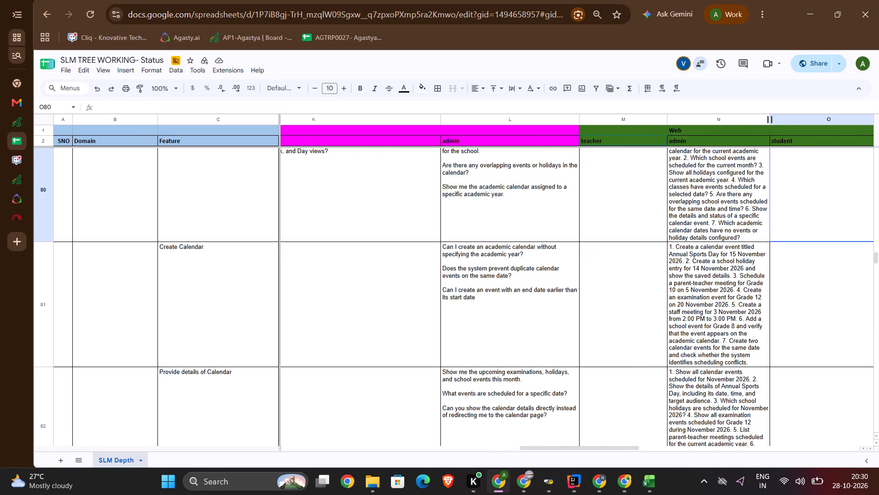
{"action": "left_click_drag", "start_coordinate": [771, 118], "coordinate": [822, 124]}
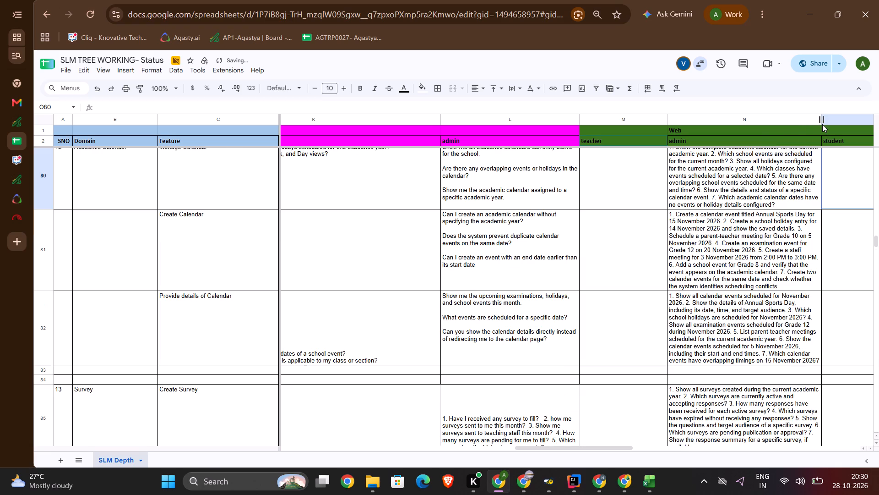
{"action": "left_click_drag", "start_coordinate": [821, 117], "coordinate": [860, 120]}
Look through the Alumni & Archival, Academic Calendar, Survey and Reporting rows across the Android, iOS and Web columns.
{"action": "scroll", "coordinate": [660, 232], "scroll_direction": "down", "scroll_amount": 2}
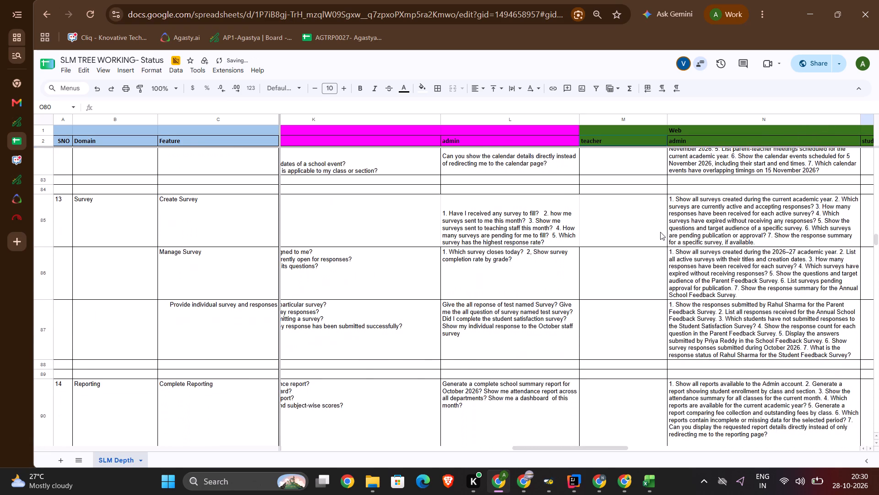
{"action": "scroll", "coordinate": [660, 232], "scroll_direction": "down", "scroll_amount": 2}
{"action": "scroll", "coordinate": [660, 232], "scroll_direction": "up", "scroll_amount": 1}
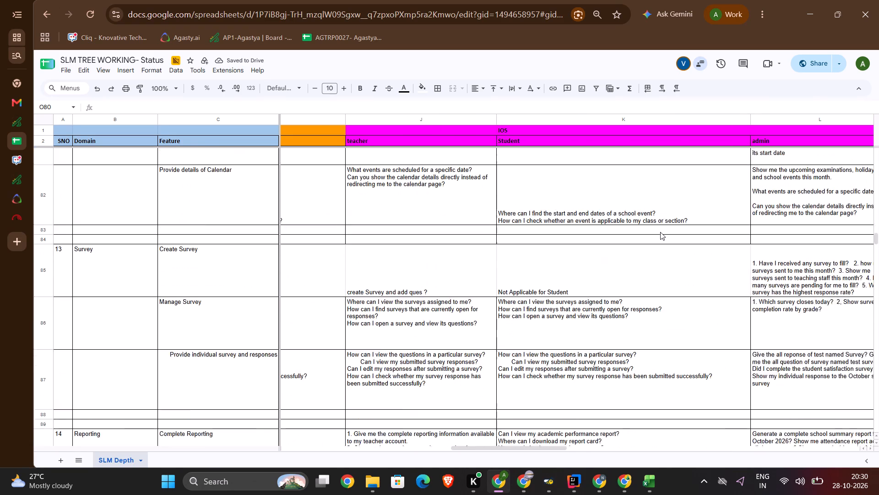
{"action": "scroll", "coordinate": [660, 232], "scroll_direction": "up", "scroll_amount": 2}
{"action": "scroll", "coordinate": [660, 232], "scroll_direction": "right", "scroll_amount": 2}
{"action": "scroll", "coordinate": [660, 232], "scroll_direction": "up", "scroll_amount": 2}
{"action": "scroll", "coordinate": [660, 232], "scroll_direction": "down", "scroll_amount": 1}
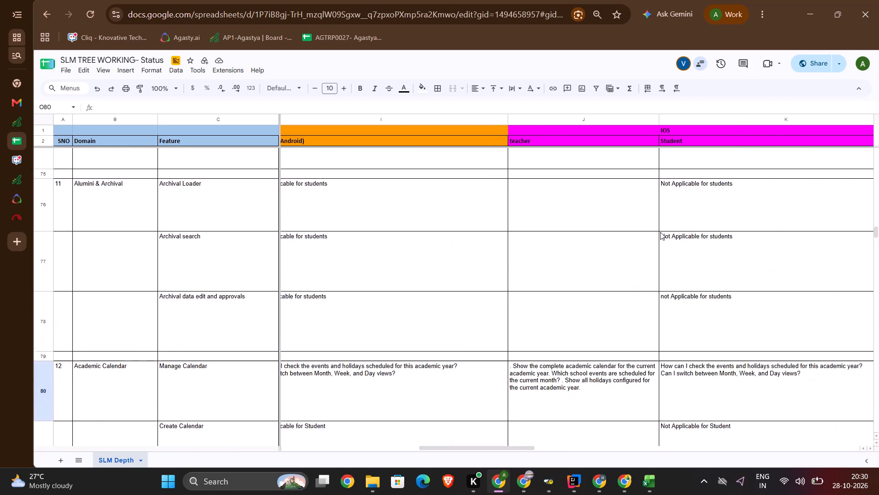
{"action": "scroll", "coordinate": [660, 232], "scroll_direction": "down", "scroll_amount": 1}
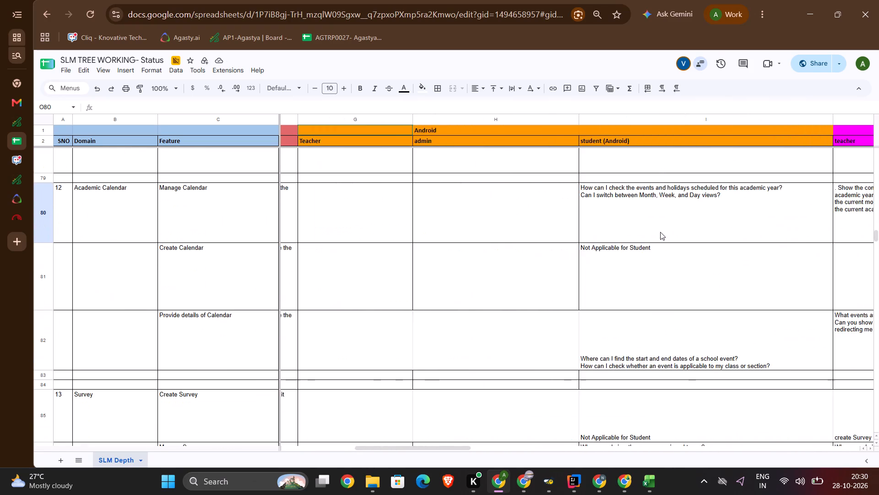
{"action": "scroll", "coordinate": [660, 232], "scroll_direction": "down", "scroll_amount": 1}
{"action": "scroll", "coordinate": [660, 232], "scroll_direction": "up", "scroll_amount": 3}
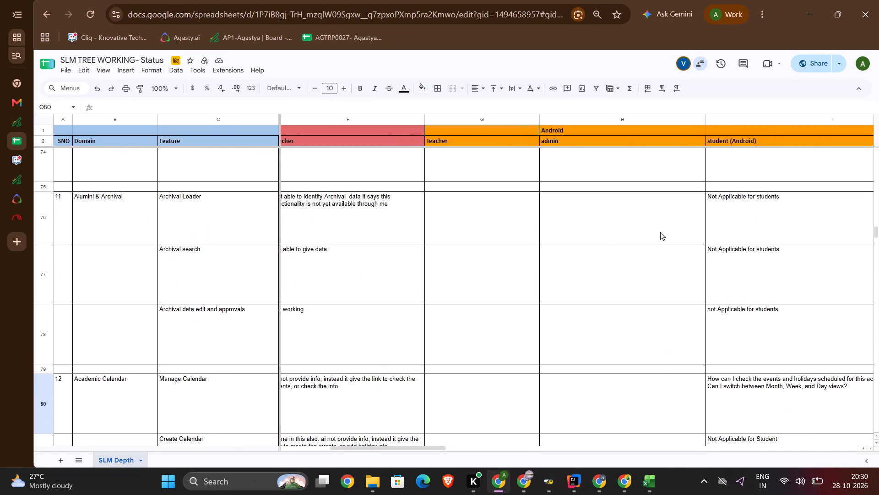
{"action": "scroll", "coordinate": [660, 232], "scroll_direction": "up", "scroll_amount": 1}
{"action": "scroll", "coordinate": [660, 232], "scroll_direction": "down", "scroll_amount": 1}
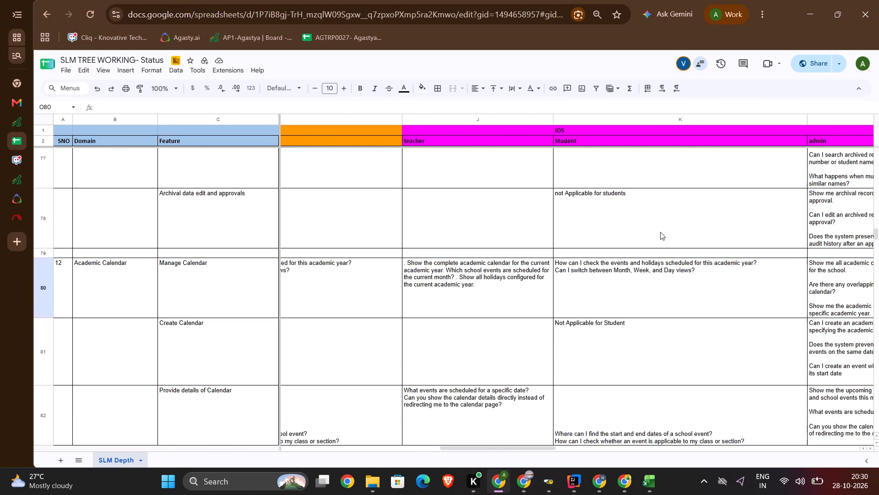
{"action": "scroll", "coordinate": [660, 232], "scroll_direction": "down", "scroll_amount": 4}
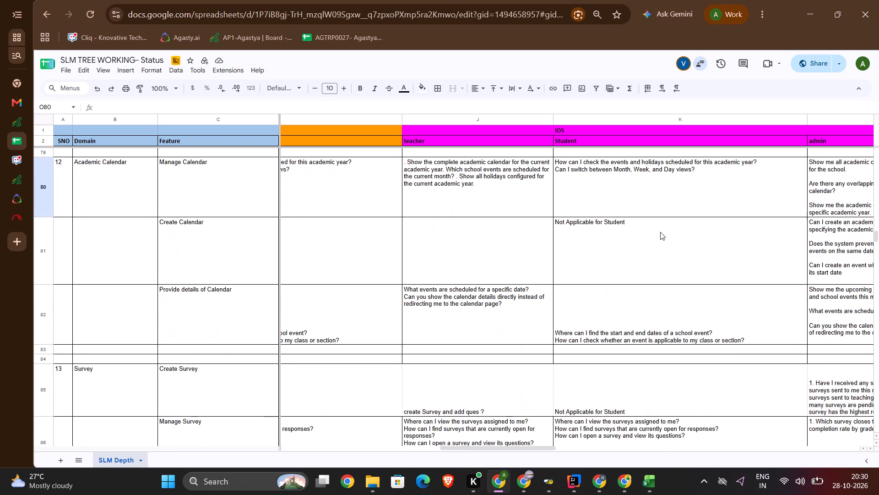
{"action": "scroll", "coordinate": [660, 232], "scroll_direction": "down", "scroll_amount": 1}
{"action": "scroll", "coordinate": [675, 280], "scroll_direction": "left", "scroll_amount": 4}
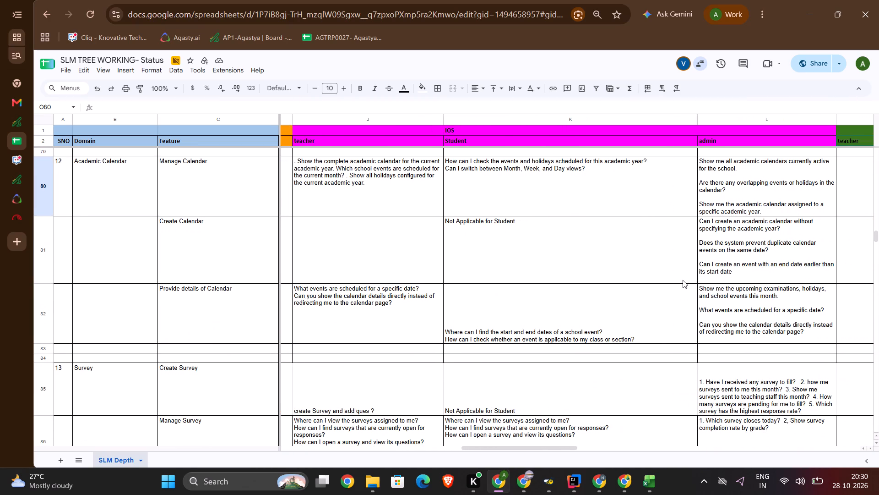
{"action": "scroll", "coordinate": [683, 280], "scroll_direction": "left", "scroll_amount": 1}
{"action": "double_click", "coordinate": [771, 247]}
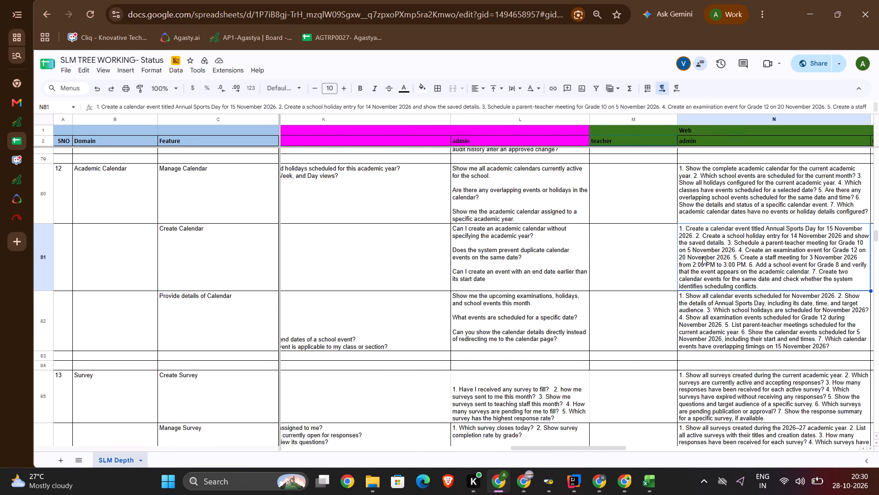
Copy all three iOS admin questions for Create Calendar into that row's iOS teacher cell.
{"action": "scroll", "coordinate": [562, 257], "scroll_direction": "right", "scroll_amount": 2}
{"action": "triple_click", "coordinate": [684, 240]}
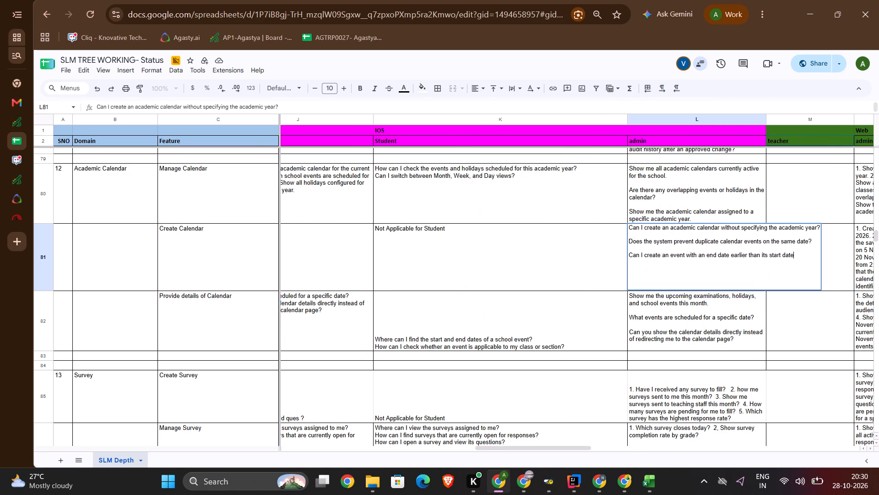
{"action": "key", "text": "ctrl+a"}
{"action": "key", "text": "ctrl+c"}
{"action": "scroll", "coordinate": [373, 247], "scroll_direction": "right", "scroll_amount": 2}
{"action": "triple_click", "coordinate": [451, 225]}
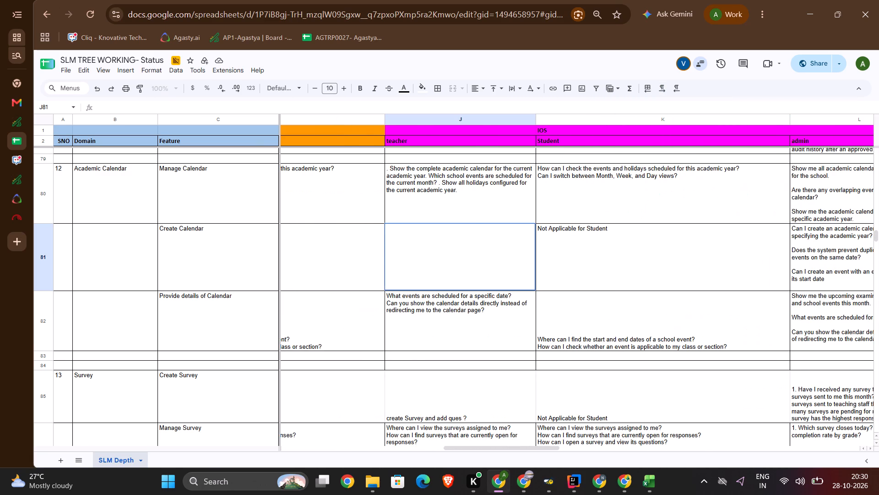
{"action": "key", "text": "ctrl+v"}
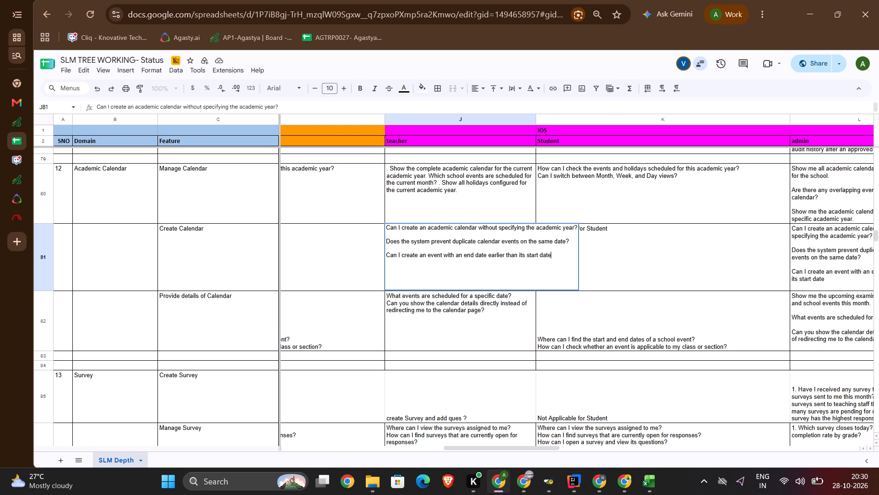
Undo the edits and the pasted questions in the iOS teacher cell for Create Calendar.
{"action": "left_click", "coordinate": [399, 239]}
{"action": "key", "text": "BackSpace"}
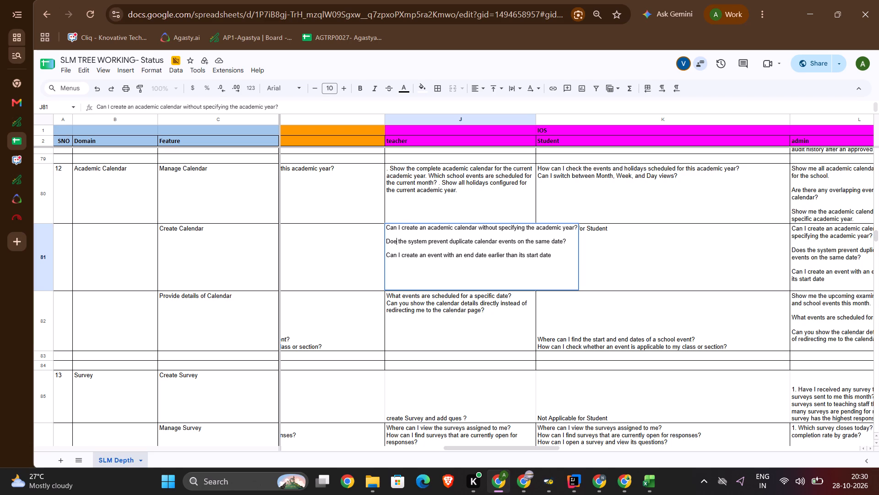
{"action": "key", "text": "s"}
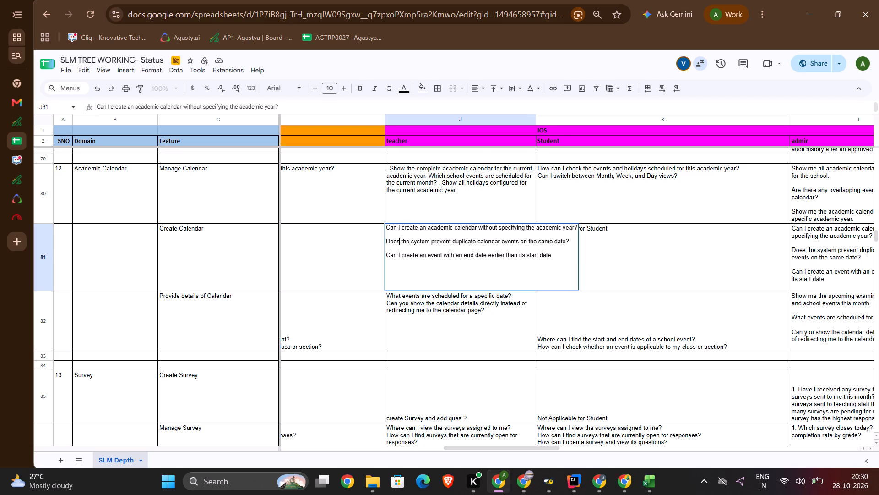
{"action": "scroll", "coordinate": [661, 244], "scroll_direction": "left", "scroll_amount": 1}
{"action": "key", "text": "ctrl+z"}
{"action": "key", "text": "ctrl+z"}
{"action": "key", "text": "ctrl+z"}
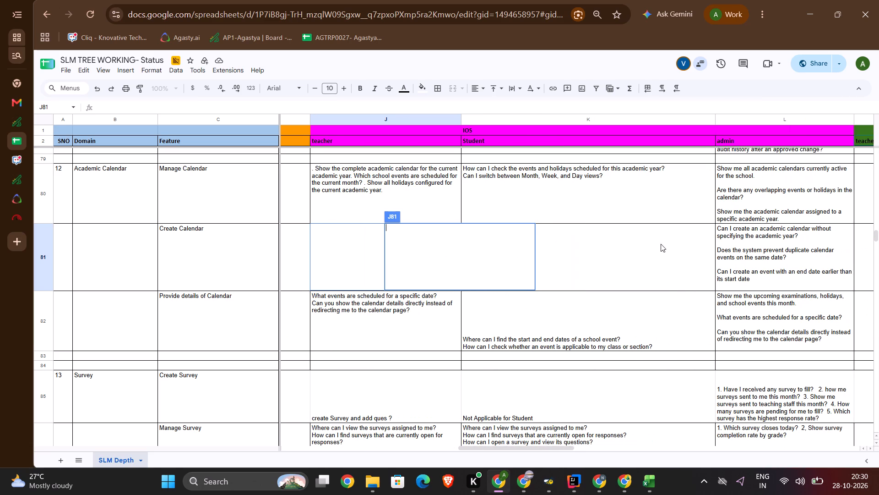
Copy the first three Create Calendar prompts, from Annual Sports Day to the parent-teacher meeting, from Web admin into the iOS teacher cell.
{"action": "left_click", "coordinate": [808, 247]}
{"action": "scroll", "coordinate": [808, 247], "scroll_direction": "left", "scroll_amount": 3}
{"action": "left_click", "coordinate": [750, 245]}
{"action": "scroll", "coordinate": [750, 245], "scroll_direction": "left", "scroll_amount": 1}
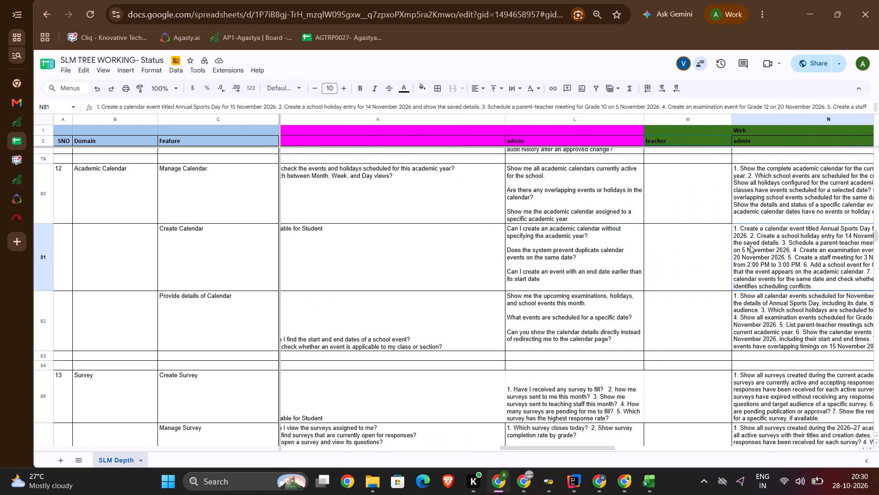
{"action": "scroll", "coordinate": [750, 245], "scroll_direction": "left", "scroll_amount": 1}
{"action": "triple_click", "coordinate": [710, 231]}
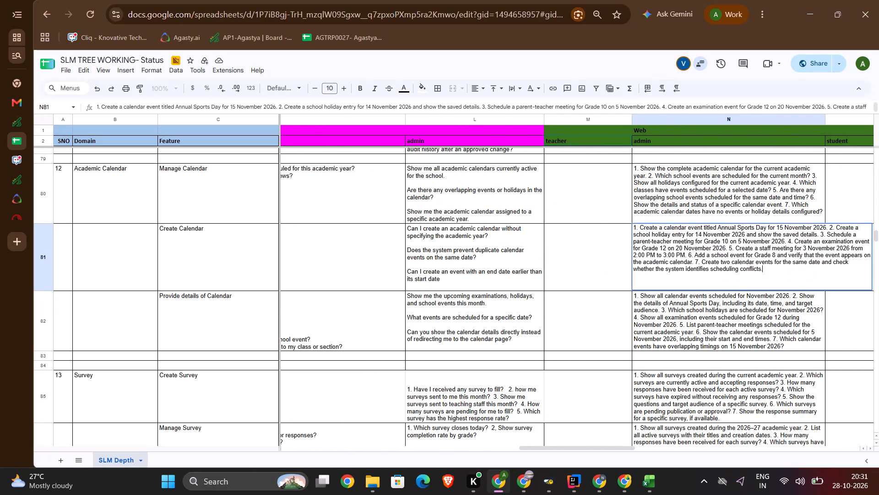
{"action": "left_click_drag", "start_coordinate": [641, 228], "coordinate": [765, 226]}
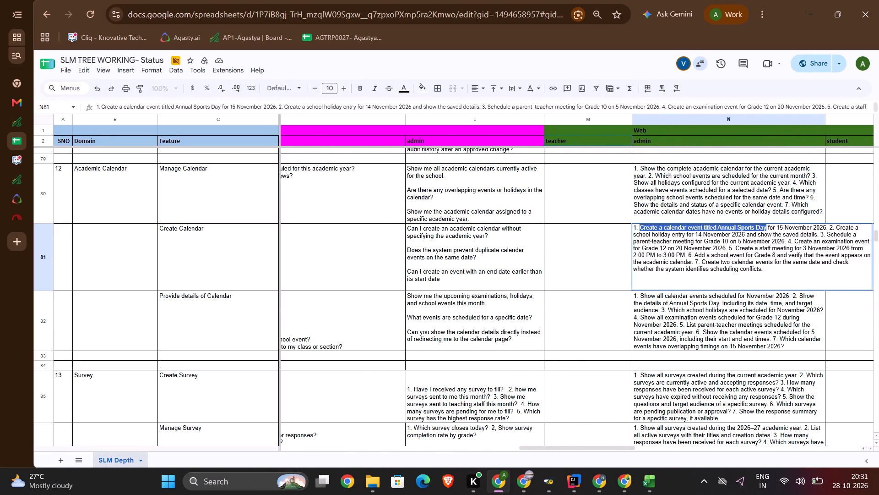
{"action": "left_click_drag", "start_coordinate": [765, 226], "coordinate": [787, 240]}
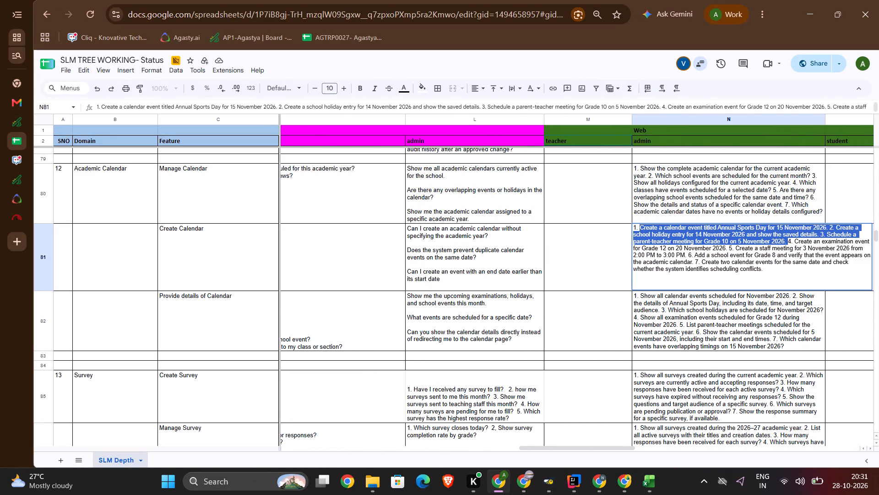
{"action": "left_click_drag", "start_coordinate": [787, 240], "coordinate": [788, 240]}
{"action": "key", "text": "ctrl+c"}
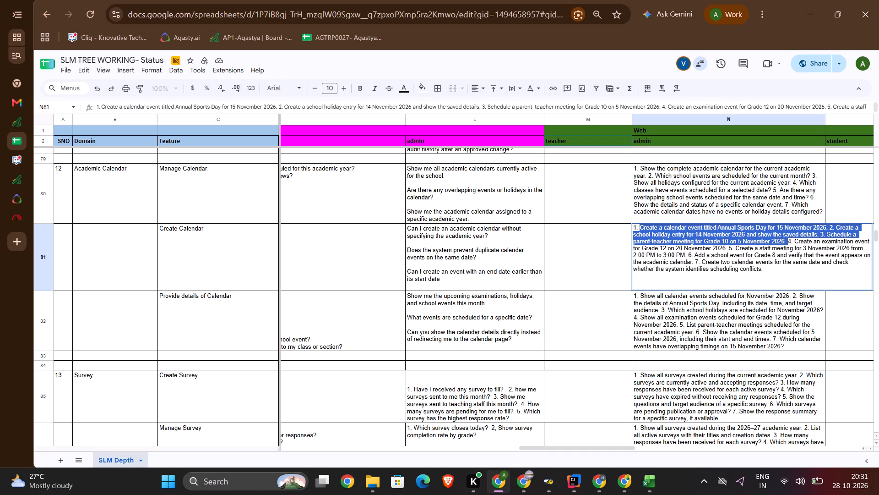
{"action": "scroll", "coordinate": [596, 247], "scroll_direction": "right", "scroll_amount": 3}
{"action": "left_click", "coordinate": [360, 245]}
{"action": "triple_click", "coordinate": [351, 236]}
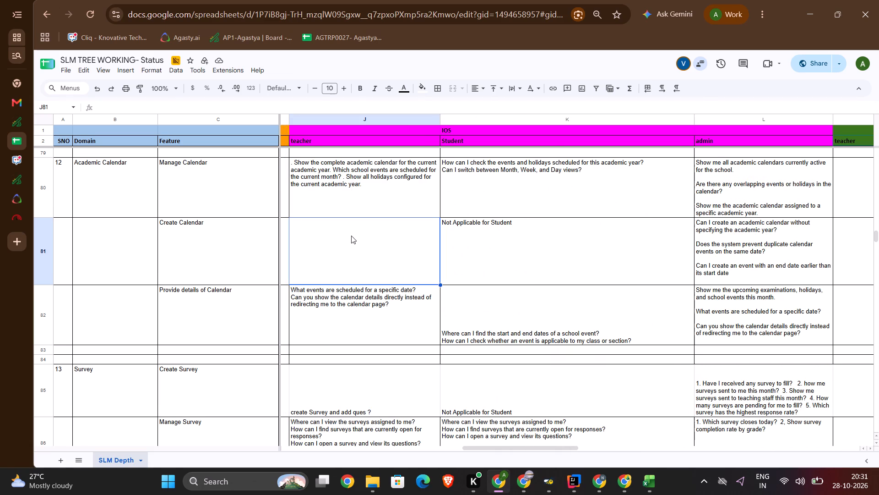
{"action": "key", "text": "ctrl+v"}
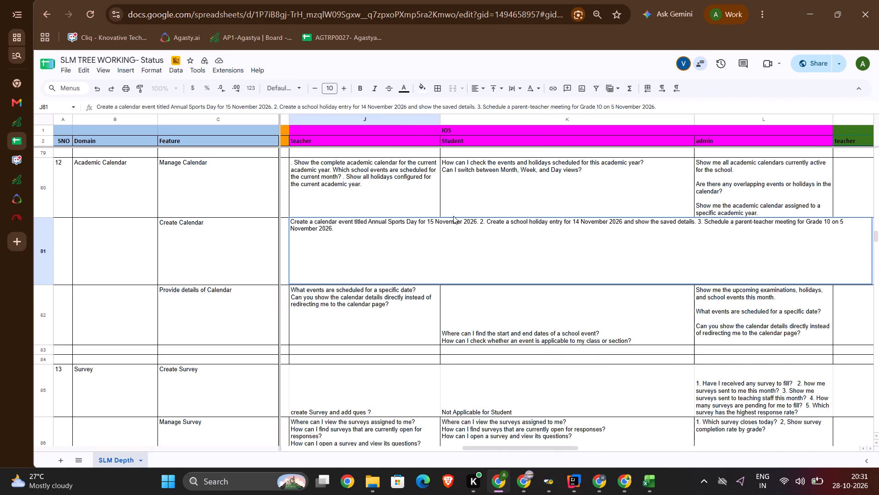
Remove the "2." numbering before the school holiday prompt in the Create Calendar iOS teacher cell.
{"action": "left_click", "coordinate": [488, 219]}
{"action": "key", "text": "BackSpace"}
{"action": "key", "text": "BackSpace"}
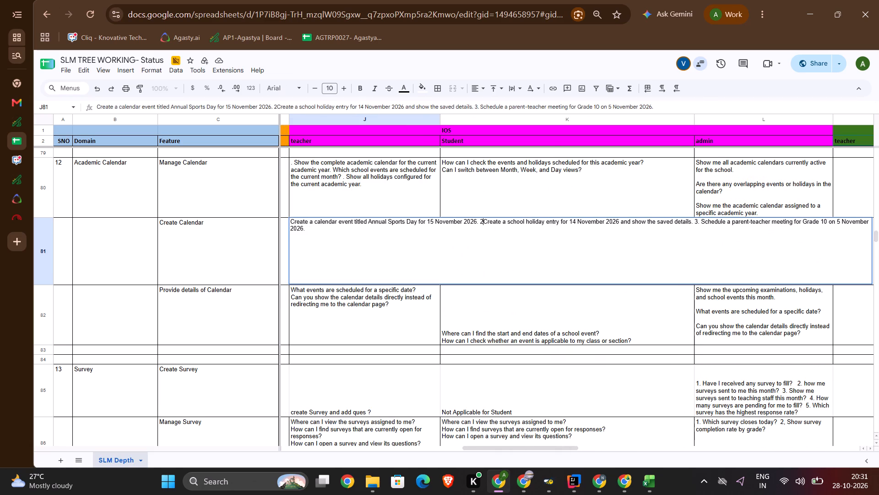
{"action": "key", "text": "BackSpace"}
{"action": "left_click", "coordinate": [480, 221]}
{"action": "key", "text": "BackSpace"}
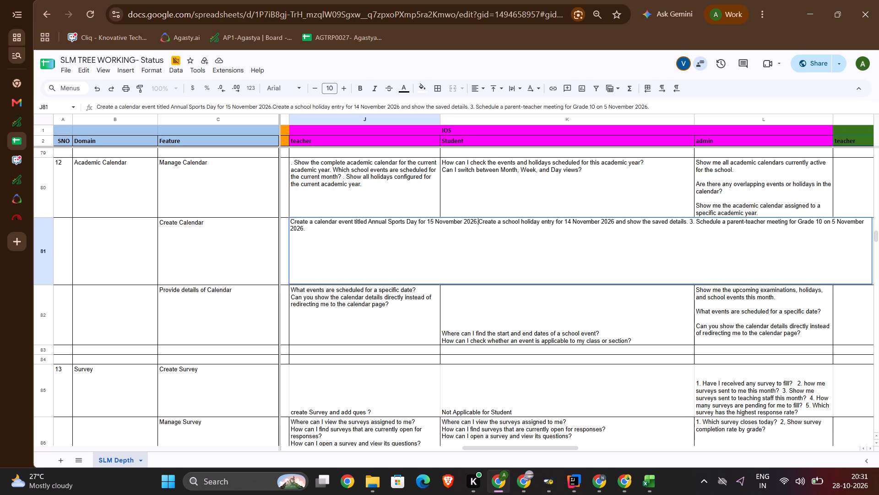
Replace the Annual Sports Day date with 30 October, without a year, and end that prompt with a question mark.
{"action": "key", "text": "BackSpace"}
{"action": "key", "text": "BackSpace"}
{"action": "key", "text": "BackSpace"}
{"action": "key", "text": "BackSpace"}
{"action": "key", "text": "BackSpace"}
{"action": "key", "text": "BackSpace"}
{"action": "key", "text": "BackSpace"}
{"action": "key", "text": "BackSpace"}
{"action": "key", "text": "BackSpace"}
{"action": "key", "text": "BackSpace"}
{"action": "key", "text": "BackSpace"}
{"action": "key", "text": "BackSpace"}
{"action": "key", "text": "BackSpace"}
{"action": "key", "text": "BackSpace"}
{"action": "key", "text": "BackSpace"}
{"action": "key", "text": "BackSpace"}
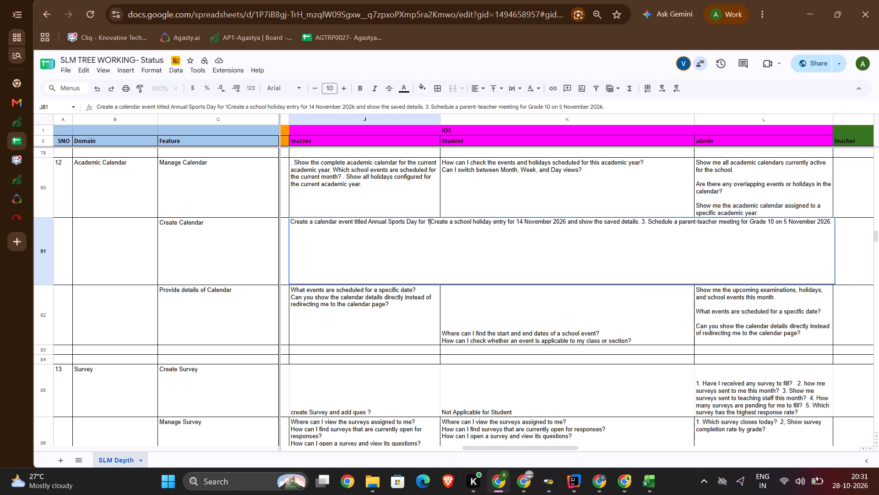
{"action": "key", "text": "BackSpace"}
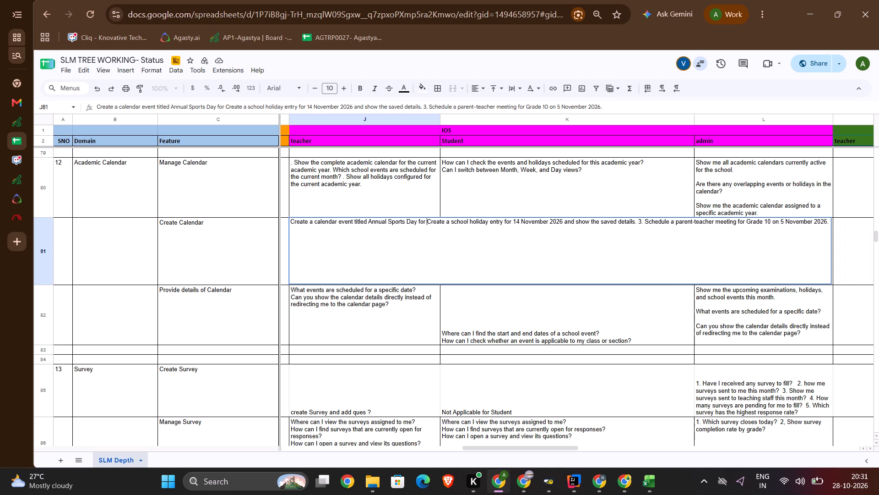
{"action": "type", "text": "30"}
{"action": "key", "text": "space"}
{"action": "type", "text": "October"}
{"action": "key", "text": "space"}
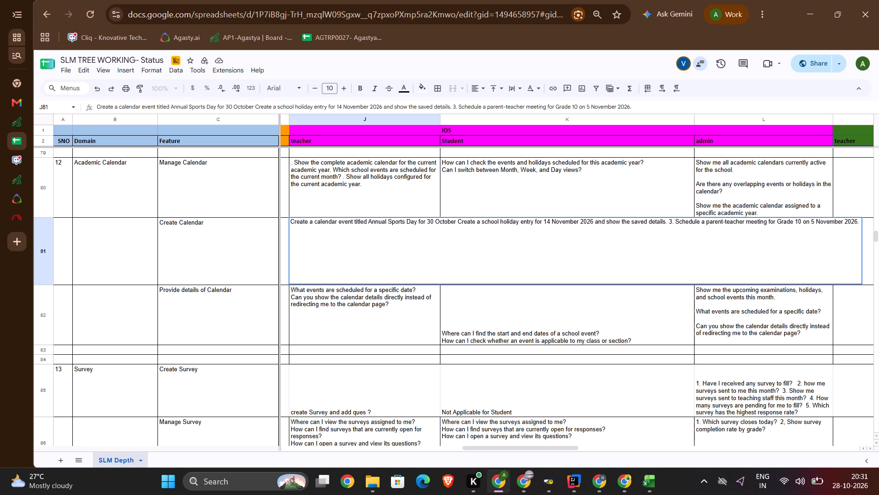
{"action": "type", "text": "?"}
{"action": "key", "text": "space"}
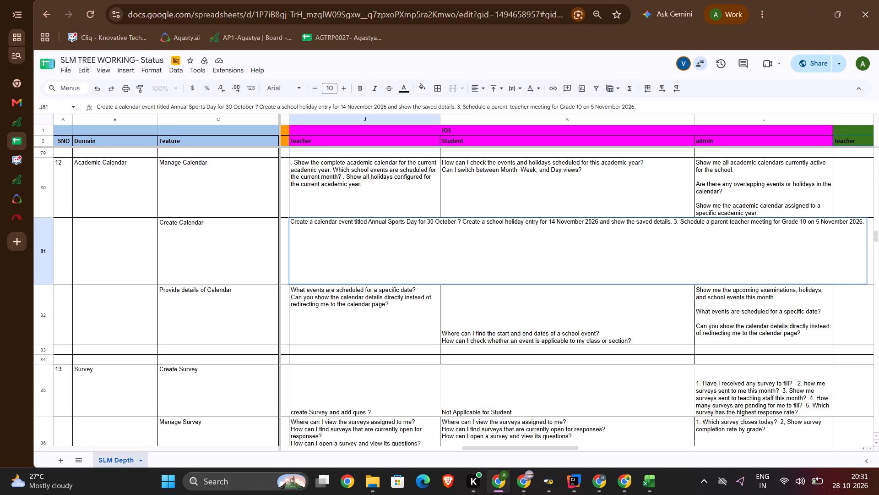
Change the school holiday entry's date to 8 November and remove its year.
{"action": "left_click", "coordinate": [557, 221]}
{"action": "key", "text": "BackSpace"}
{"action": "key", "text": "BackSpace"}
{"action": "key", "text": "BackSpace"}
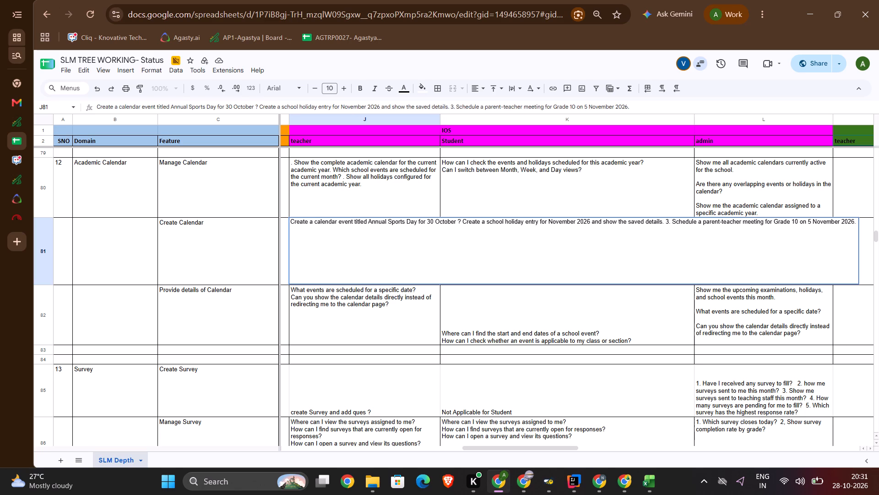
{"action": "type", "text": "8"}
{"action": "key", "text": "space"}
{"action": "key", "text": "Right"}
{"action": "key", "text": "Right"}
{"action": "key", "text": "Right"}
{"action": "key", "text": "Right"}
{"action": "key", "text": "Right"}
{"action": "key", "text": "Right"}
{"action": "key", "text": "Right"}
{"action": "key", "text": "Right"}
{"action": "key", "text": "Right"}
{"action": "key", "text": "Right"}
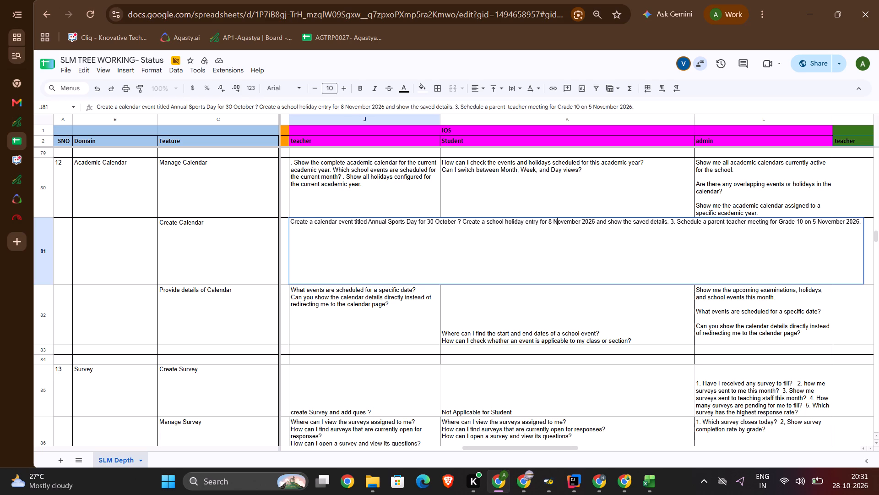
{"action": "key", "text": "Right"}
{"action": "key", "text": "Right"}
{"action": "key", "text": "Right"}
{"action": "key", "text": "Right"}
{"action": "key", "text": "BackSpace"}
{"action": "key", "text": "BackSpace"}
{"action": "key", "text": "BackSpace"}
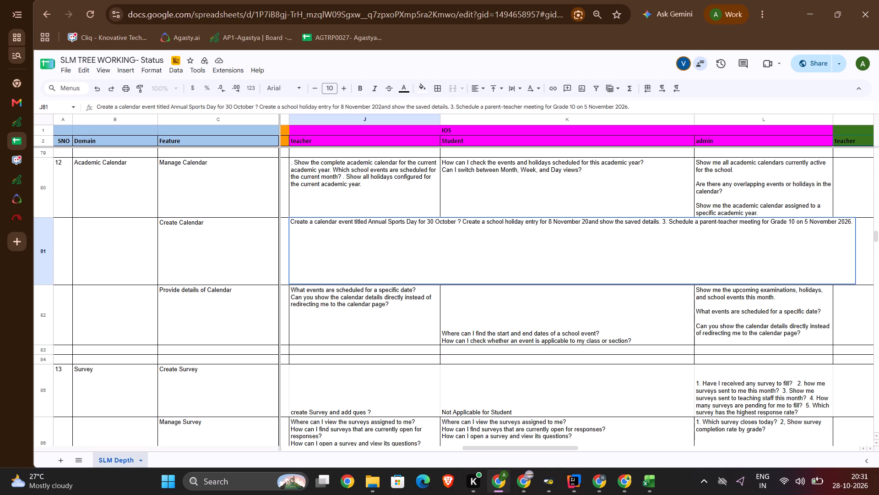
{"action": "key", "text": "BackSpace"}
{"action": "key", "text": "BackSpace"}
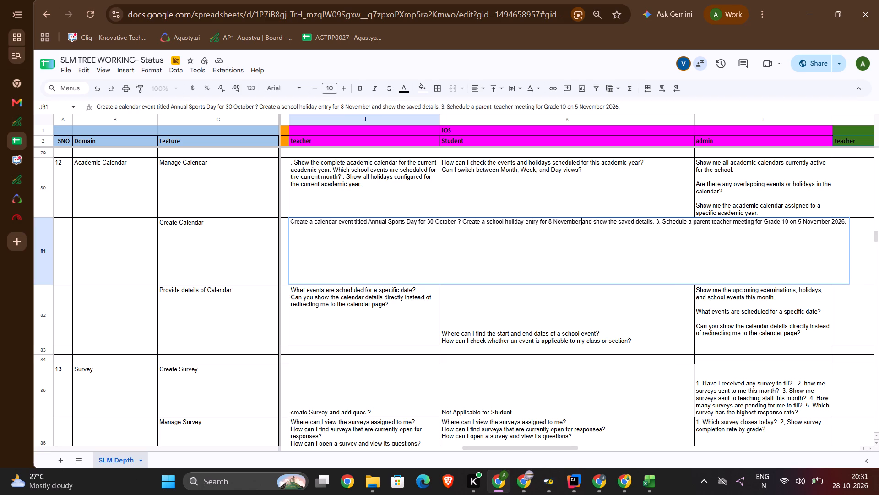
Remove the "3." numbering before the parent-teacher meeting prompt and add a question mark after "show the saved details".
{"action": "left_click", "coordinate": [658, 218]}
{"action": "key", "text": "BackSpace"}
{"action": "key", "text": "BackSpace"}
{"action": "key", "text": "BackSpace"}
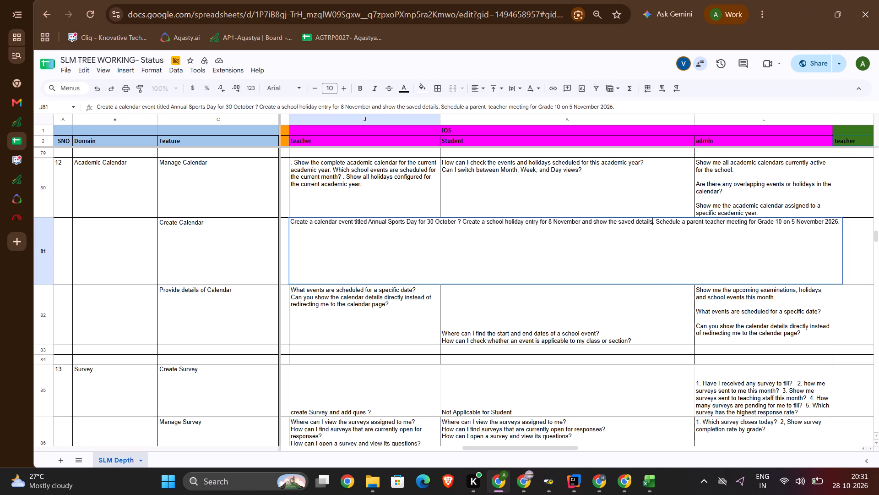
{"action": "key", "text": "shift+question"}
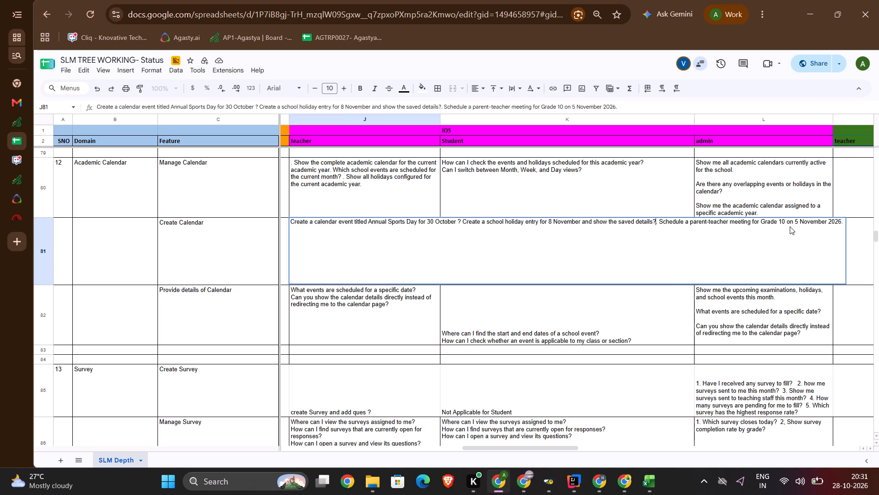
Reword "Grade 10" as "class 10" in the parent-teacher meeting prompt.
{"action": "left_click", "coordinate": [781, 222]}
{"action": "key", "text": "BackSpace"}
{"action": "key", "text": "BackSpace"}
{"action": "key", "text": "BackSpace"}
{"action": "key", "text": "BackSpace"}
{"action": "key", "text": "BackSpace"}
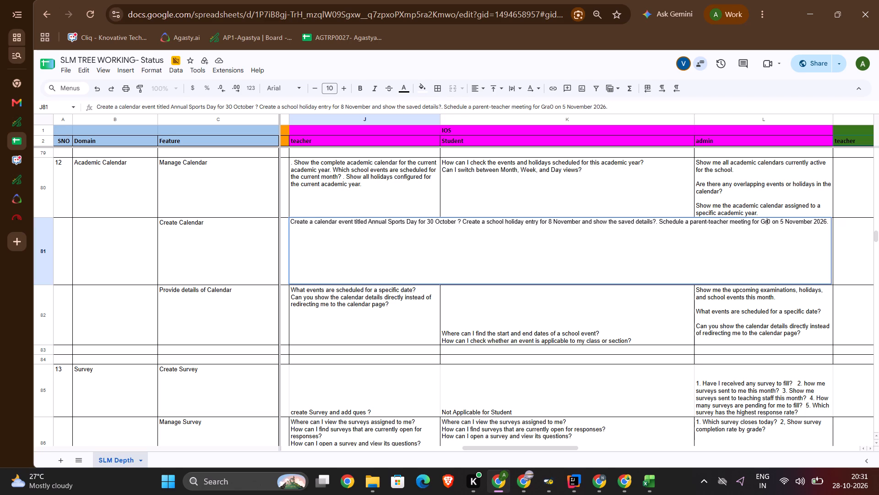
{"action": "key", "text": "BackSpace"}
{"action": "key", "text": "BackSpace"}
{"action": "type", "text": "class 1"}
Set the parent-teacher meeting date to 2 November without the year or full stop, and commit the cell.
{"action": "key", "text": "Down"}
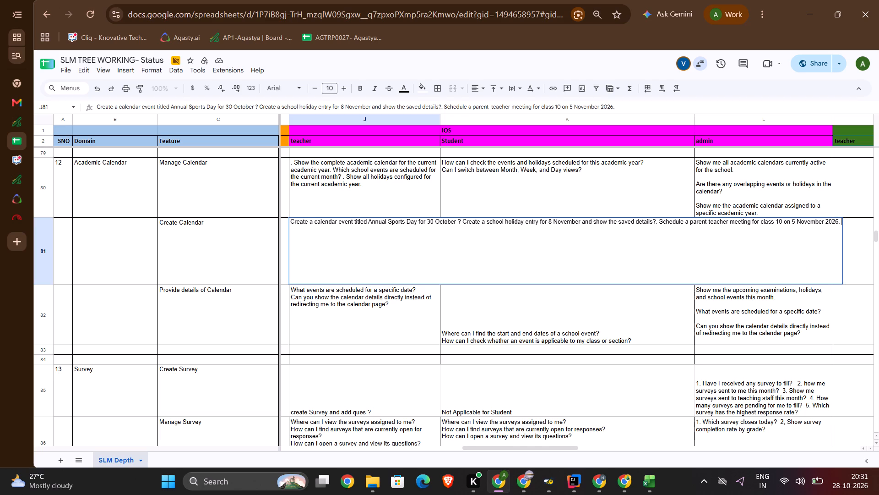
{"action": "key", "text": "equal"}
{"action": "key", "text": "BackSpace"}
{"action": "key", "text": "BackSpace"}
{"action": "key", "text": "BackSpace"}
{"action": "key", "text": "BackSpace"}
{"action": "key", "text": "BackSpace"}
{"action": "key", "text": "BackSpace"}
{"action": "key", "text": "BackSpace"}
{"action": "key", "text": "BackSpace"}
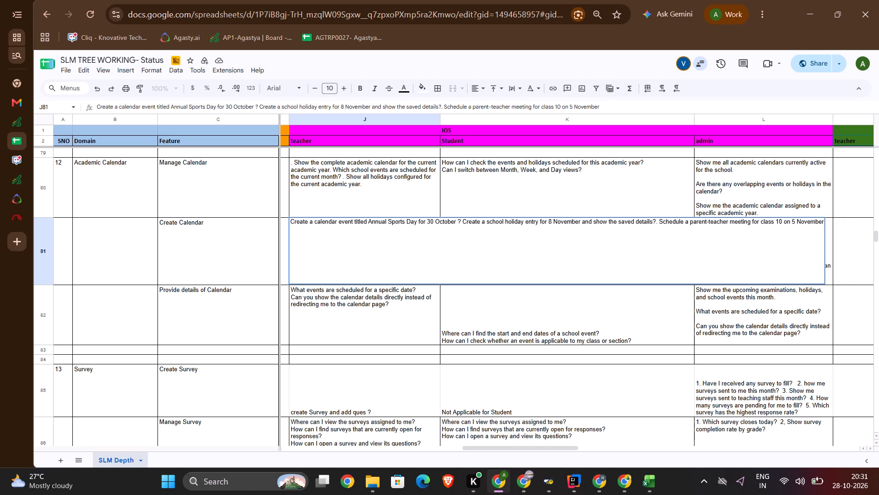
{"action": "key", "text": "Left"}
{"action": "key", "text": "Left"}
{"action": "key", "text": "Left"}
{"action": "key", "text": "Left"}
{"action": "key", "text": "Left"}
{"action": "key", "text": "Left"}
{"action": "key", "text": "Left"}
{"action": "key", "text": "Left"}
{"action": "key", "text": "Left"}
{"action": "key", "text": "BackSpace"}
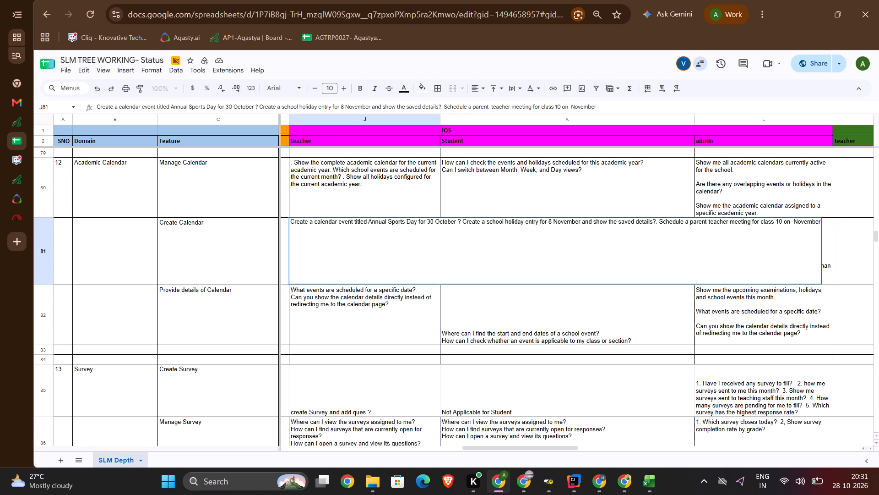
{"action": "key", "text": "2"}
{"action": "key", "text": "Return"}
Copy all iOS admin questions for Archival Loader under Alumini & Archival into that row's iOS teacher cell.
{"action": "scroll", "coordinate": [671, 204], "scroll_direction": "up", "scroll_amount": 2}
{"action": "scroll", "coordinate": [671, 204], "scroll_direction": "right", "scroll_amount": 1}
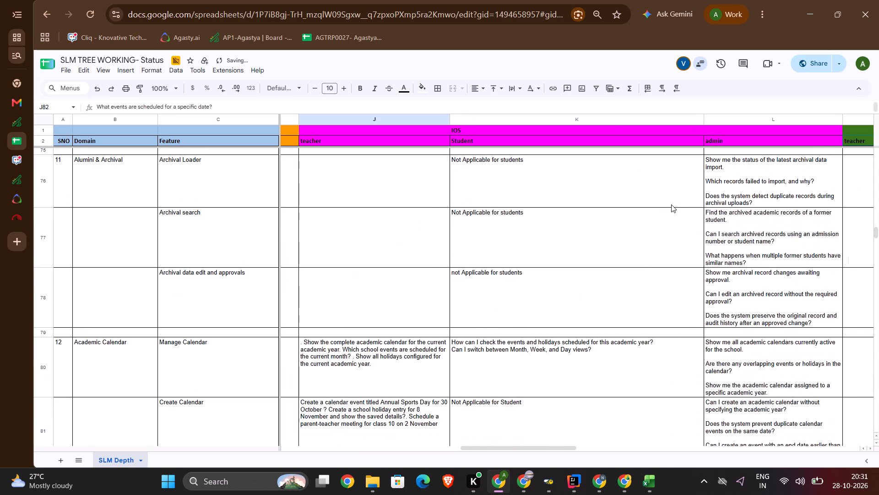
{"action": "scroll", "coordinate": [671, 204], "scroll_direction": "right", "scroll_amount": 1}
{"action": "scroll", "coordinate": [671, 204], "scroll_direction": "up", "scroll_amount": 1}
{"action": "scroll", "coordinate": [671, 204], "scroll_direction": "down", "scroll_amount": 1}
{"action": "scroll", "coordinate": [671, 204], "scroll_direction": "left", "scroll_amount": 1}
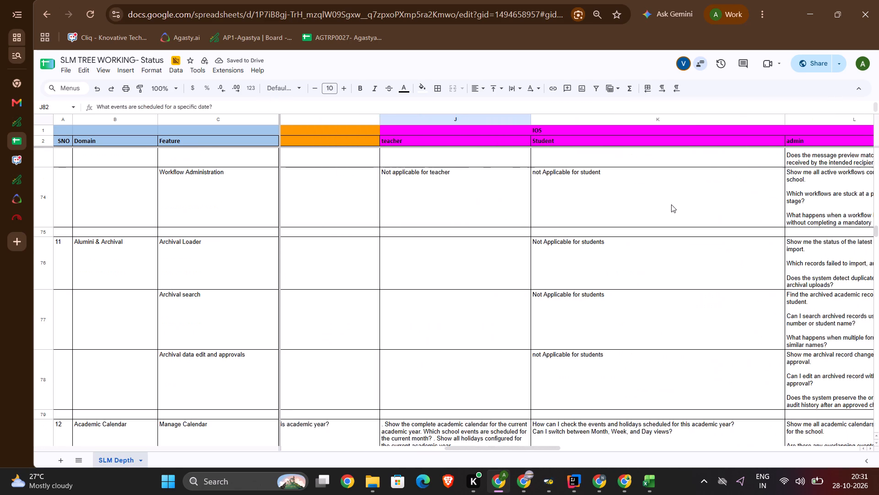
{"action": "scroll", "coordinate": [671, 204], "scroll_direction": "left", "scroll_amount": 1}
{"action": "triple_click", "coordinate": [754, 270]}
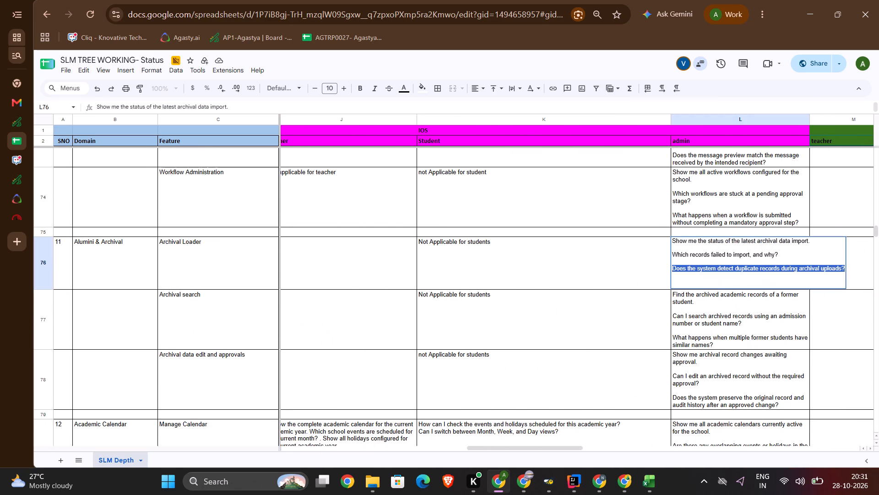
{"action": "key", "text": "ctrl+a"}
{"action": "key", "text": "ctrl+c"}
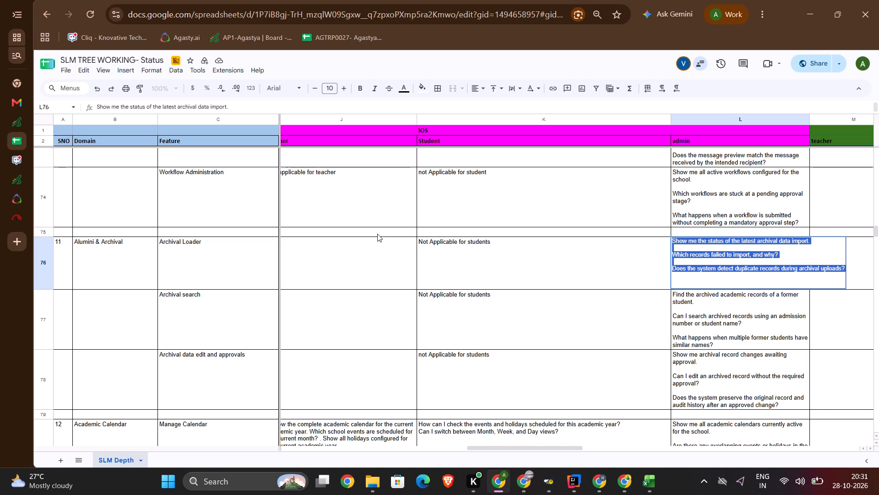
{"action": "scroll", "coordinate": [377, 234], "scroll_direction": "right", "scroll_amount": 1}
{"action": "triple_click", "coordinate": [408, 243]}
{"action": "left_click", "coordinate": [408, 243]}
{"action": "key", "text": "ctrl+v"}
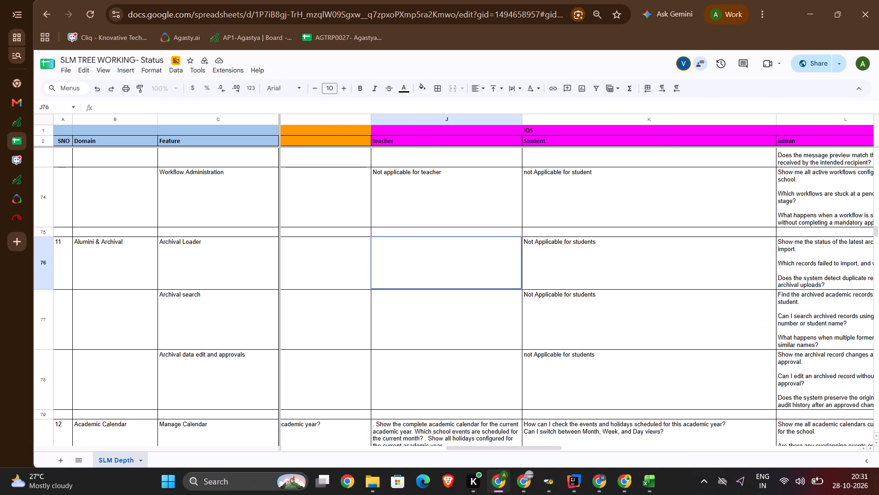
Remove the blank lines between the questions in the Archival Loader iOS teacher cell.
{"action": "left_click", "coordinate": [402, 260]}
{"action": "key", "text": "BackSpace"}
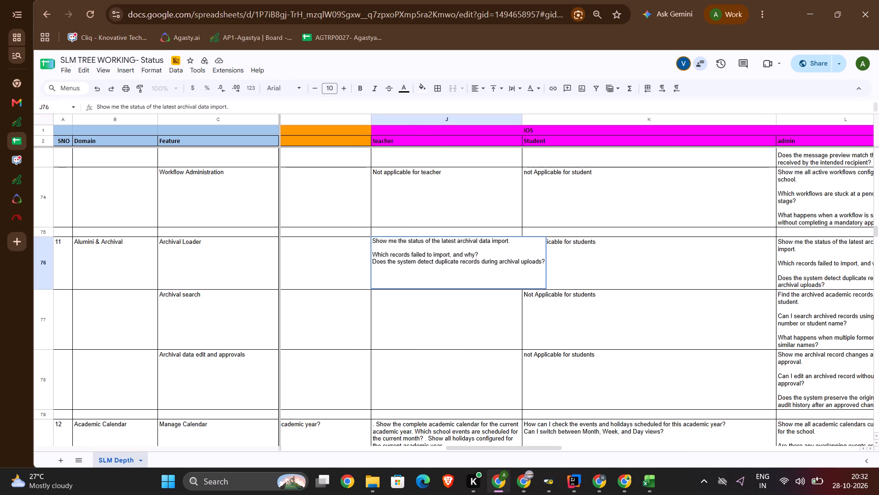
{"action": "left_click", "coordinate": [409, 245]}
{"action": "key", "text": "BackSpace"}
Copy all iOS admin questions for Archival search into that row's iOS teacher cell.
{"action": "scroll", "coordinate": [675, 246], "scroll_direction": "left", "scroll_amount": 2}
{"action": "triple_click", "coordinate": [665, 311]}
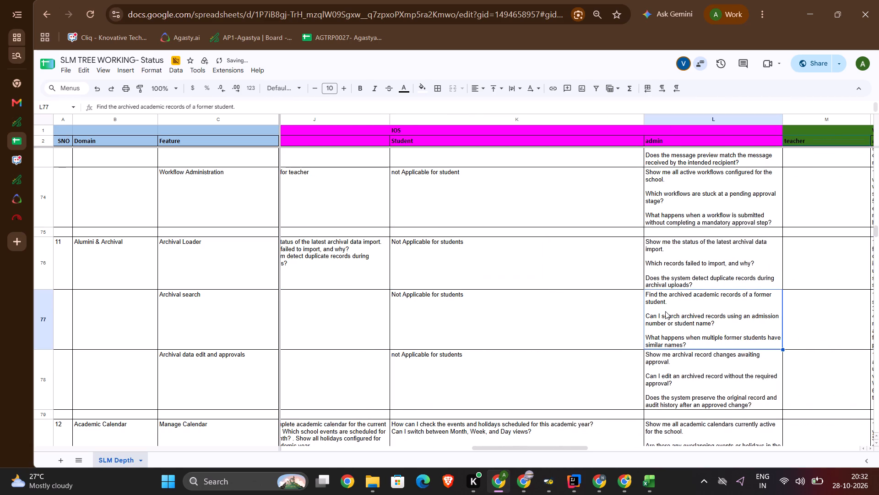
{"action": "double_click", "coordinate": [665, 311]}
{"action": "key", "text": "ctrl+a"}
{"action": "key", "text": "ctrl+c"}
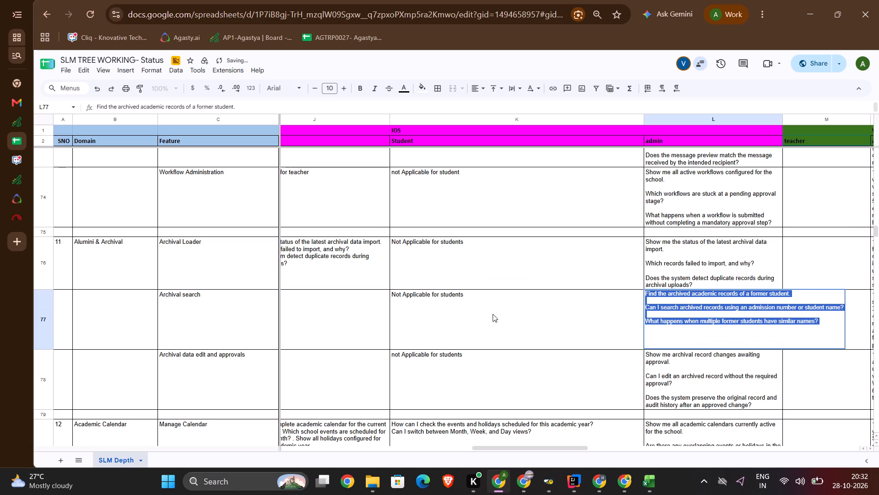
{"action": "scroll", "coordinate": [493, 314], "scroll_direction": "right", "scroll_amount": 2}
{"action": "left_click", "coordinate": [397, 318]}
{"action": "triple_click", "coordinate": [407, 296]}
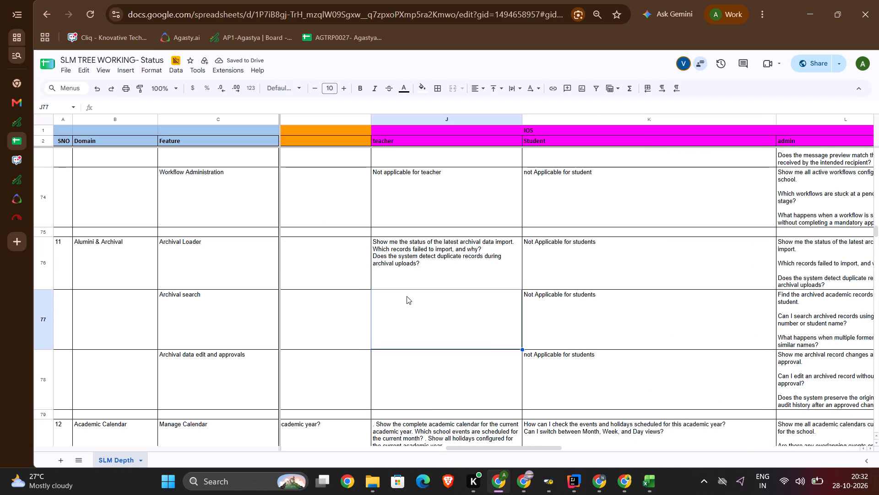
{"action": "key", "text": "ctrl+v"}
Remove the blank lines between the questions in the Archival search iOS teacher cell and commit it.
{"action": "left_click", "coordinate": [405, 297]}
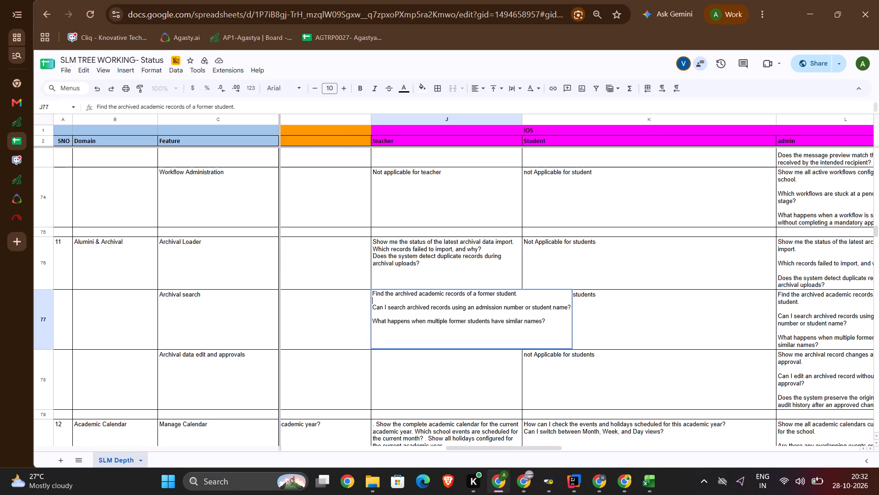
{"action": "key", "text": "BackSpace"}
{"action": "left_click", "coordinate": [382, 307]}
{"action": "key", "text": "BackSpace"}
{"action": "left_click", "coordinate": [617, 314]}
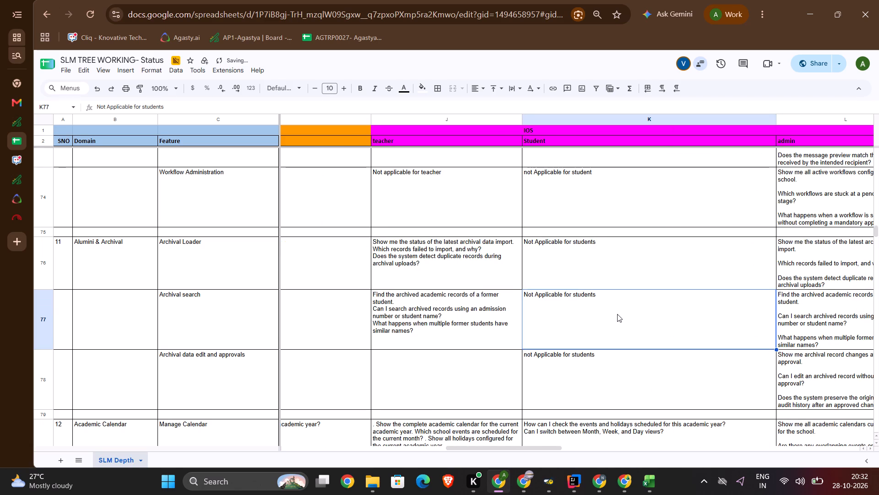
Copy all iOS admin questions for Archival data edit and approvals into that row's iOS teacher cell.
{"action": "scroll", "coordinate": [617, 314], "scroll_direction": "left", "scroll_amount": 1}
{"action": "triple_click", "coordinate": [730, 377]}
{"action": "left_click", "coordinate": [730, 377]}
{"action": "key", "text": "ctrl+a"}
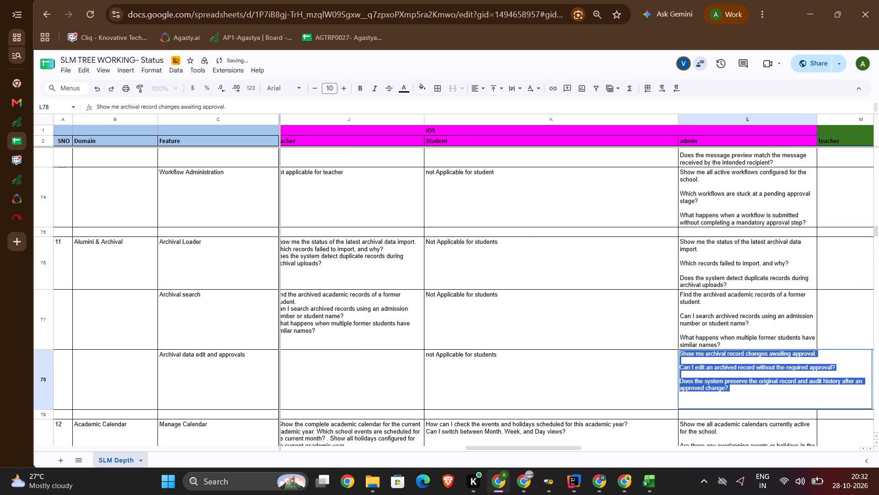
{"action": "key", "text": "ctrl+c"}
{"action": "scroll", "coordinate": [480, 338], "scroll_direction": "right", "scroll_amount": 2}
{"action": "triple_click", "coordinate": [476, 359]}
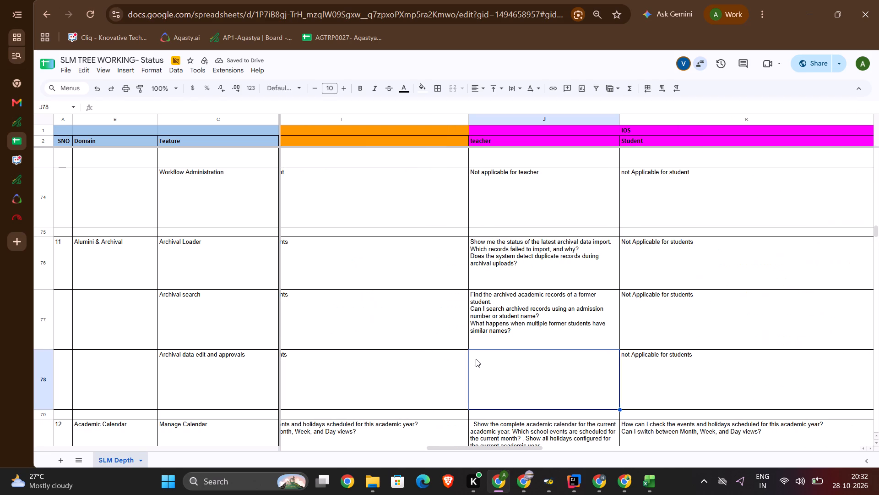
{"action": "left_click", "coordinate": [476, 359]}
{"action": "key", "text": "ctrl+v"}
{"action": "left_click", "coordinate": [482, 353]}
{"action": "key", "text": "ctrl+v"}
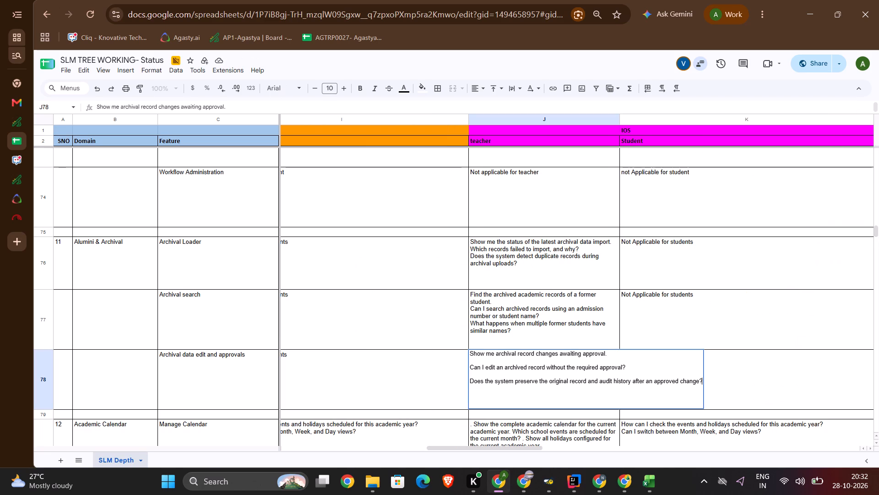
Remove the blank lines between the questions in the Archival data edit and approvals iOS teacher cell.
{"action": "left_click", "coordinate": [489, 359]}
{"action": "key", "text": "BackSpace"}
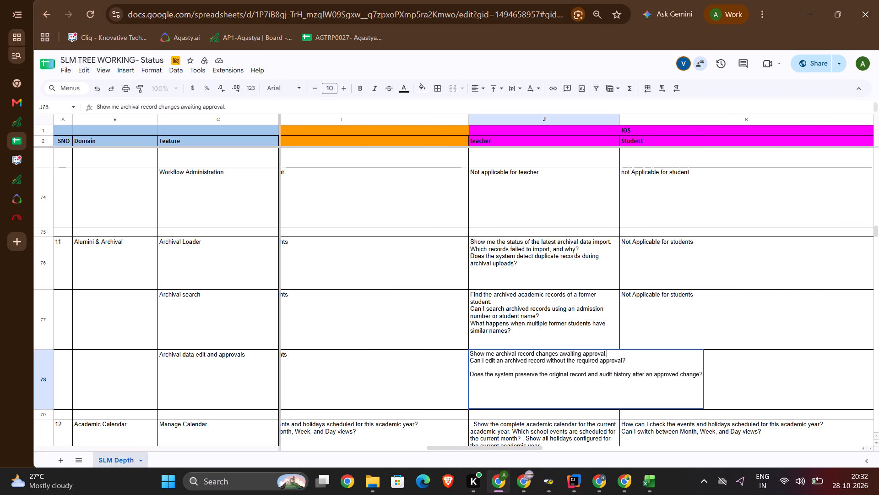
{"action": "left_click", "coordinate": [481, 367]}
{"action": "key", "text": "BackSpace"}
Replace the opening word "Show" with "Give" in the first question of the Archival data edit and approvals iOS teacher cell.
{"action": "left_click", "coordinate": [484, 358]}
{"action": "key", "text": "Up"}
{"action": "key", "text": "BackSpace"}
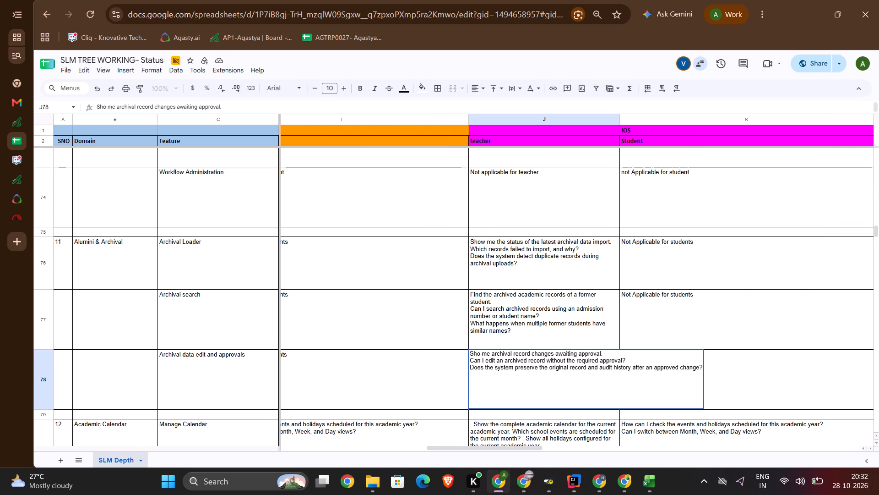
{"action": "key", "text": "BackSpace"}
{"action": "key", "text": "BackSpace"}
{"action": "key", "text": "BackSpace"}
{"action": "key", "text": "BackSpace"}
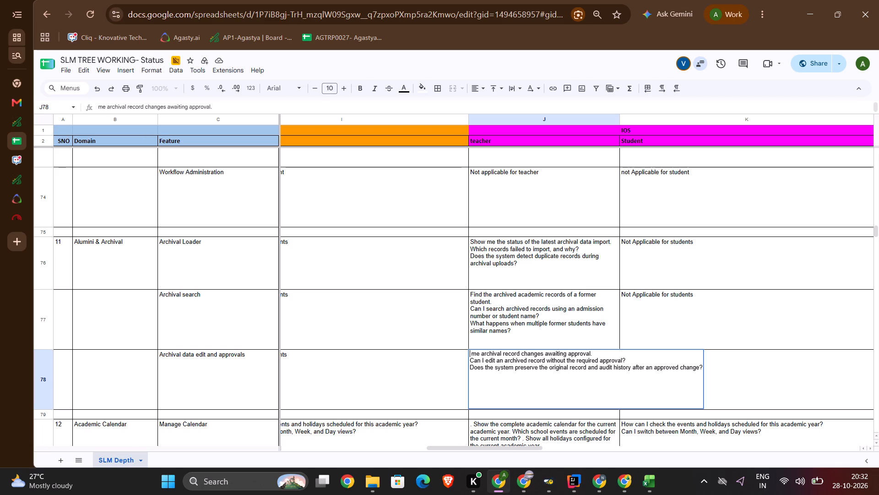
{"action": "type", "text": "Gie"}
{"action": "key", "text": "BackSpace"}
{"action": "type", "text": "ve"}
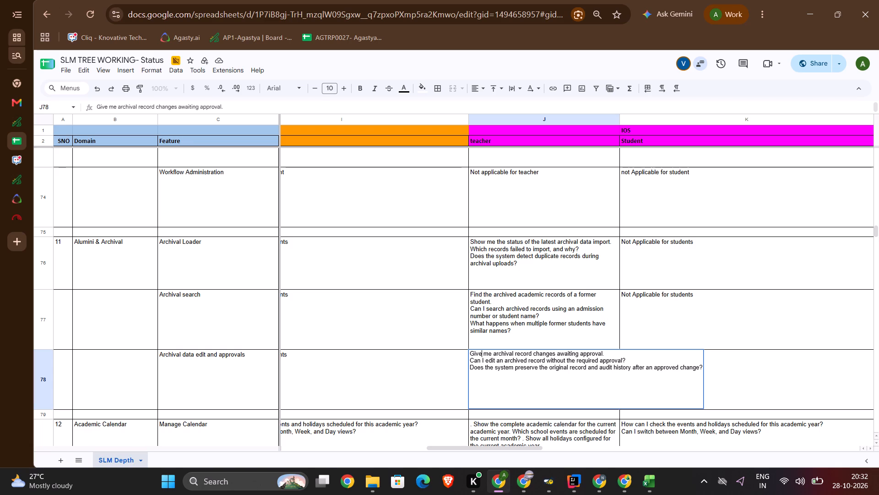
{"action": "left_click", "coordinate": [504, 276]}
Copy the iOS admin question "Show me the latest camera connection status for a specific bus." into the Camera Integartions iOS teacher cell.
{"action": "scroll", "coordinate": [504, 276], "scroll_direction": "up", "scroll_amount": 3}
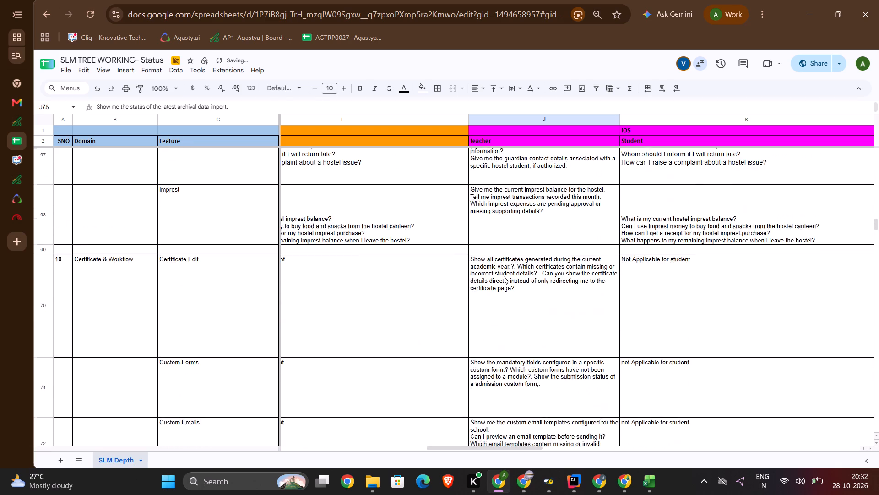
{"action": "scroll", "coordinate": [504, 276], "scroll_direction": "up", "scroll_amount": 5}
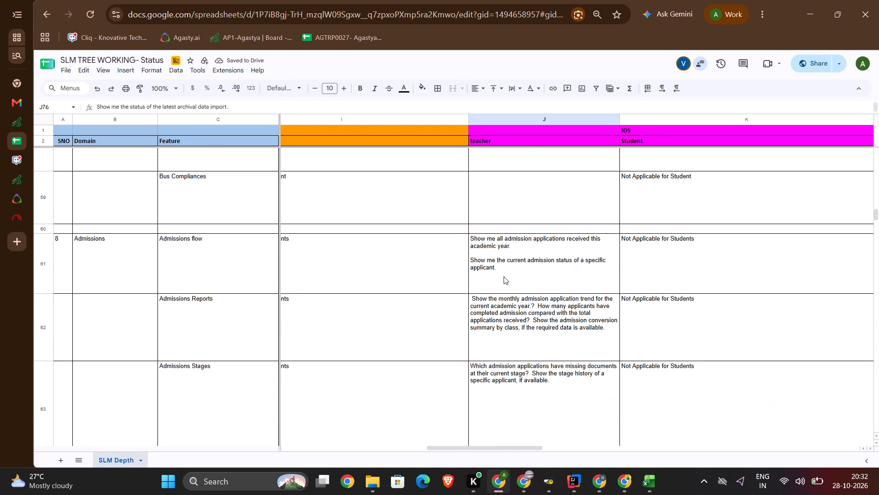
{"action": "scroll", "coordinate": [504, 276], "scroll_direction": "up", "scroll_amount": 4}
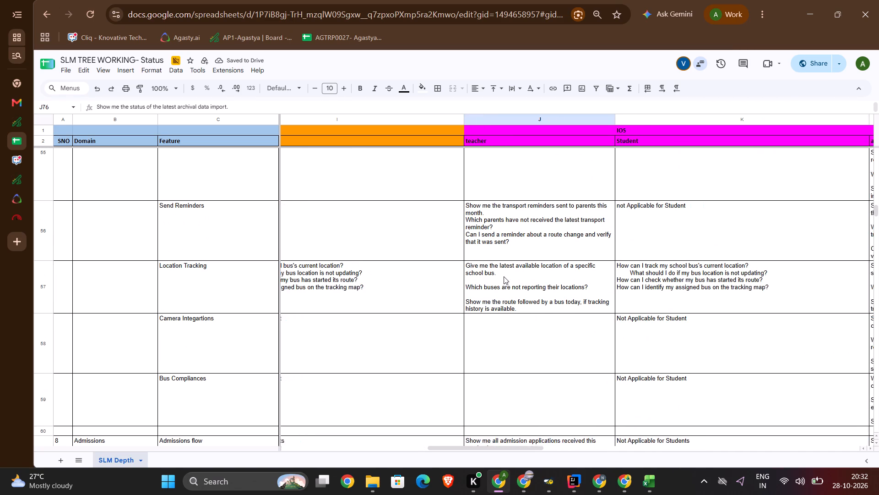
{"action": "scroll", "coordinate": [532, 317], "scroll_direction": "left", "scroll_amount": 1}
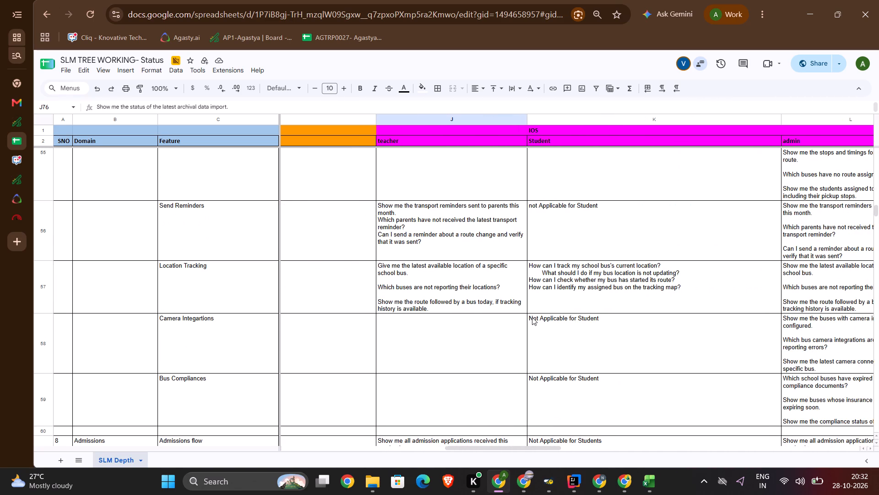
{"action": "scroll", "coordinate": [532, 317], "scroll_direction": "left", "scroll_amount": 1}
{"action": "double_click", "coordinate": [746, 343]}
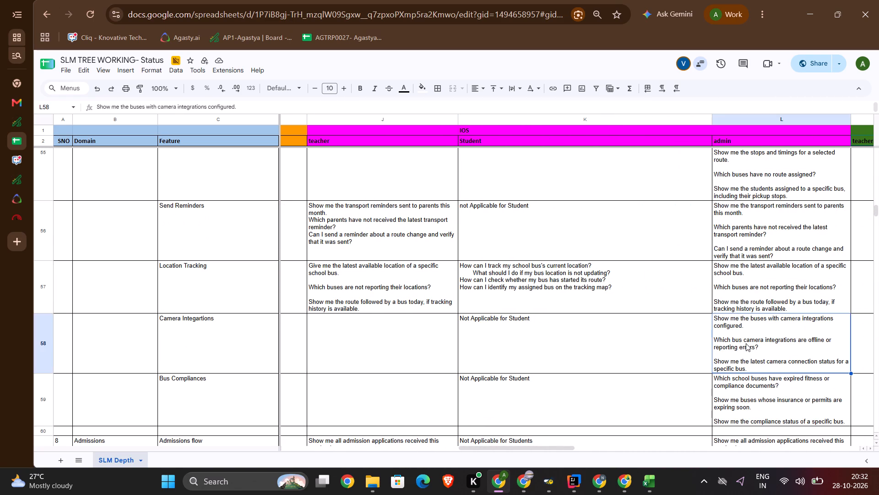
{"action": "double_click", "coordinate": [746, 343]}
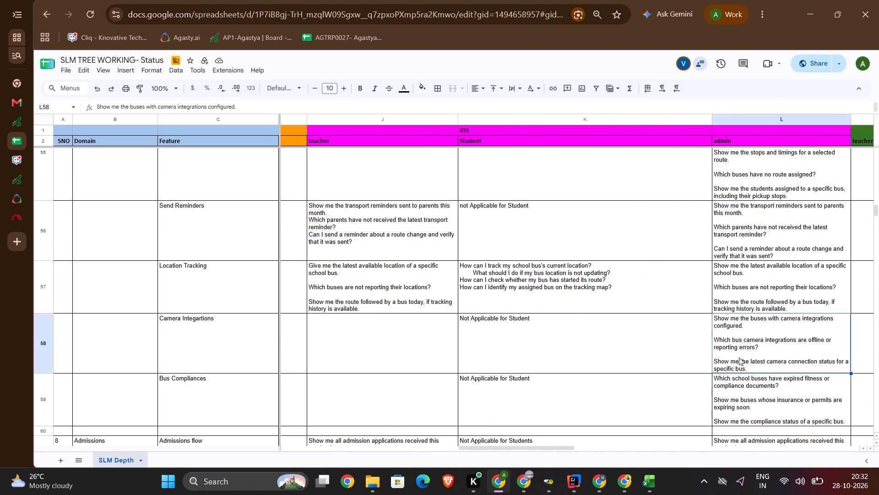
{"action": "triple_click", "coordinate": [737, 360]}
{"action": "left_click_drag", "start_coordinate": [737, 359], "coordinate": [713, 348]}
{"action": "left_click", "coordinate": [713, 348], "text": "ctrl"}
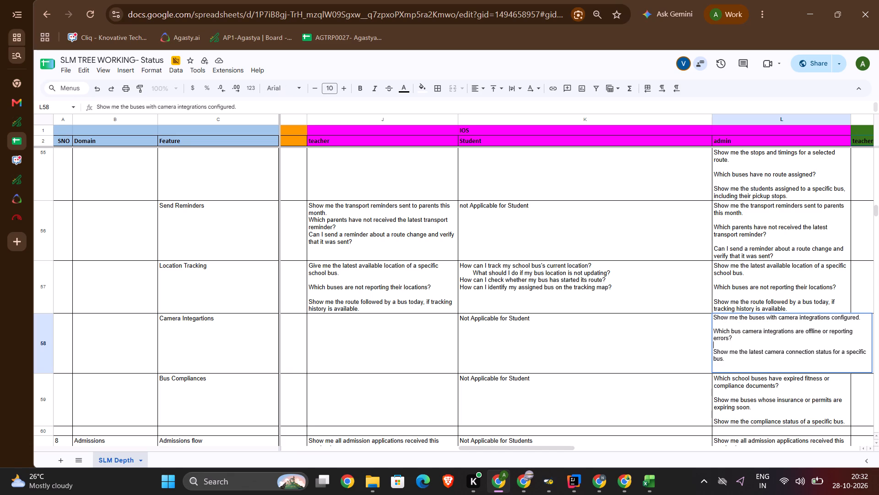
{"action": "left_click", "coordinate": [713, 348]}
{"action": "left_click_drag", "start_coordinate": [713, 348], "coordinate": [724, 357]}
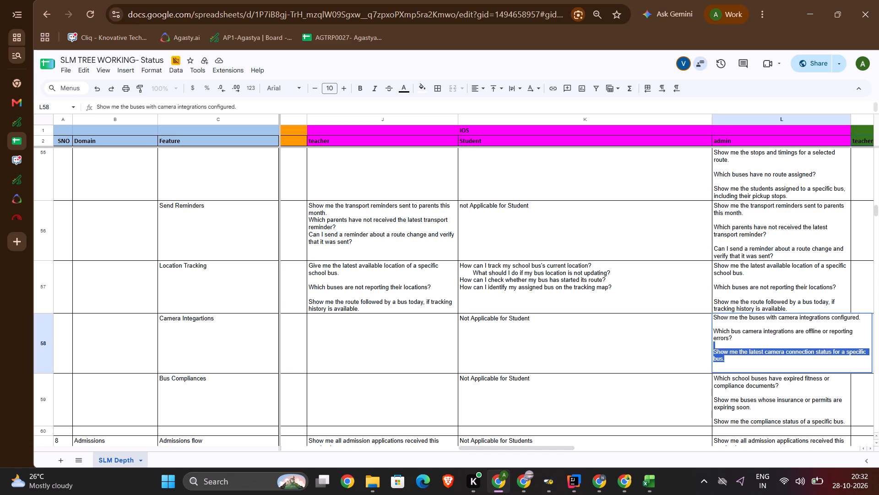
{"action": "key", "text": "ctrl+c"}
{"action": "scroll", "coordinate": [540, 289], "scroll_direction": "right", "scroll_amount": 1}
{"action": "triple_click", "coordinate": [417, 320]}
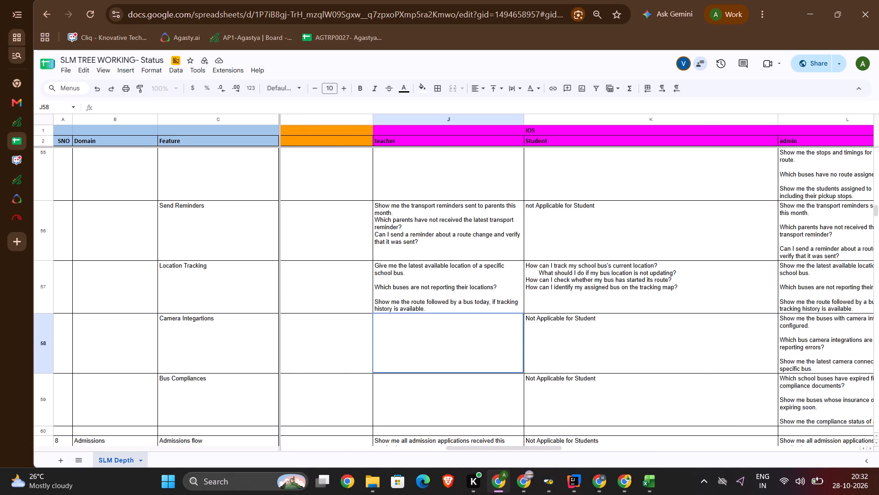
{"action": "left_click", "coordinate": [417, 320]}
{"action": "key", "text": "ctrl+v"}
{"action": "left_click", "coordinate": [403, 319]}
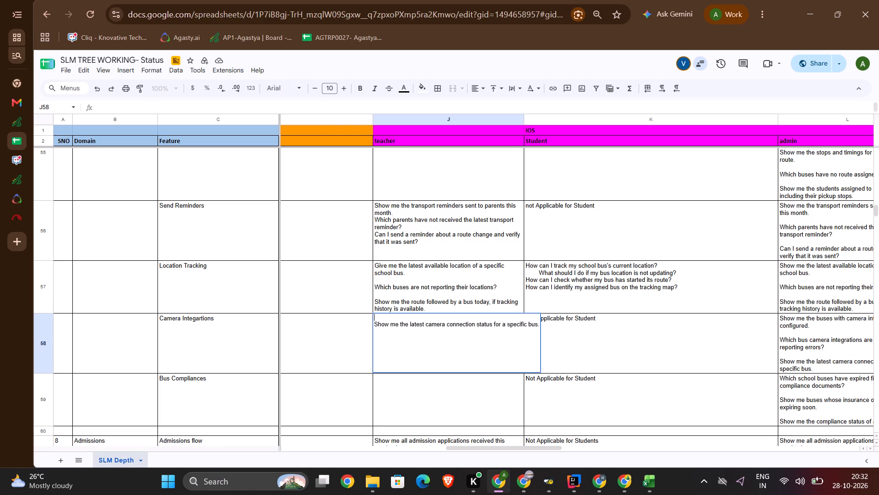
{"action": "key", "text": "BackSpace"}
Replace the word "latest" with "Bus 8" in the Camera Integartions iOS teacher question.
{"action": "left_click", "coordinate": [425, 323]}
{"action": "key", "text": "BackSpace"}
{"action": "key", "text": "BackSpace"}
{"action": "key", "text": "BackSpace"}
{"action": "key", "text": "BackSpace"}
{"action": "key", "text": "BackSpace"}
{"action": "key", "text": "BackSpace"}
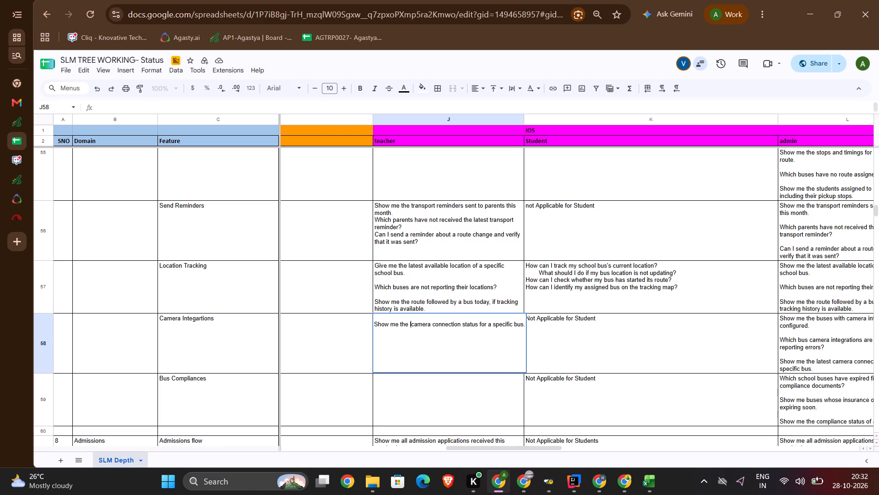
{"action": "key", "text": "BackSpace"}
{"action": "type", "text": "Bus 8"}
{"action": "key", "text": "space"}
Replace "connection status for a specific bus" with "recoding?" in the Camera Integartions iOS teacher question and commit the cell.
{"action": "key", "text": "Right"}
{"action": "key", "text": "Right"}
{"action": "key", "text": "Right"}
{"action": "key", "text": "Right"}
{"action": "key", "text": "Right"}
{"action": "key", "text": "Right"}
{"action": "key", "text": "Right"}
{"action": "key", "text": "Right"}
{"action": "key", "text": "Right"}
{"action": "key", "text": "Right"}
{"action": "key", "text": "Right"}
{"action": "key", "text": "Right"}
{"action": "key", "text": "Right"}
{"action": "key", "text": "Right"}
{"action": "key", "text": "Right"}
{"action": "key", "text": "Right"}
{"action": "key", "text": "Right"}
{"action": "key", "text": "Right"}
{"action": "key", "text": "Right"}
{"action": "key", "text": "Right"}
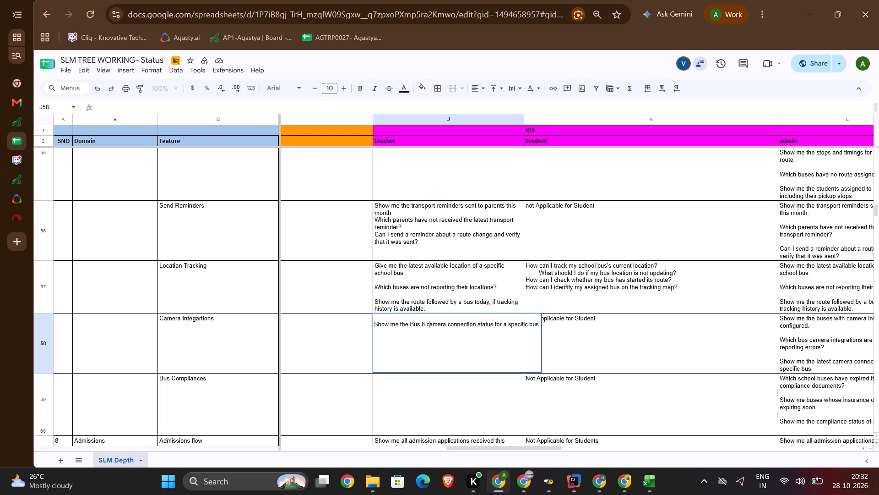
{"action": "key", "text": "Right"}
{"action": "key", "text": "Right"}
{"action": "key", "text": "Right"}
{"action": "key", "text": "Right"}
{"action": "key", "text": "Right"}
{"action": "key", "text": "Right"}
{"action": "key", "text": "Right"}
{"action": "key", "text": "BackSpace"}
{"action": "key", "text": "BackSpace"}
{"action": "key", "text": "BackSpace"}
{"action": "key", "text": "BackSpace"}
{"action": "key", "text": "BackSpace"}
{"action": "key", "text": "BackSpace"}
{"action": "key", "text": "BackSpace"}
{"action": "key", "text": "BackSpace"}
{"action": "key", "text": "BackSpace"}
{"action": "key", "text": "BackSpace"}
{"action": "key", "text": "BackSpace"}
{"action": "key", "text": "BackSpace"}
{"action": "key", "text": "BackSpace"}
{"action": "key", "text": "BackSpace"}
{"action": "key", "text": "BackSpace"}
{"action": "key", "text": "BackSpace"}
{"action": "key", "text": "BackSpace"}
{"action": "key", "text": "BackSpace"}
{"action": "key", "text": "BackSpace"}
{"action": "key", "text": "BackSpace"}
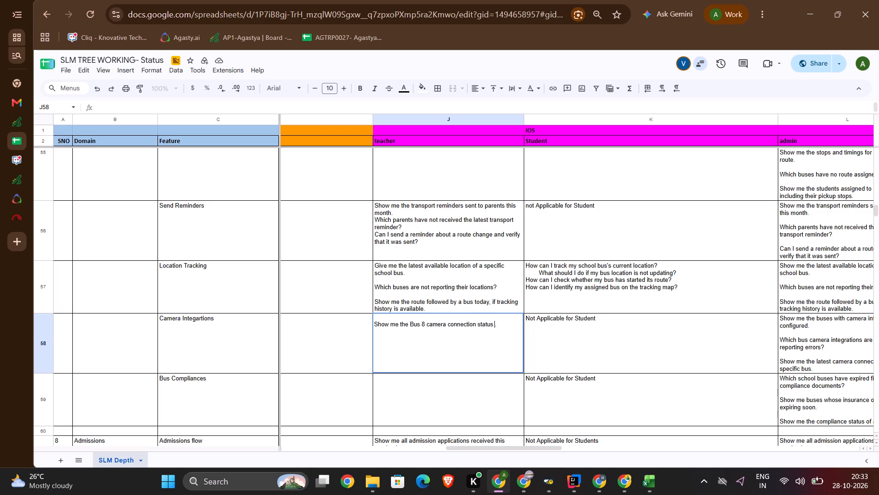
{"action": "key", "text": "BackSpace"}
{"action": "key", "text": "BackSpace"}
{"action": "type", "text": "recoding"}
{"action": "key", "text": "shift+question"}
{"action": "key", "text": "Return"}
Append the Web admin question "How many buses have active camera integrations" to the Camera Integartions iOS teacher cell and commit it.
{"action": "triple_click", "coordinate": [440, 332]}
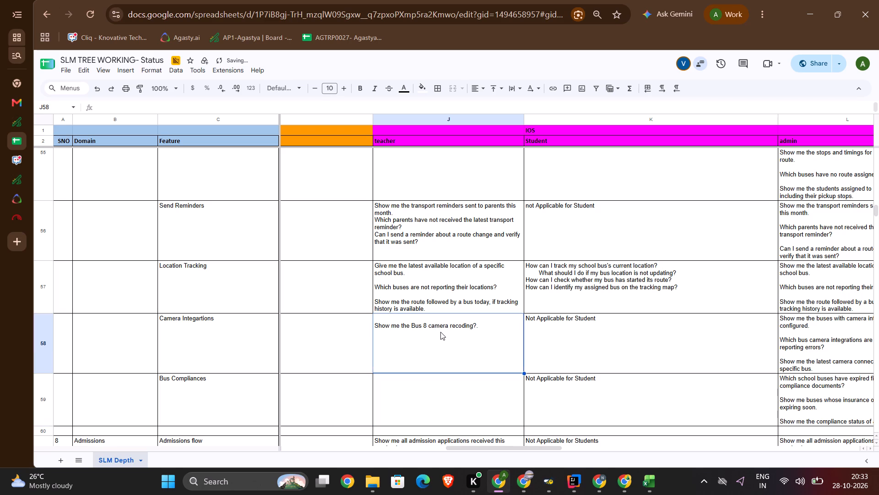
{"action": "left_click", "coordinate": [440, 332]}
{"action": "scroll", "coordinate": [586, 335], "scroll_direction": "left", "scroll_amount": 2}
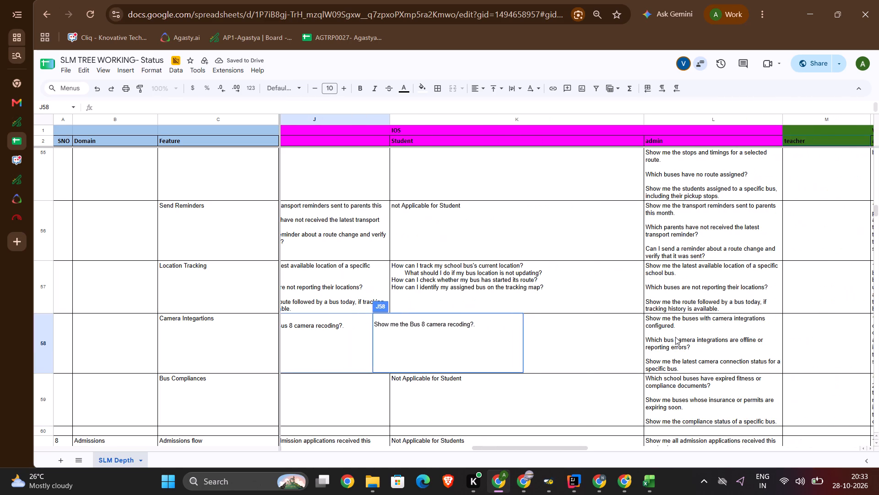
{"action": "left_click", "coordinate": [677, 337]}
{"action": "scroll", "coordinate": [688, 336], "scroll_direction": "left", "scroll_amount": 3}
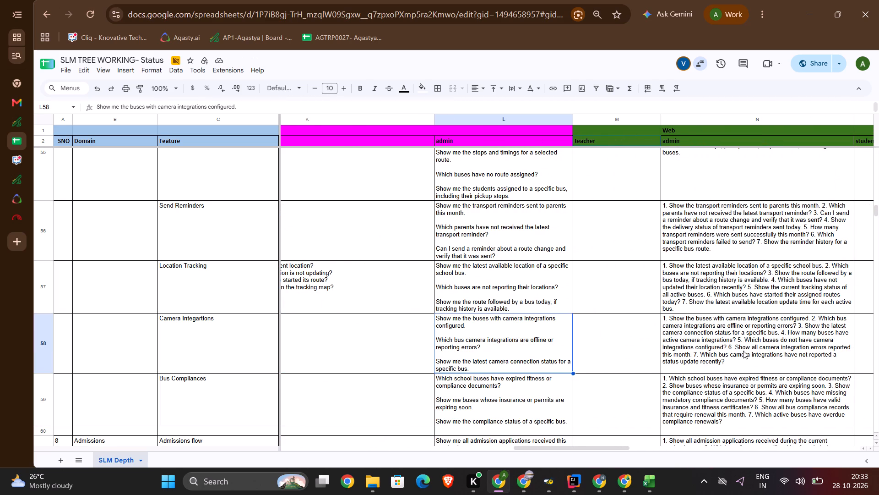
{"action": "left_click", "coordinate": [716, 342]}
{"action": "triple_click", "coordinate": [829, 319]}
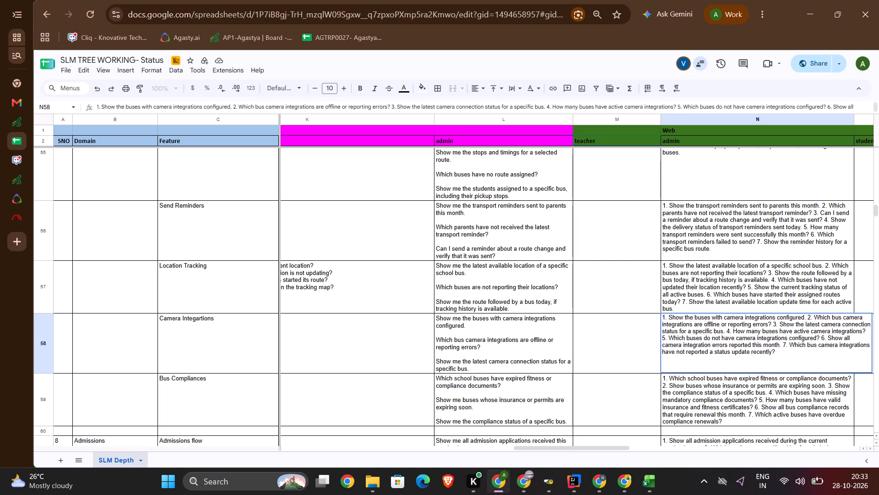
{"action": "left_click_drag", "start_coordinate": [731, 330], "coordinate": [843, 327]}
{"action": "left_click_drag", "start_coordinate": [843, 327], "coordinate": [851, 327]}
{"action": "left_click", "coordinate": [863, 330]}
{"action": "left_click_drag", "start_coordinate": [863, 330], "coordinate": [780, 335]}
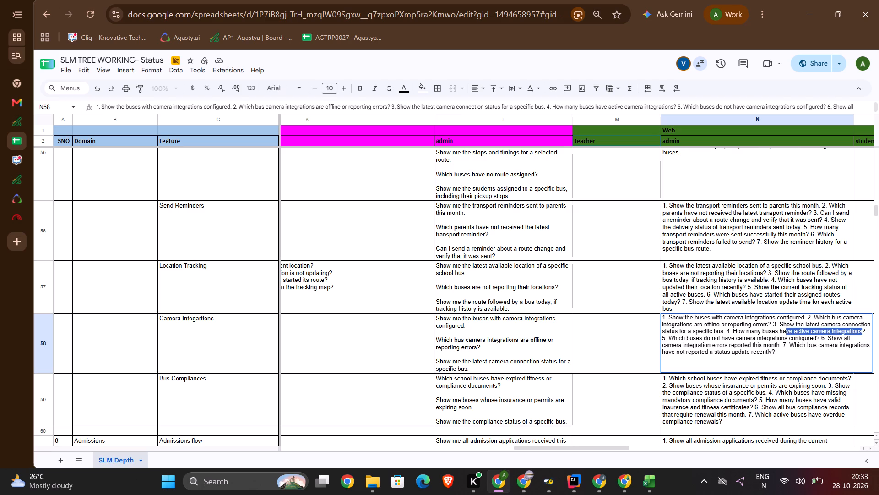
{"action": "left_click_drag", "start_coordinate": [780, 335], "coordinate": [733, 330]}
{"action": "key", "text": "ctrl+c"}
{"action": "scroll", "coordinate": [359, 310], "scroll_direction": "right", "scroll_amount": 1}
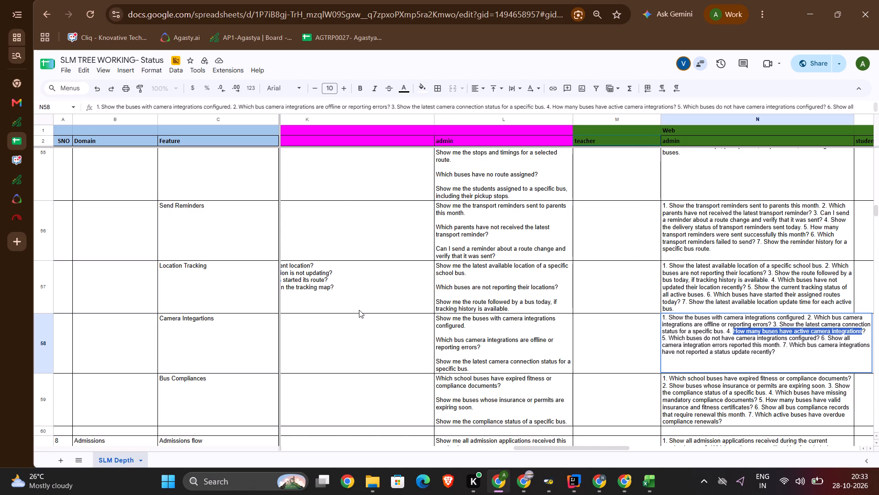
{"action": "scroll", "coordinate": [359, 310], "scroll_direction": "right", "scroll_amount": 1}
{"action": "scroll", "coordinate": [487, 319], "scroll_direction": "right", "scroll_amount": 2}
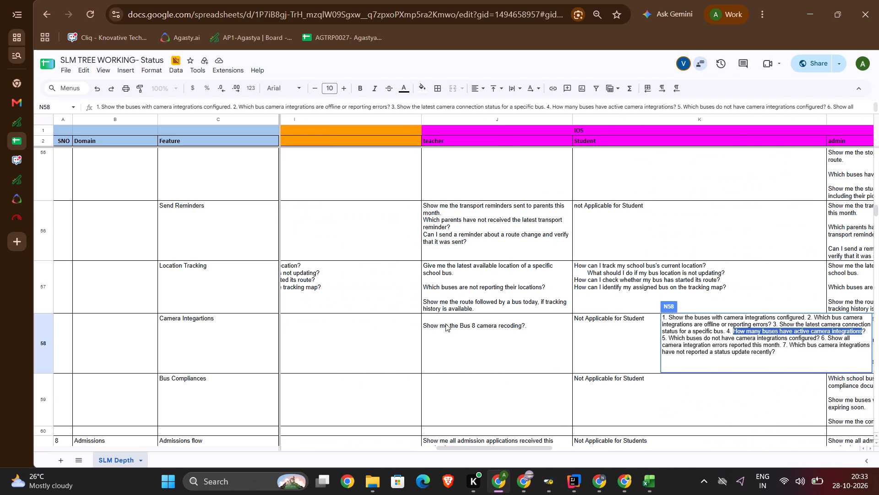
{"action": "triple_click", "coordinate": [447, 331]}
{"action": "left_click", "coordinate": [548, 324]}
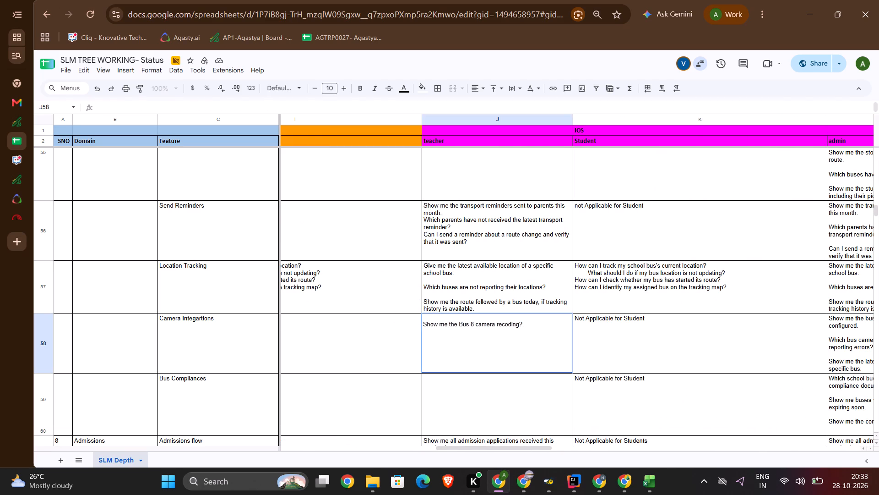
{"action": "key", "text": "ctrl+v"}
{"action": "key", "text": "Return"}
Copy all three Bus Compliances iOS admin questions into the empty Bus Compliances iOS teacher cell.
{"action": "scroll", "coordinate": [548, 324], "scroll_direction": "down", "scroll_amount": 1}
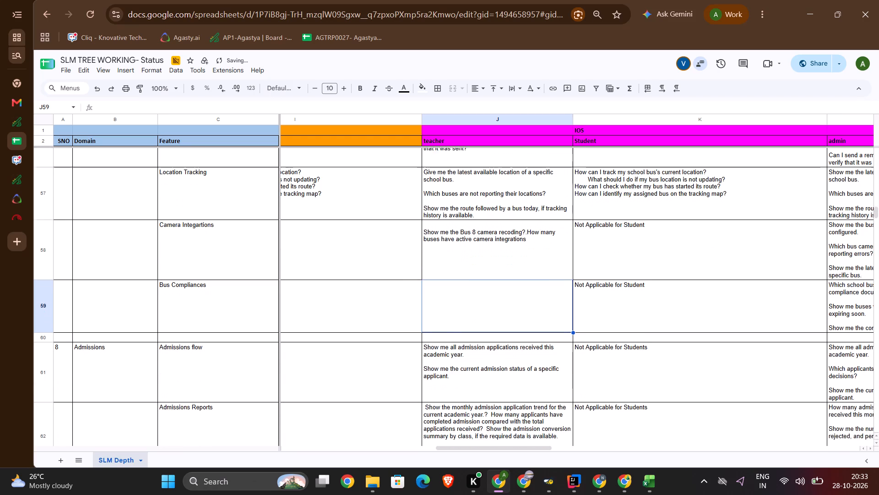
{"action": "scroll", "coordinate": [548, 324], "scroll_direction": "down", "scroll_amount": 1}
{"action": "left_click", "coordinate": [516, 292]}
{"action": "scroll", "coordinate": [526, 293], "scroll_direction": "left", "scroll_amount": 1}
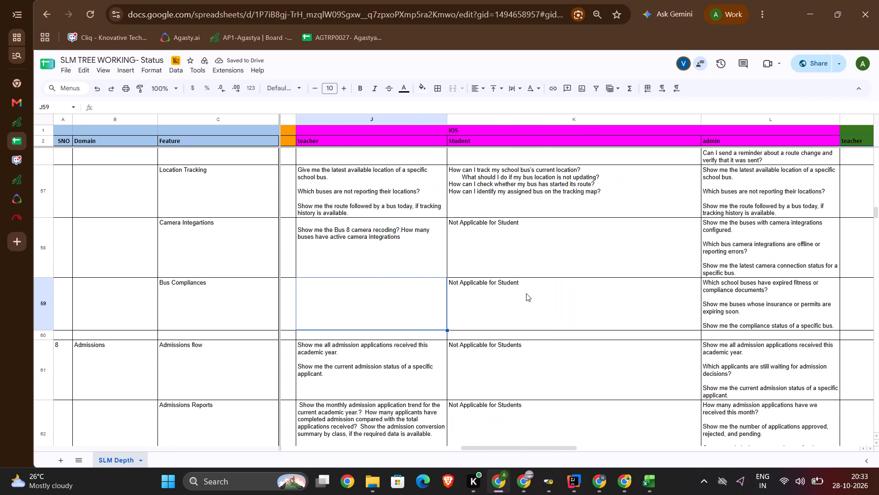
{"action": "scroll", "coordinate": [526, 293], "scroll_direction": "left", "scroll_amount": 1}
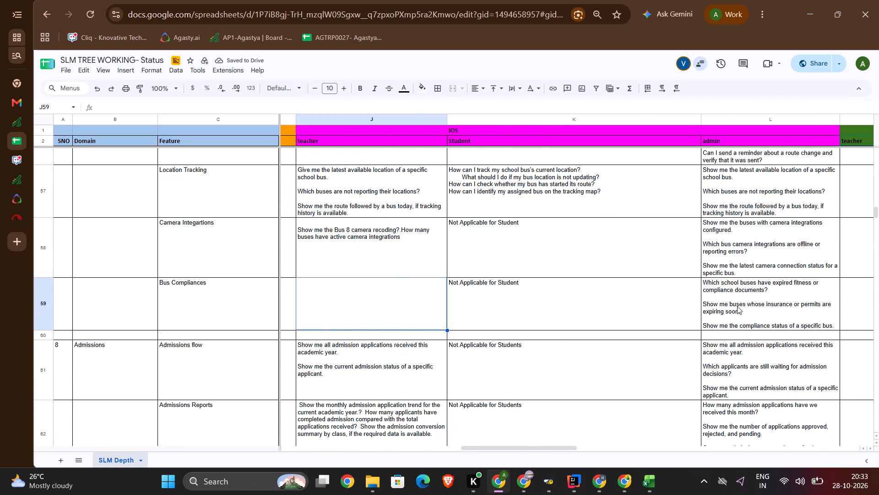
{"action": "triple_click", "coordinate": [736, 306]}
{"action": "key", "text": "ctrl+a"}
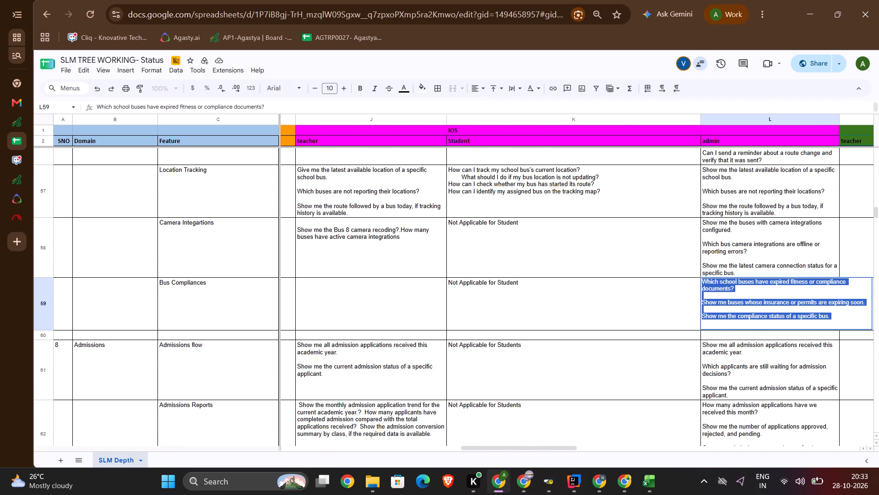
{"action": "key", "text": "ctrl+c"}
{"action": "scroll", "coordinate": [538, 295], "scroll_direction": "right", "scroll_amount": 2}
{"action": "left_click", "coordinate": [502, 301]}
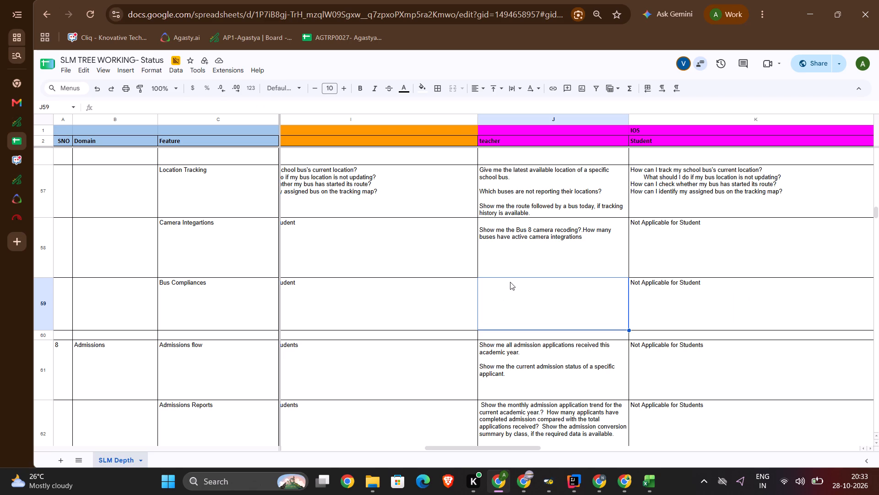
{"action": "triple_click", "coordinate": [510, 282]}
{"action": "key", "text": "ctrl+v"}
Remove the blank lines between the questions in the Bus Compliances iOS teacher cell and commit it.
{"action": "scroll", "coordinate": [510, 282], "scroll_direction": "up", "scroll_amount": 1}
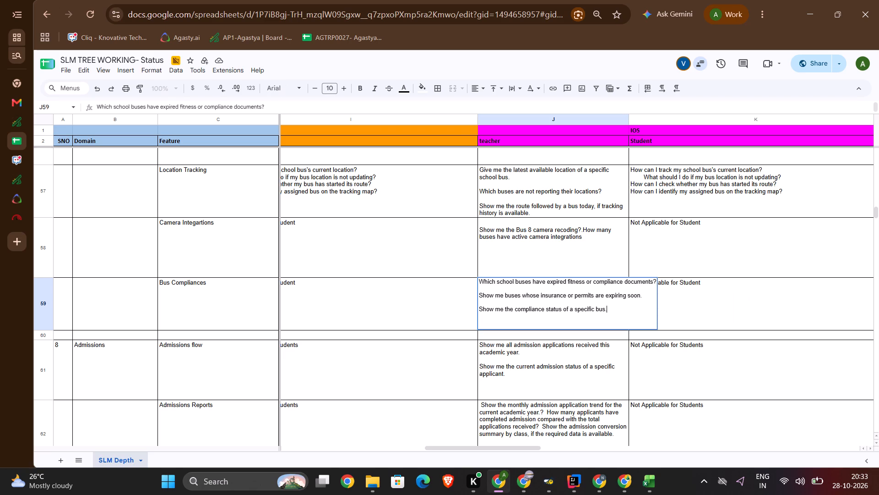
{"action": "scroll", "coordinate": [510, 282], "scroll_direction": "up", "scroll_amount": 1}
{"action": "left_click", "coordinate": [530, 260]}
{"action": "triple_click", "coordinate": [514, 293]}
{"action": "left_click", "coordinate": [514, 293]}
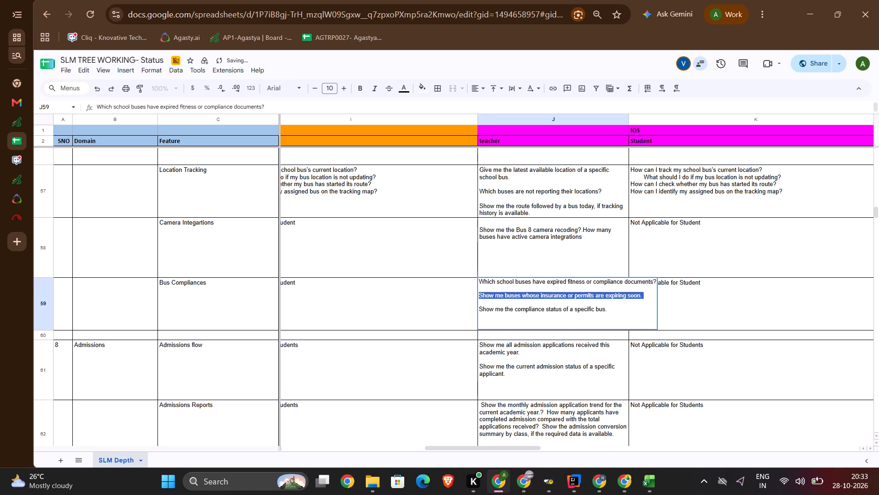
{"action": "left_click", "coordinate": [514, 290]}
{"action": "key", "text": "BackSpace"}
{"action": "left_click", "coordinate": [504, 295]}
{"action": "key", "text": "BackSpace"}
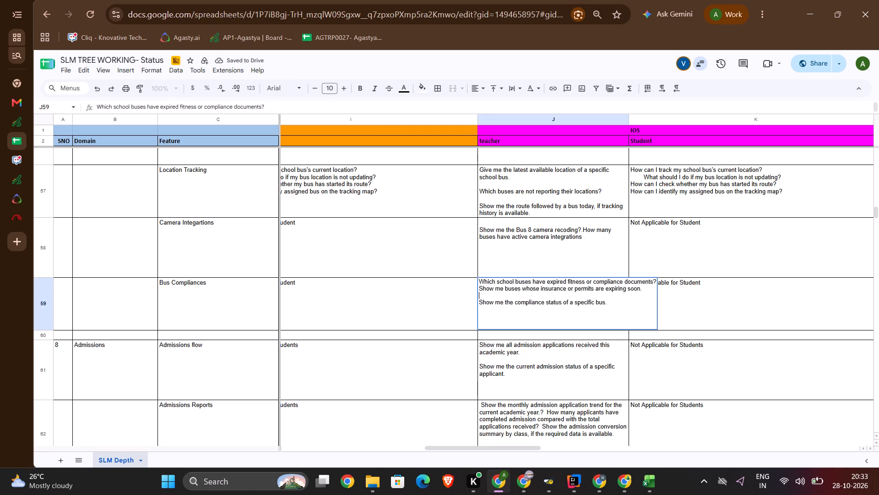
{"action": "left_click", "coordinate": [434, 210]}
Look through the iOS teacher column, from Admissions back to the employee features, for cells that are still empty.
{"action": "scroll", "coordinate": [434, 210], "scroll_direction": "up", "scroll_amount": 5}
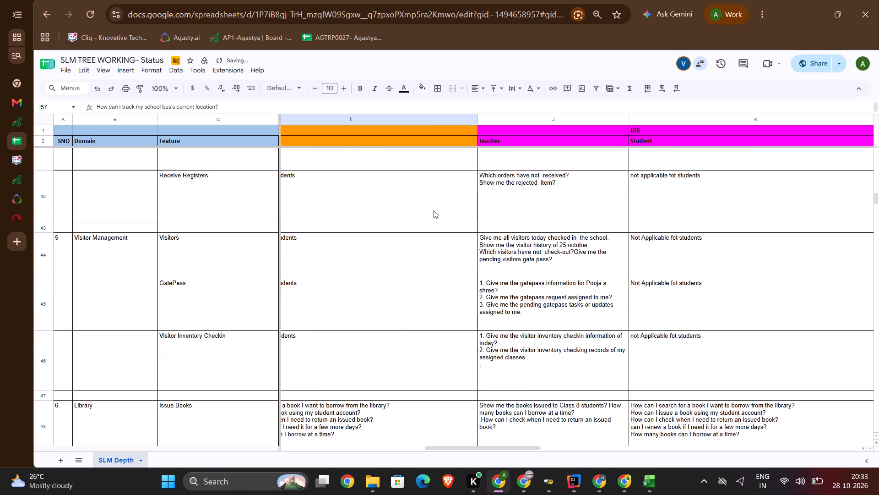
{"action": "scroll", "coordinate": [434, 210], "scroll_direction": "up", "scroll_amount": 2}
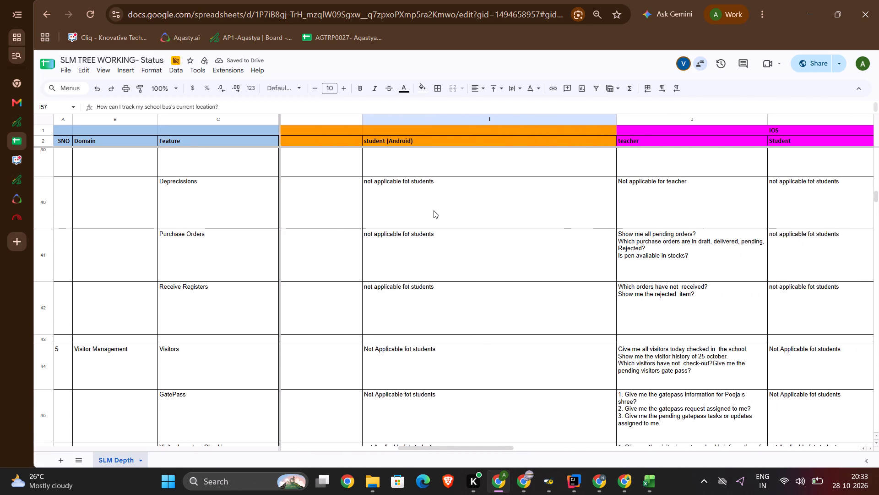
{"action": "scroll", "coordinate": [434, 210], "scroll_direction": "left", "scroll_amount": 1}
{"action": "scroll", "coordinate": [434, 210], "scroll_direction": "down", "scroll_amount": 6}
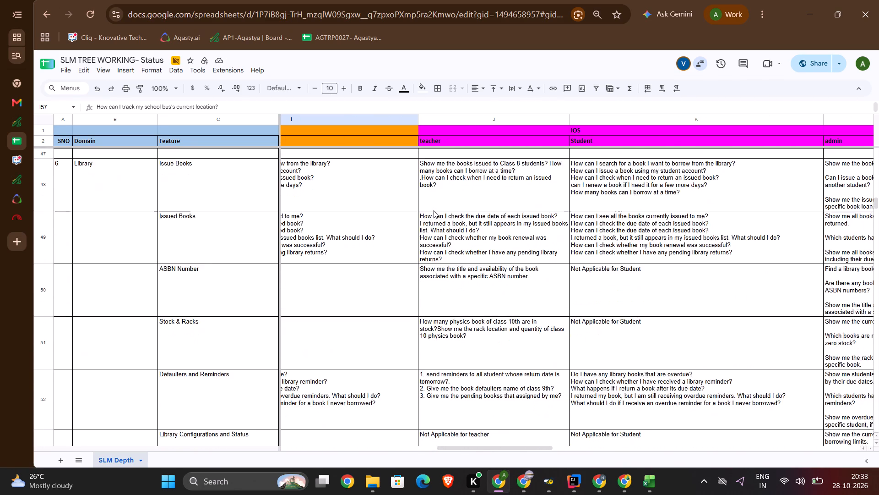
{"action": "scroll", "coordinate": [434, 210], "scroll_direction": "down", "scroll_amount": 4}
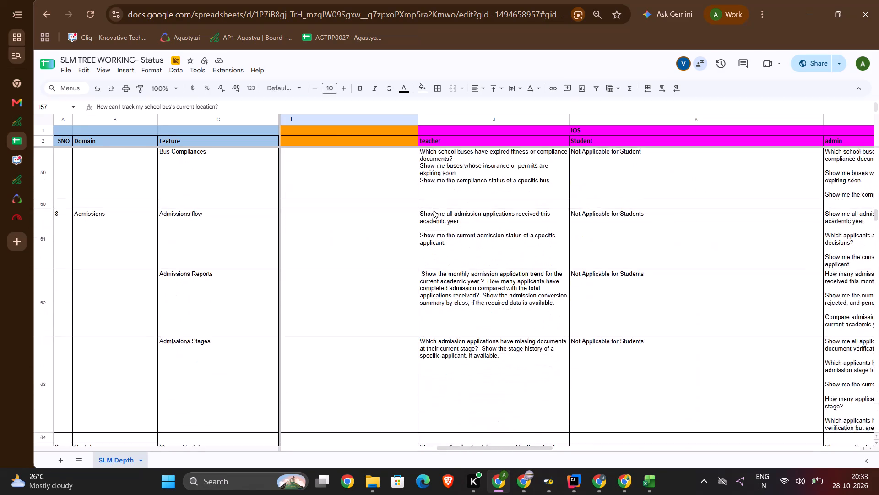
{"action": "scroll", "coordinate": [434, 210], "scroll_direction": "up", "scroll_amount": 9}
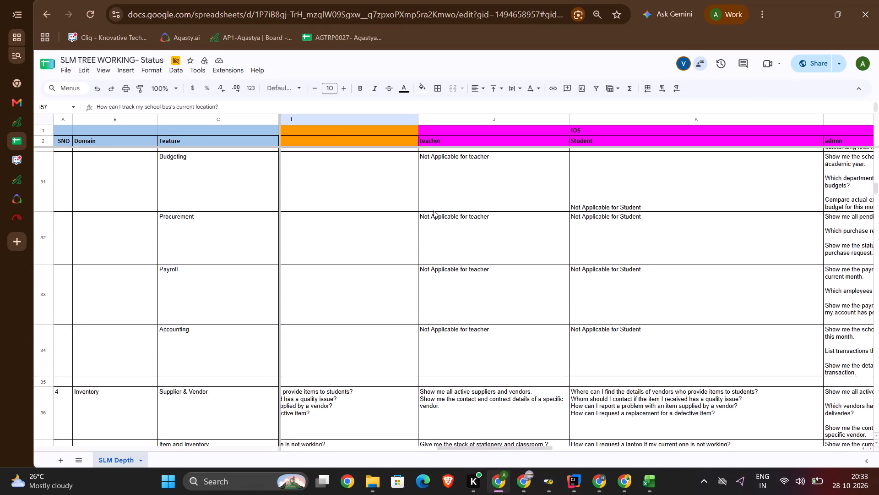
{"action": "scroll", "coordinate": [434, 210], "scroll_direction": "up", "scroll_amount": 3}
{"action": "scroll", "coordinate": [434, 210], "scroll_direction": "left", "scroll_amount": 2}
{"action": "scroll", "coordinate": [434, 210], "scroll_direction": "right", "scroll_amount": 2}
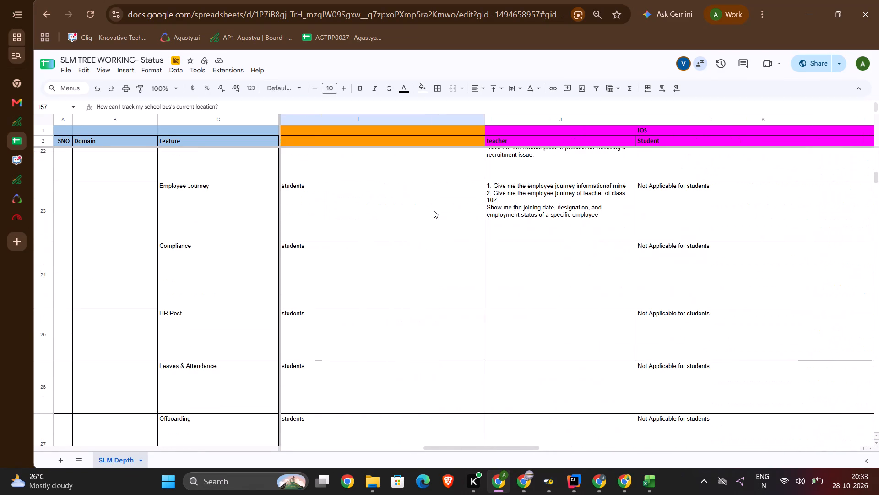
{"action": "scroll", "coordinate": [434, 210], "scroll_direction": "right", "scroll_amount": 1}
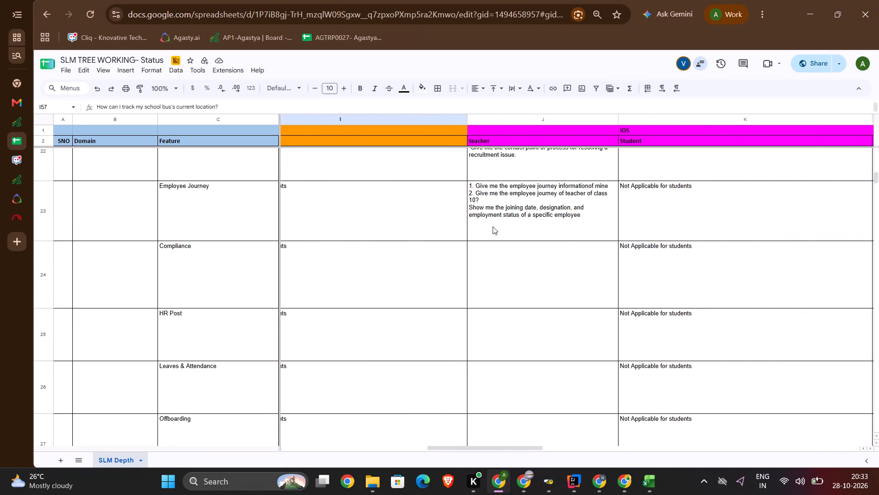
Open the Compliance row's iOS admin questions for reuse in its empty iOS teacher cell.
{"action": "left_click", "coordinate": [514, 253]}
{"action": "triple_click", "coordinate": [514, 253]}
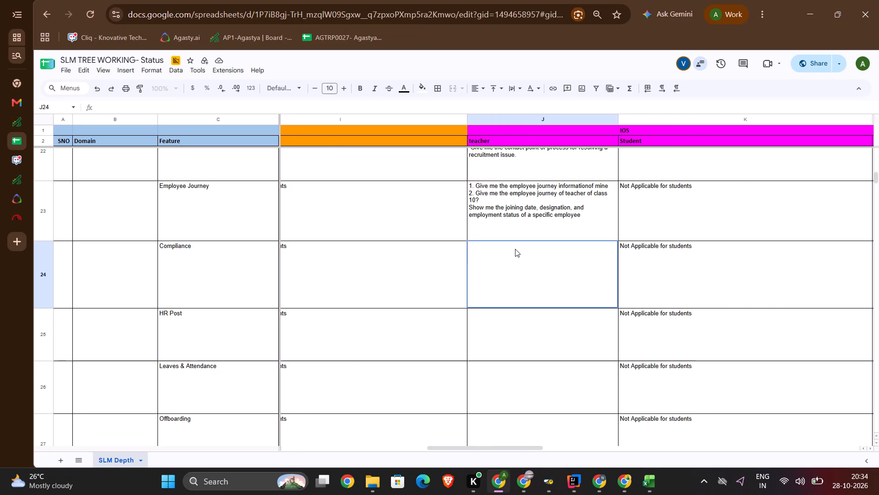
{"action": "left_click", "coordinate": [515, 248]}
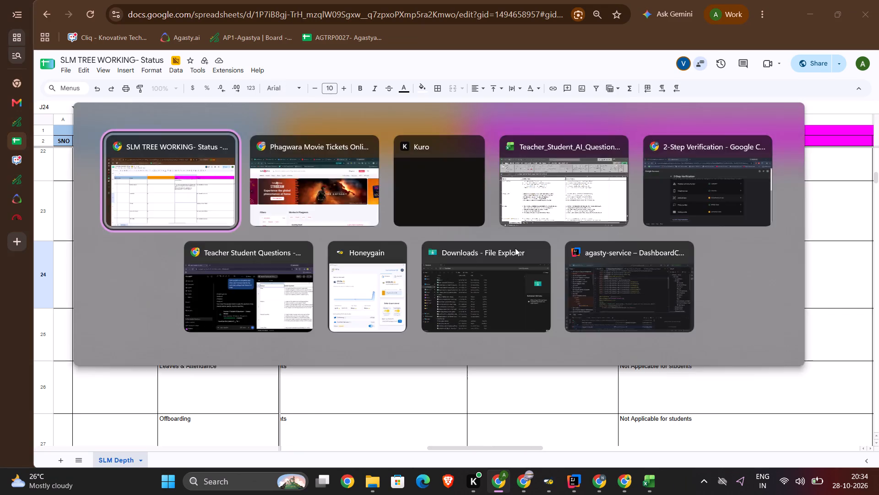
{"action": "scroll", "coordinate": [575, 253], "scroll_direction": "left", "scroll_amount": 1}
{"action": "left_click", "coordinate": [698, 263]}
{"action": "scroll", "coordinate": [698, 263], "scroll_direction": "left", "scroll_amount": 1}
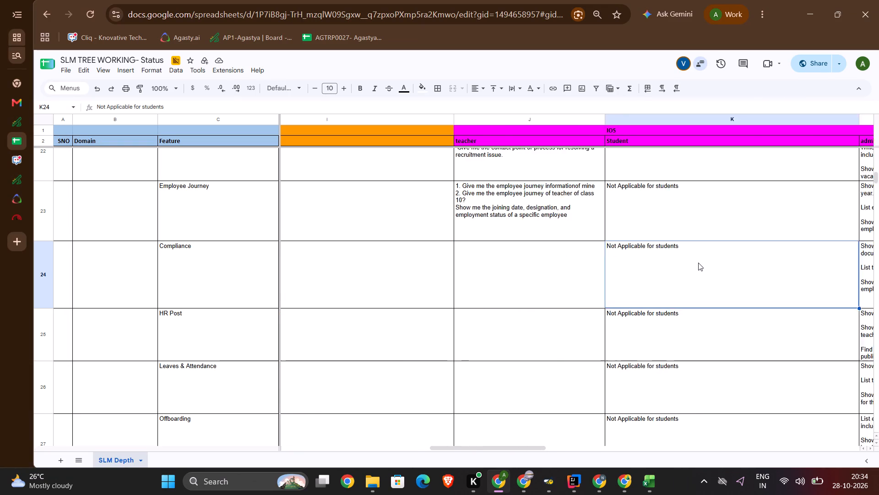
{"action": "scroll", "coordinate": [698, 263], "scroll_direction": "left", "scroll_amount": 2}
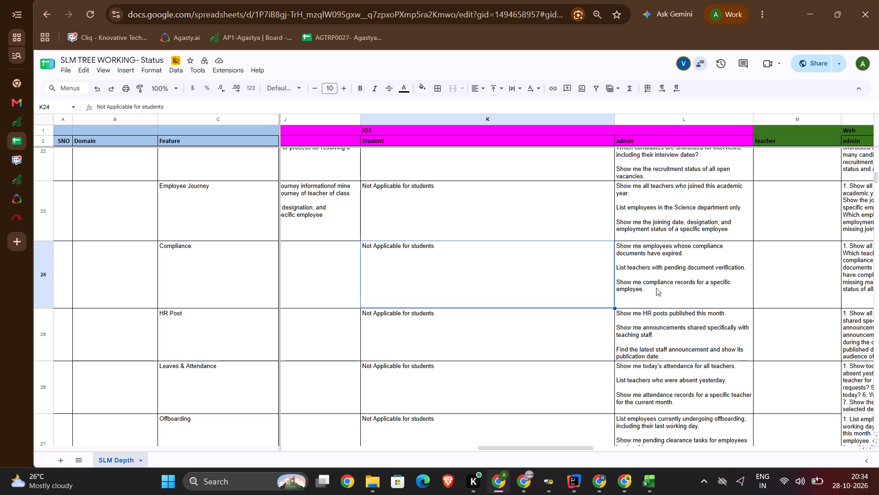
{"action": "triple_click", "coordinate": [656, 288]}
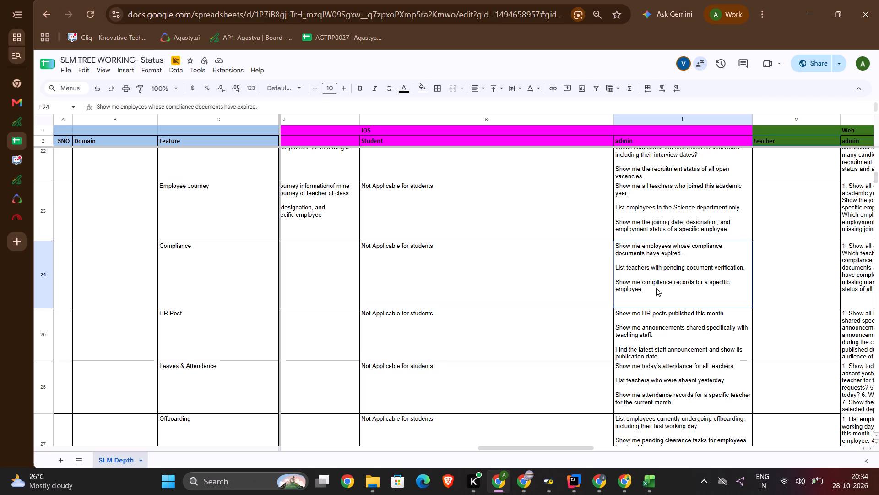
{"action": "left_click", "coordinate": [656, 288]}
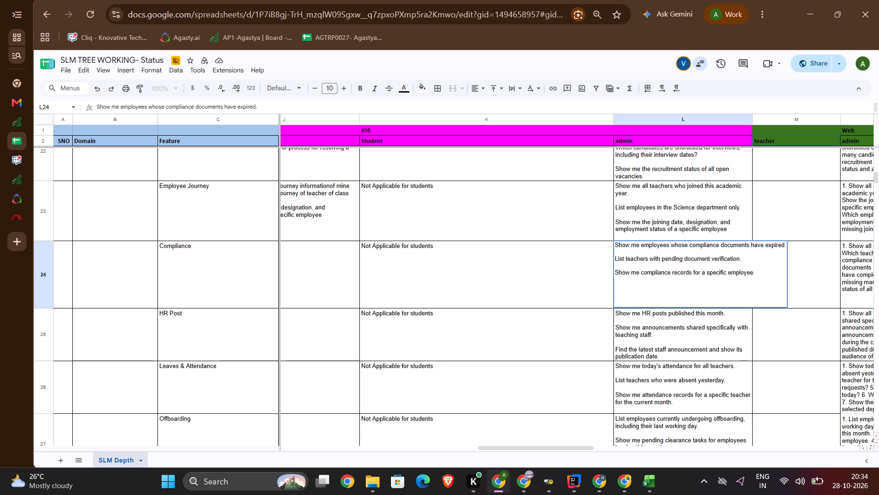
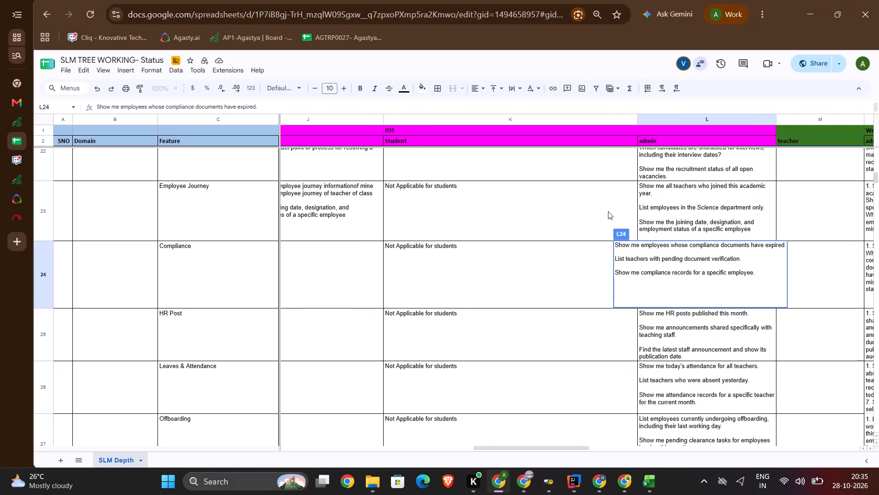
Examine the Compliance row's iOS admin questions and the neighbouring cells up to its Web admin questions.
{"action": "left_click", "coordinate": [526, 250]}
{"action": "scroll", "coordinate": [602, 268], "scroll_direction": "left", "scroll_amount": 1}
{"action": "left_click", "coordinate": [621, 256]}
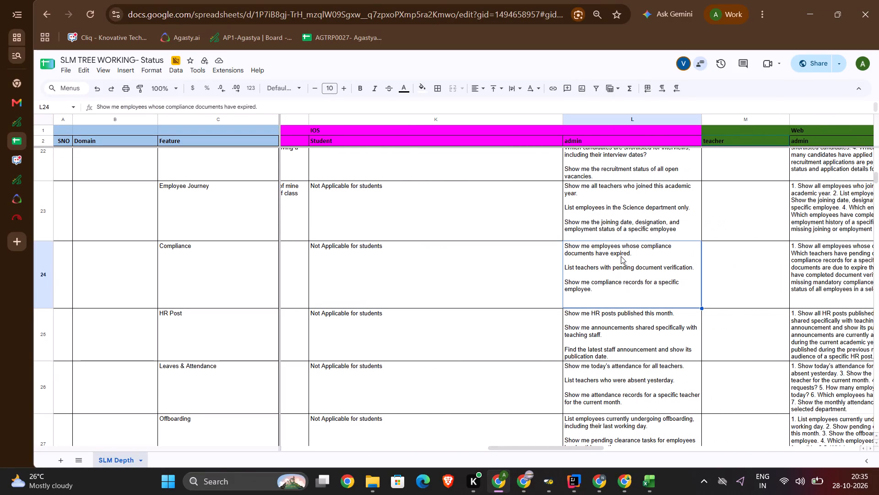
{"action": "triple_click", "coordinate": [621, 256]}
{"action": "scroll", "coordinate": [621, 256], "scroll_direction": "left", "scroll_amount": 1}
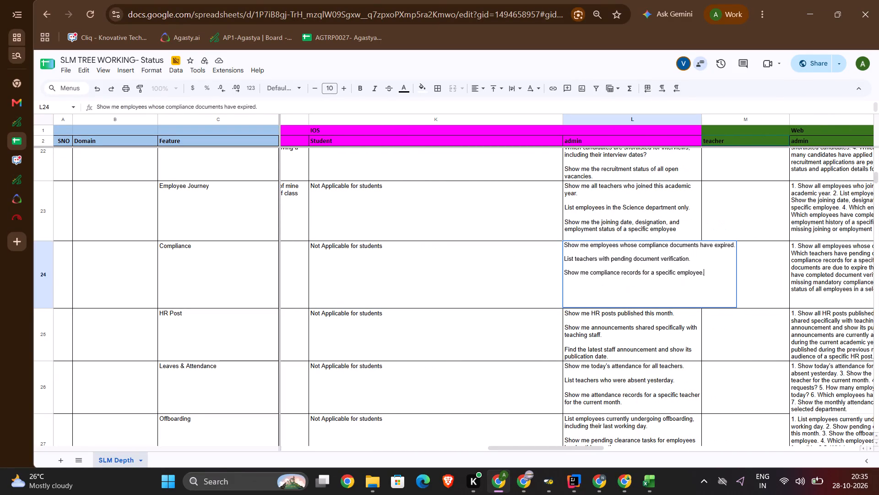
{"action": "left_click", "coordinate": [755, 243]}
{"action": "scroll", "coordinate": [755, 243], "scroll_direction": "left", "scroll_amount": 5}
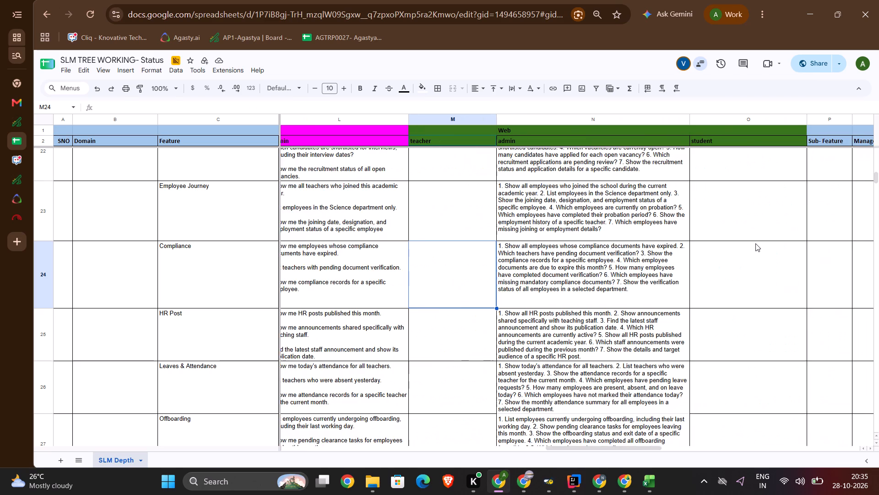
Look through the iOS and Web columns of the Finance and Inventory features, and back up to the employee features, comparing their teacher cells.
{"action": "scroll", "coordinate": [755, 243], "scroll_direction": "up", "scroll_amount": 20}
{"action": "scroll", "coordinate": [755, 243], "scroll_direction": "up", "scroll_amount": 7}
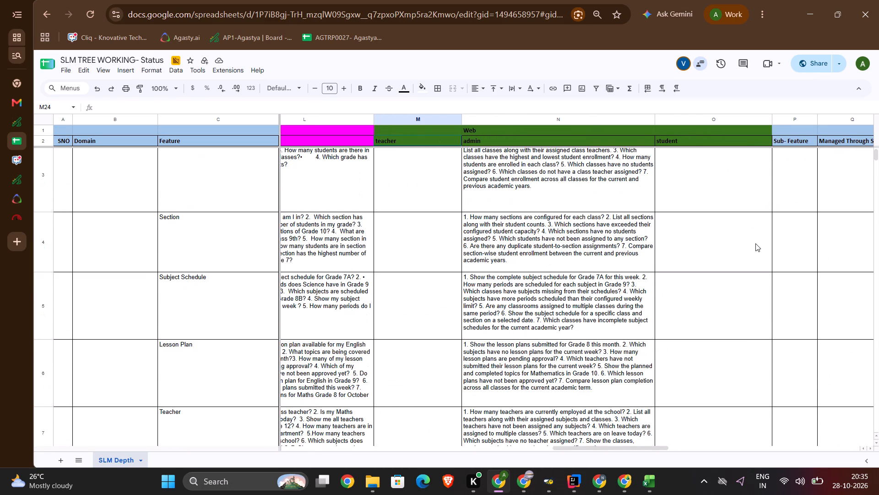
{"action": "scroll", "coordinate": [755, 243], "scroll_direction": "down", "scroll_amount": 10}
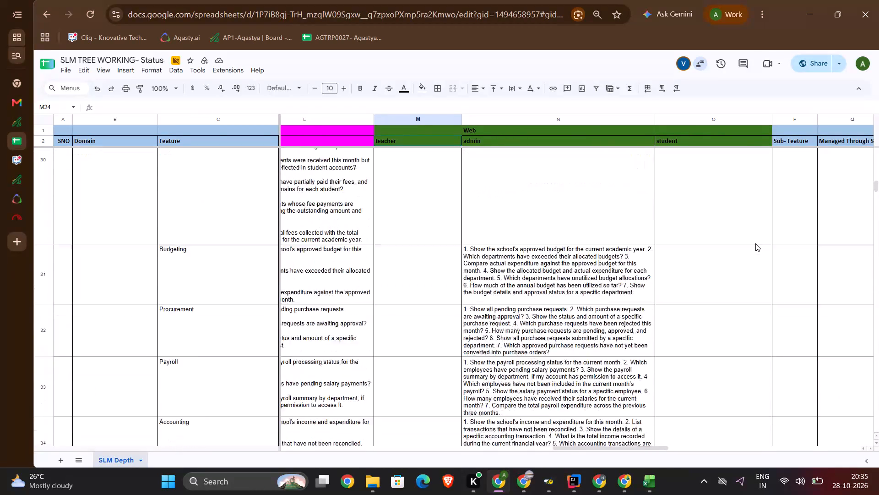
{"action": "scroll", "coordinate": [755, 243], "scroll_direction": "down", "scroll_amount": 2}
{"action": "scroll", "coordinate": [755, 243], "scroll_direction": "right", "scroll_amount": 3}
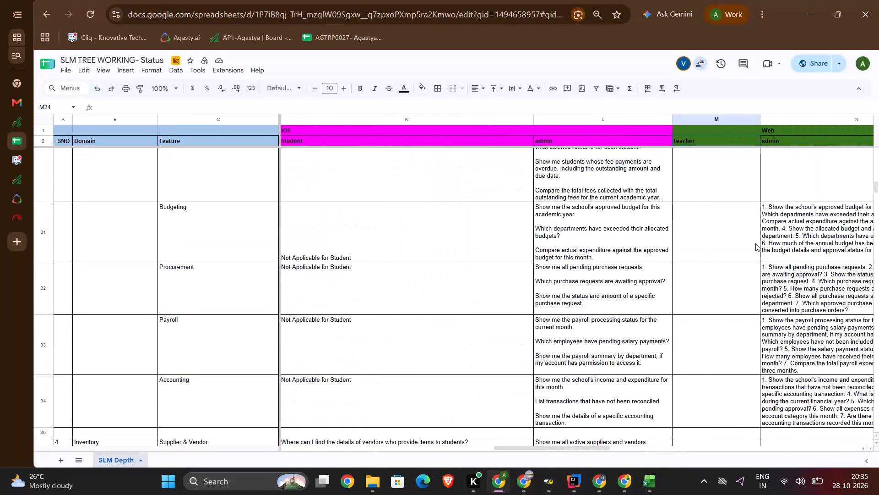
{"action": "scroll", "coordinate": [755, 243], "scroll_direction": "right", "scroll_amount": 1}
{"action": "scroll", "coordinate": [755, 243], "scroll_direction": "down", "scroll_amount": 1}
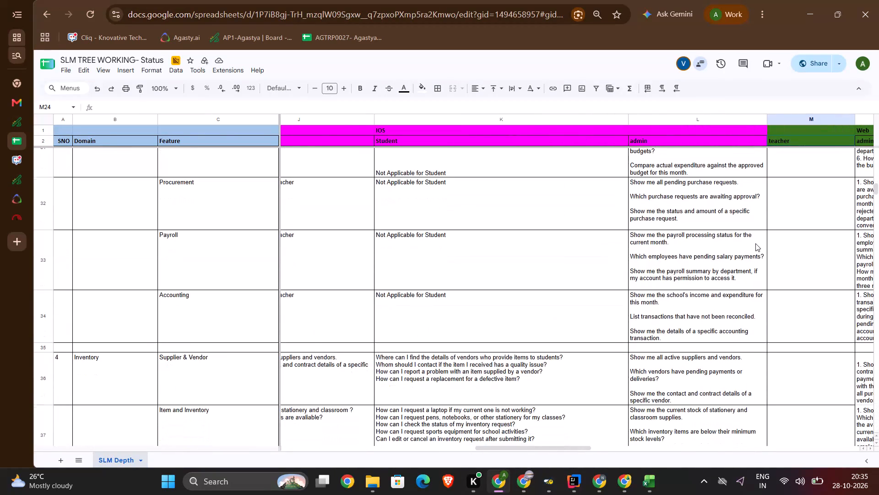
{"action": "scroll", "coordinate": [755, 243], "scroll_direction": "down", "scroll_amount": 1}
{"action": "scroll", "coordinate": [755, 243], "scroll_direction": "left", "scroll_amount": 1}
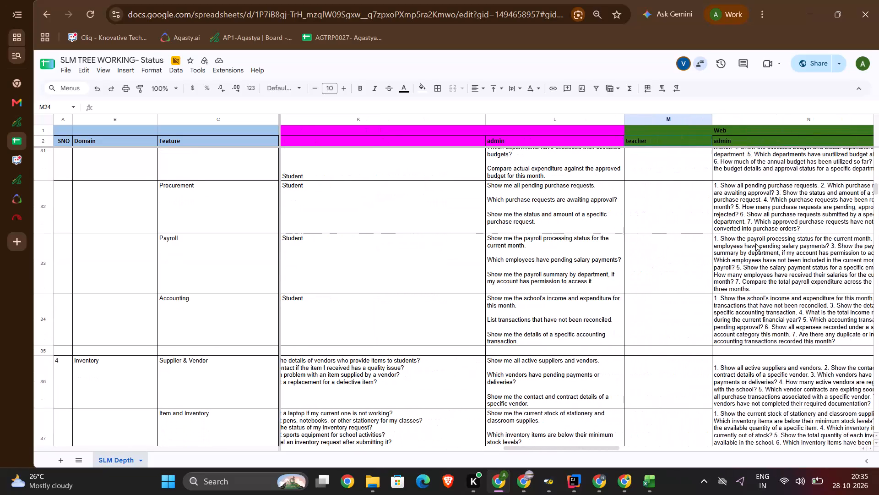
{"action": "scroll", "coordinate": [755, 243], "scroll_direction": "left", "scroll_amount": 1}
{"action": "scroll", "coordinate": [651, 239], "scroll_direction": "left", "scroll_amount": 1}
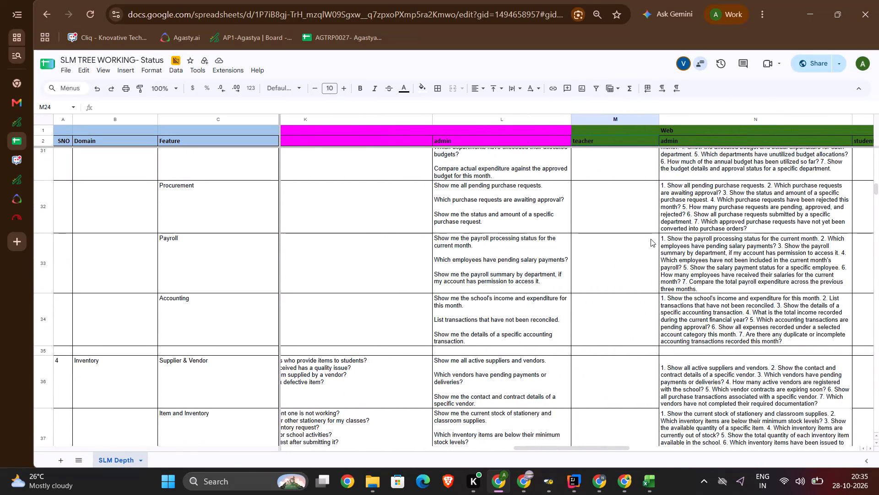
{"action": "scroll", "coordinate": [651, 239], "scroll_direction": "left", "scroll_amount": 1}
{"action": "scroll", "coordinate": [426, 247], "scroll_direction": "right", "scroll_amount": 2}
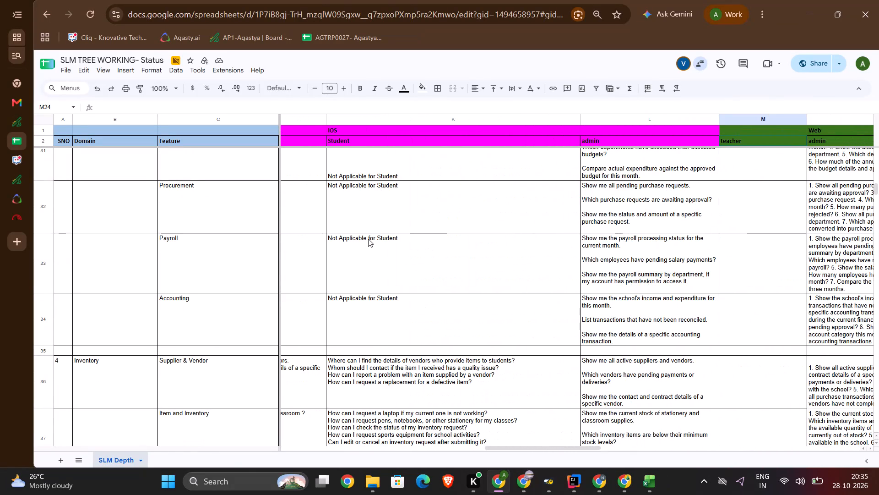
{"action": "scroll", "coordinate": [368, 239], "scroll_direction": "left", "scroll_amount": 3}
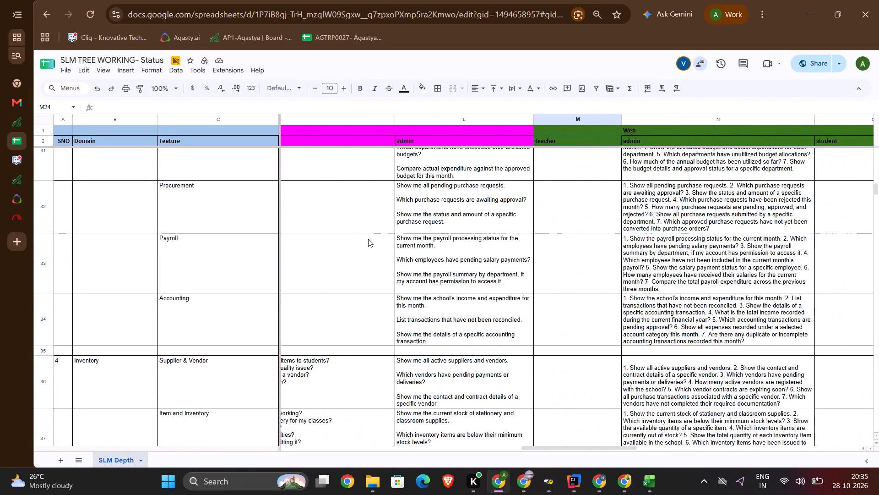
{"action": "scroll", "coordinate": [368, 239], "scroll_direction": "left", "scroll_amount": 1}
{"action": "left_click", "coordinate": [576, 236]}
{"action": "scroll", "coordinate": [576, 236], "scroll_direction": "right", "scroll_amount": 2}
{"action": "left_click", "coordinate": [414, 241]}
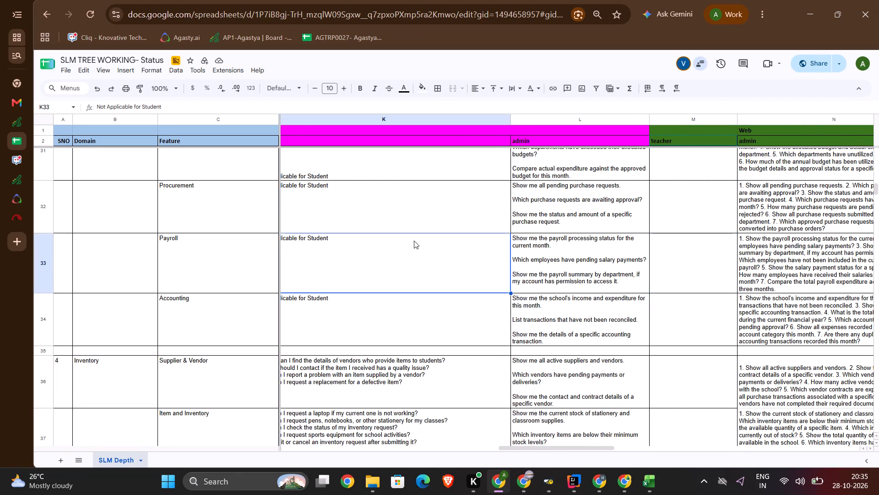
{"action": "scroll", "coordinate": [414, 241], "scroll_direction": "right", "scroll_amount": 3}
{"action": "scroll", "coordinate": [414, 241], "scroll_direction": "up", "scroll_amount": 2}
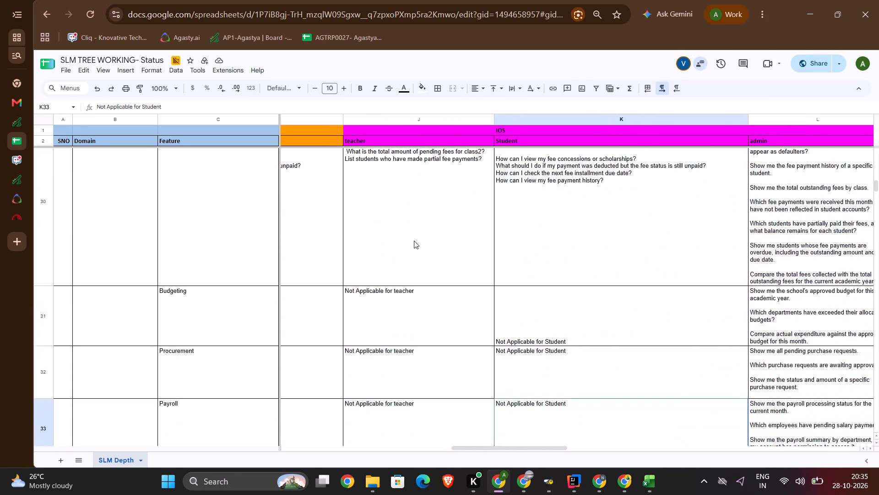
{"action": "scroll", "coordinate": [414, 241], "scroll_direction": "up", "scroll_amount": 4}
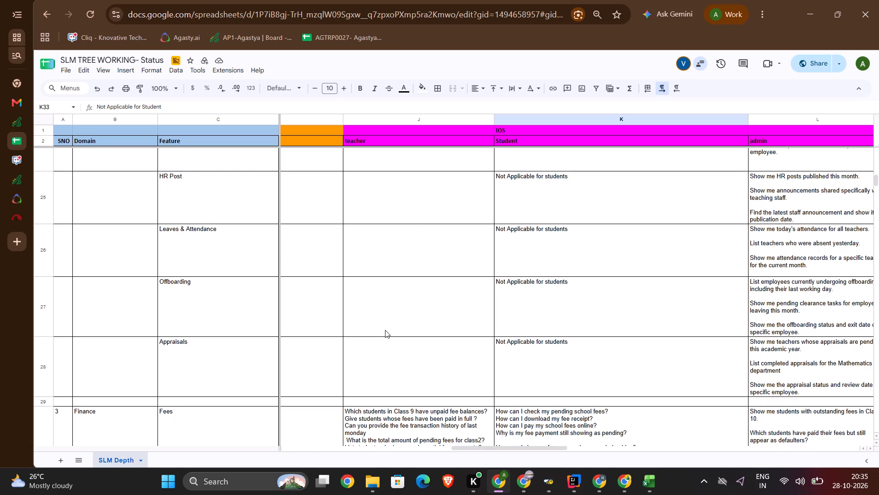
Check the Appraisals row's Web admin questions for possible reuse in its empty iOS teacher cell.
{"action": "triple_click", "coordinate": [374, 345]}
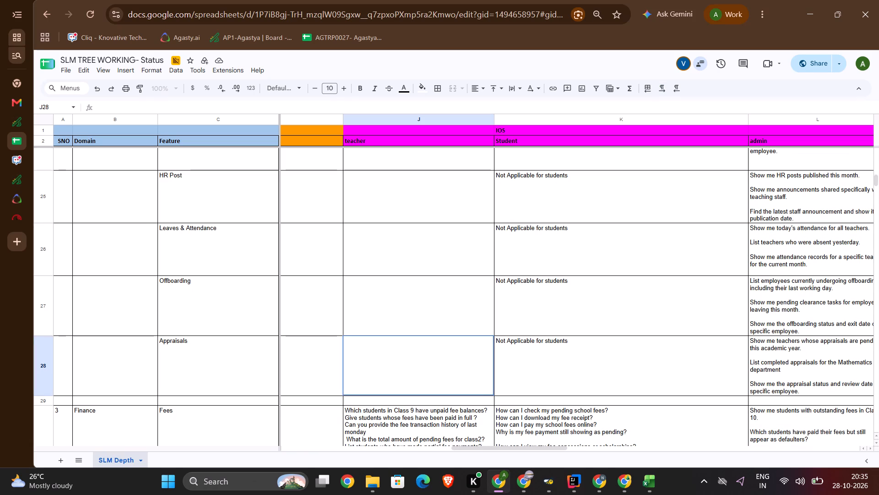
{"action": "left_click", "coordinate": [368, 342]}
{"action": "scroll", "coordinate": [368, 342], "scroll_direction": "up", "scroll_amount": 1}
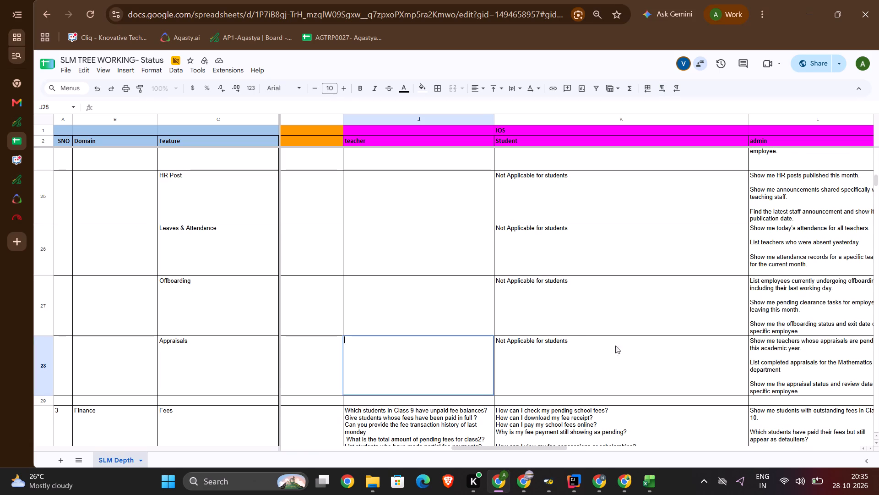
{"action": "left_click", "coordinate": [622, 352]}
{"action": "scroll", "coordinate": [622, 352], "scroll_direction": "left", "scroll_amount": 4}
{"action": "scroll", "coordinate": [754, 334], "scroll_direction": "left", "scroll_amount": 1}
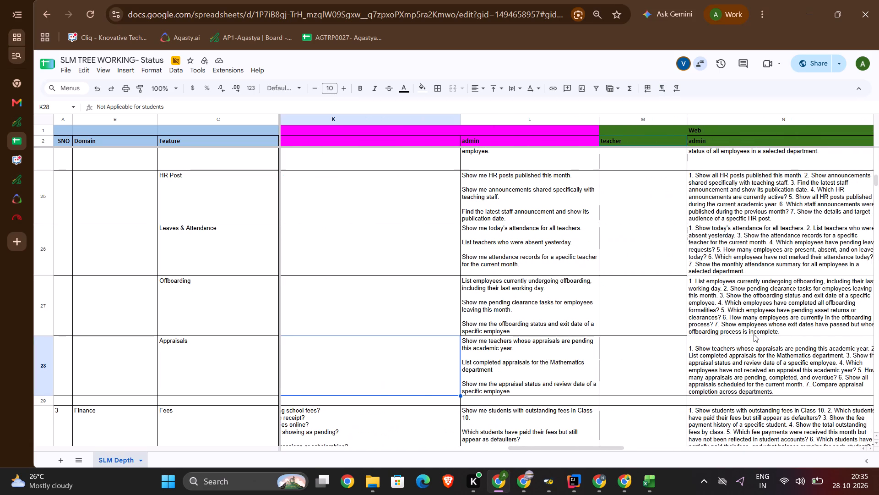
{"action": "scroll", "coordinate": [754, 334], "scroll_direction": "left", "scroll_amount": 1}
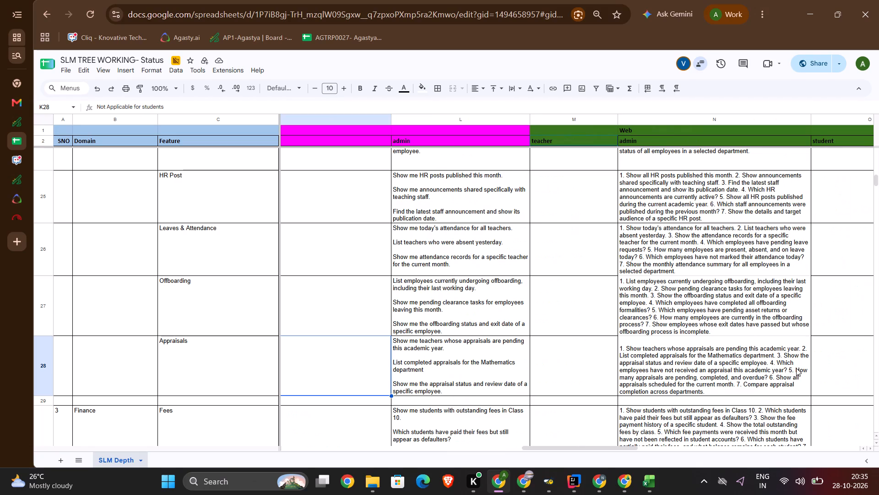
{"action": "triple_click", "coordinate": [796, 368]}
{"action": "triple_click", "coordinate": [796, 368]}
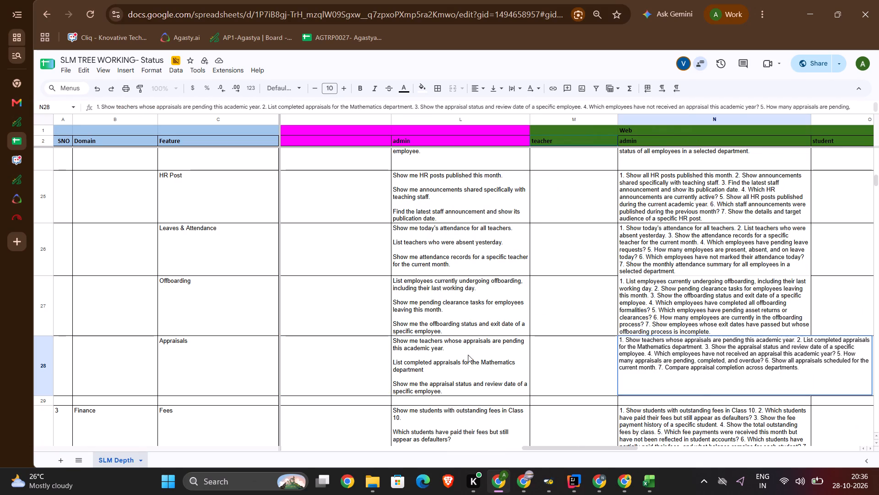
{"action": "left_click", "coordinate": [367, 366]}
{"action": "scroll", "coordinate": [367, 366], "scroll_direction": "right", "scroll_amount": 2}
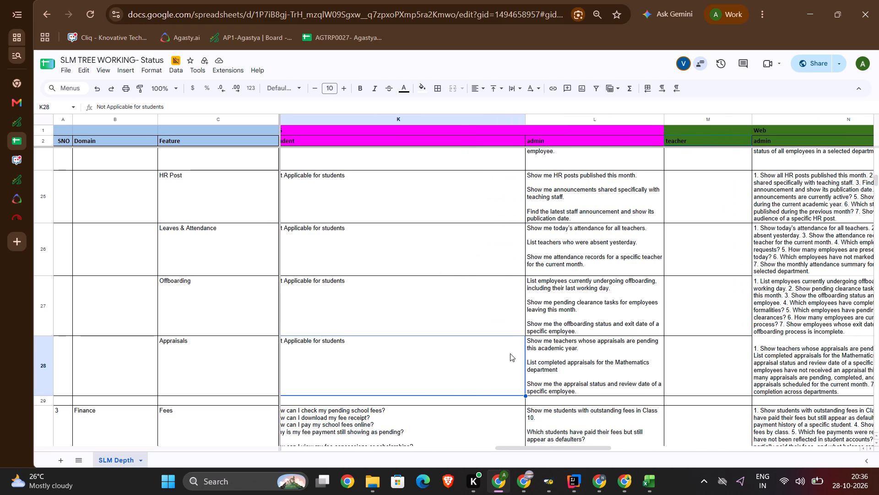
{"action": "scroll", "coordinate": [510, 353], "scroll_direction": "right", "scroll_amount": 3}
{"action": "triple_click", "coordinate": [431, 346]}
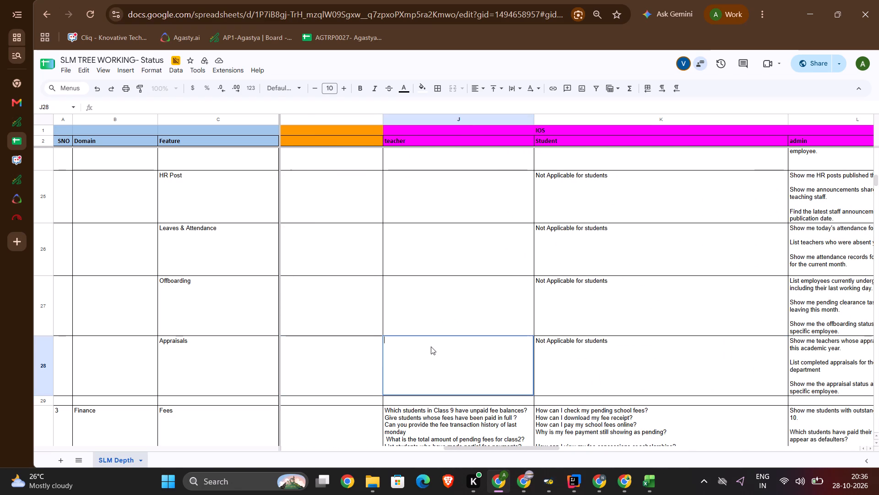
{"action": "scroll", "coordinate": [431, 346], "scroll_direction": "right", "scroll_amount": 2}
{"action": "left_click", "coordinate": [454, 324]}
Copy "Not Applicable for teacher" from the Budgeting iOS teacher cell into the empty Appraisals iOS teacher cell.
{"action": "scroll", "coordinate": [454, 324], "scroll_direction": "down", "scroll_amount": 4}
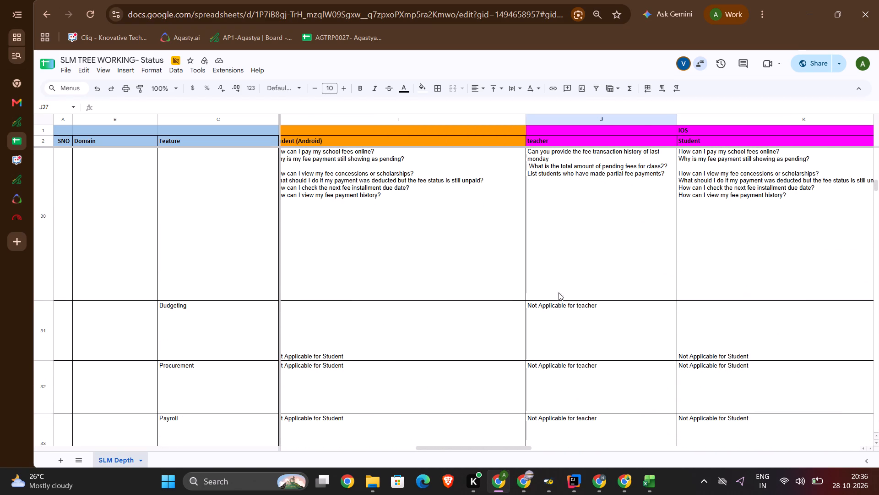
{"action": "triple_click", "coordinate": [546, 305]}
{"action": "left_click", "coordinate": [553, 304]}
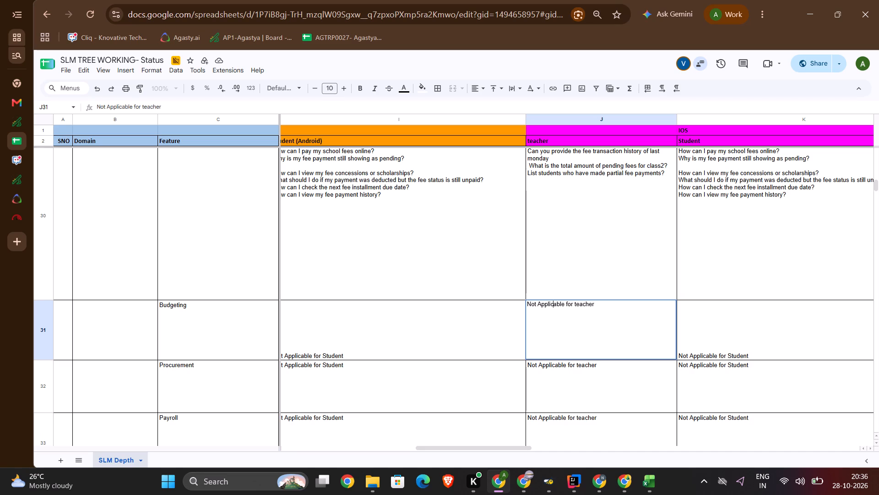
{"action": "key", "text": "ctrl+a"}
{"action": "key", "text": "ctrl+c"}
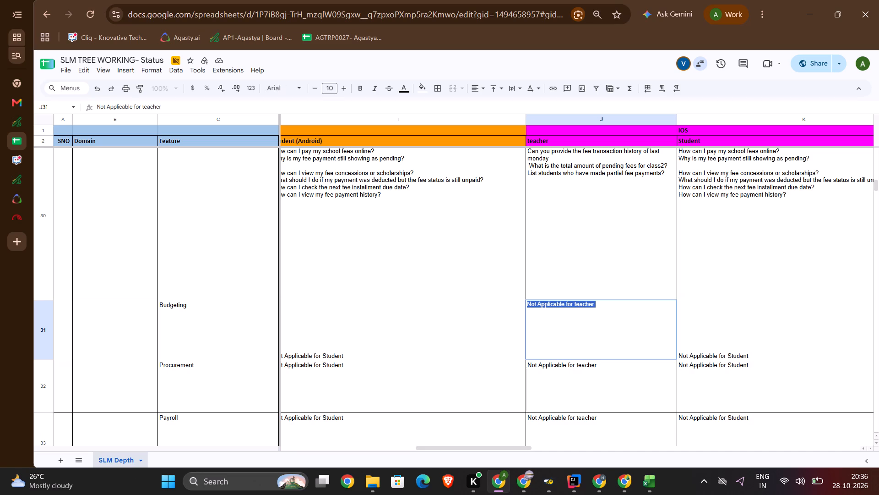
{"action": "left_click", "coordinate": [594, 249]}
{"action": "scroll", "coordinate": [594, 249], "scroll_direction": "up", "scroll_amount": 3}
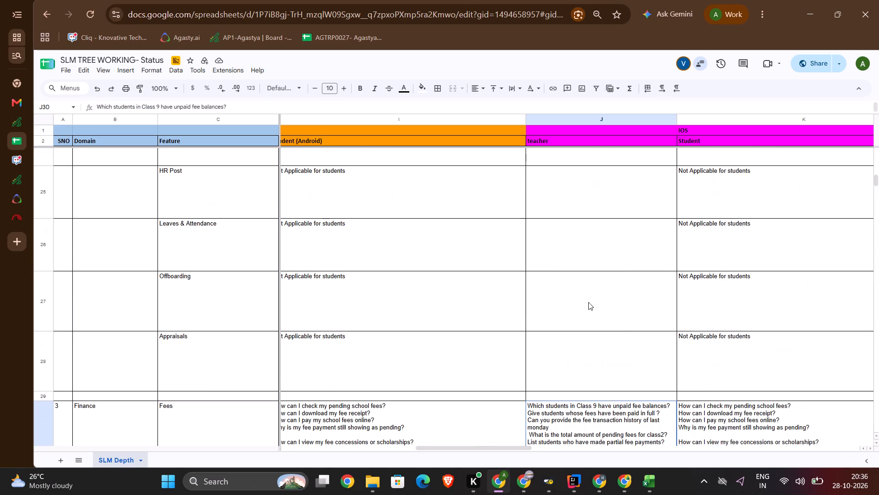
{"action": "triple_click", "coordinate": [579, 335]}
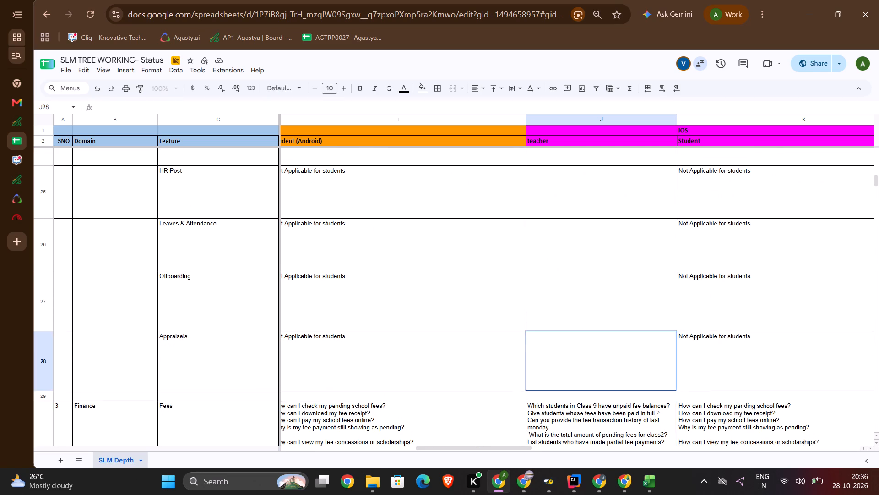
{"action": "key", "text": "ctrl+v"}
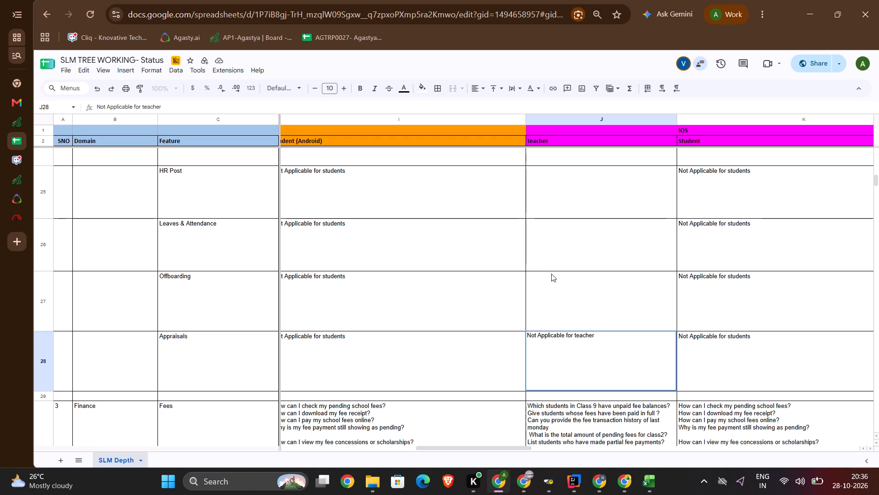
Fill the empty iOS teacher cells of Offboarding, Leaves & Attendance and HR Post with the copied text "Not Applicable for teacher".
{"action": "double_click", "coordinate": [551, 274]}
{"action": "key", "text": "ctrl+v"}
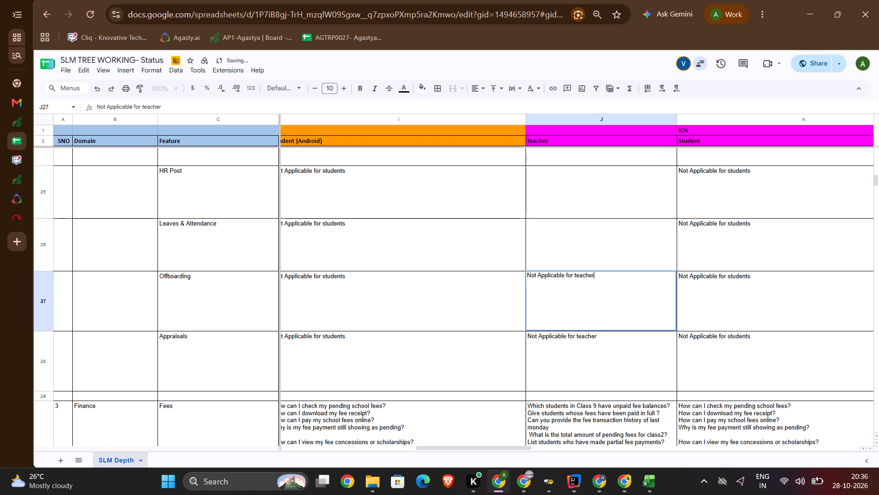
{"action": "triple_click", "coordinate": [553, 222]}
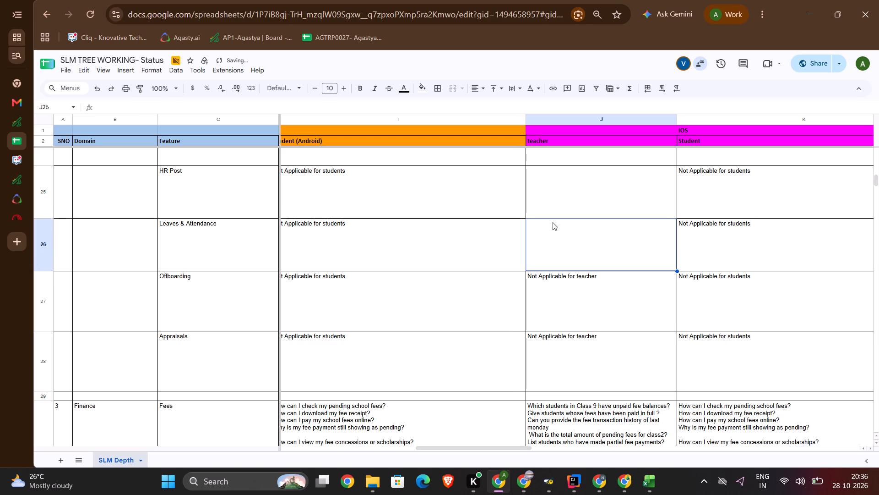
{"action": "key", "text": "ctrl+v"}
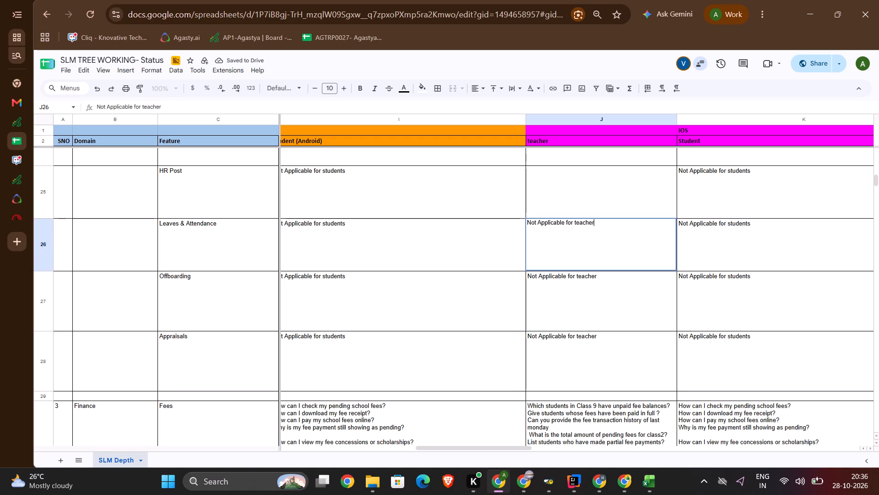
{"action": "scroll", "coordinate": [553, 222], "scroll_direction": "up", "scroll_amount": 2}
{"action": "left_click", "coordinate": [560, 170]}
{"action": "scroll", "coordinate": [560, 170], "scroll_direction": "up", "scroll_amount": 1}
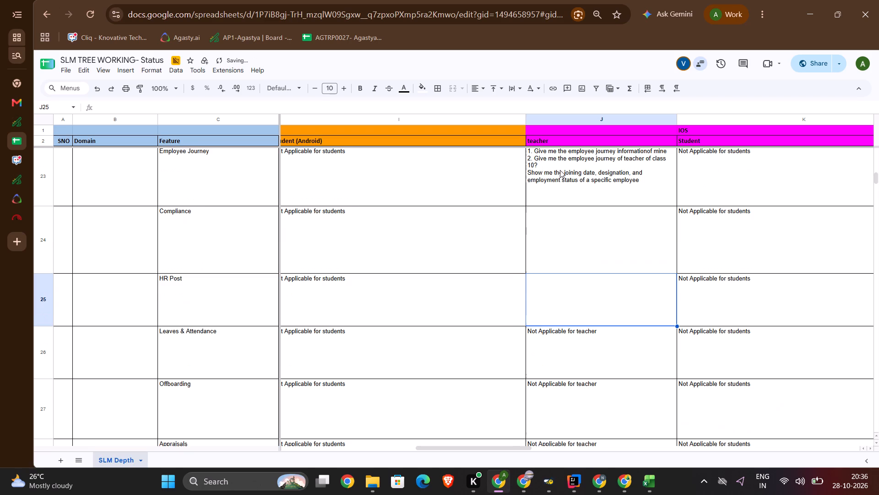
{"action": "scroll", "coordinate": [560, 170], "scroll_direction": "up", "scroll_amount": 1}
{"action": "triple_click", "coordinate": [549, 285]}
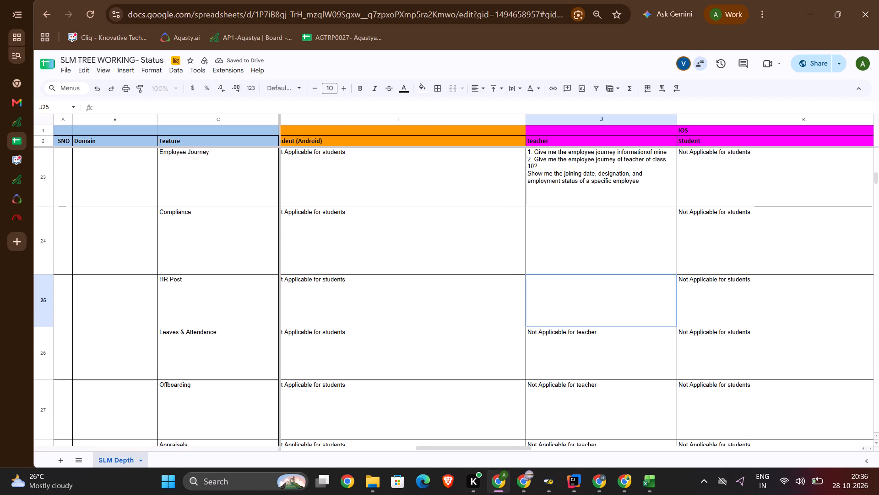
{"action": "left_click", "coordinate": [551, 280]}
{"action": "key", "text": "ctrl+v"}
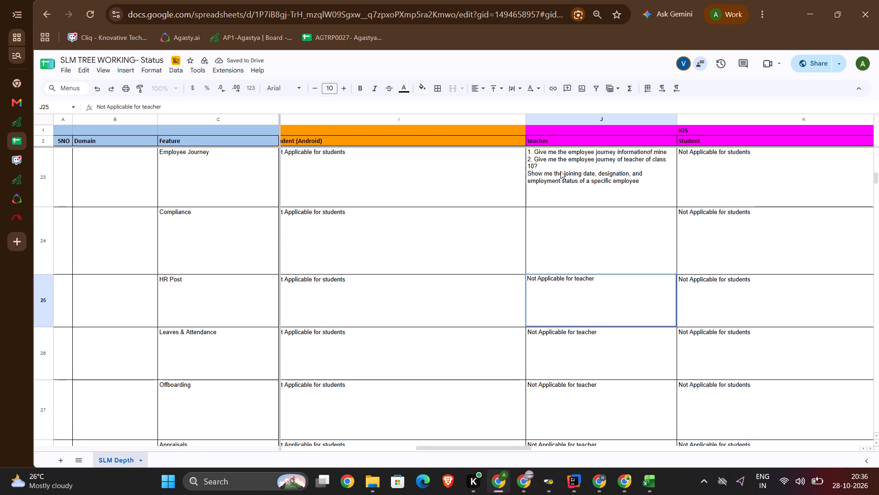
Look across the Compliance row's Android and iOS cells for questions that could fill its empty iOS teacher cell.
{"action": "left_click", "coordinate": [626, 251]}
{"action": "scroll", "coordinate": [626, 251], "scroll_direction": "right", "scroll_amount": 2}
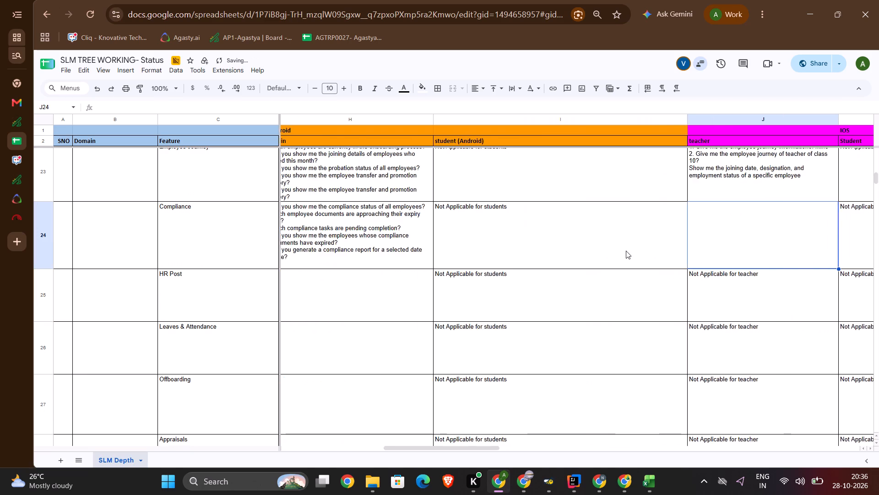
{"action": "scroll", "coordinate": [626, 251], "scroll_direction": "right", "scroll_amount": 5}
{"action": "scroll", "coordinate": [626, 251], "scroll_direction": "left", "scroll_amount": 1}
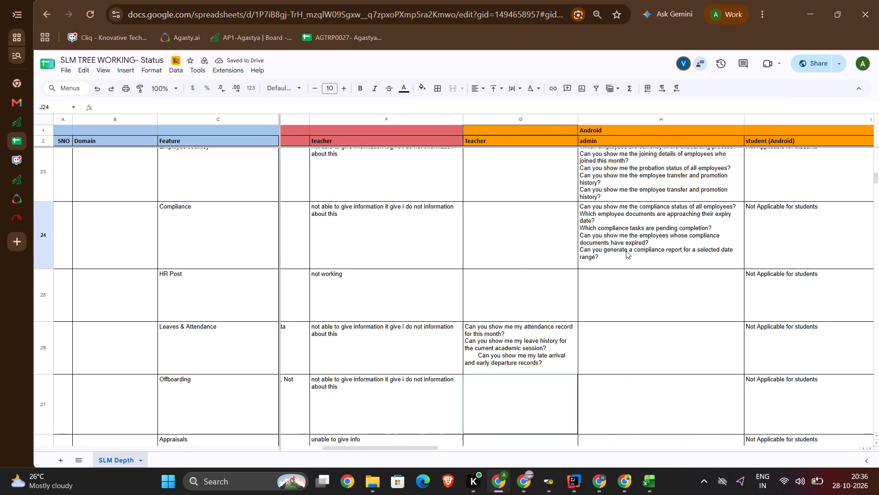
{"action": "scroll", "coordinate": [626, 251], "scroll_direction": "left", "scroll_amount": 6}
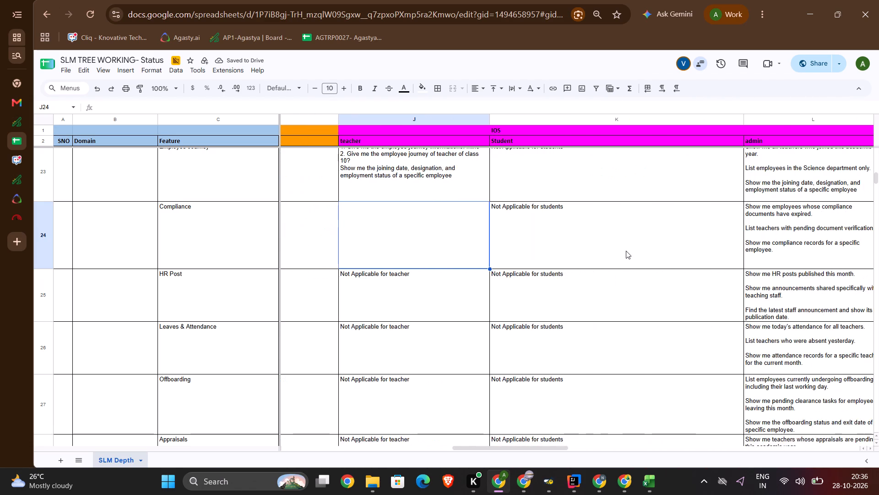
{"action": "scroll", "coordinate": [626, 251], "scroll_direction": "left", "scroll_amount": 2}
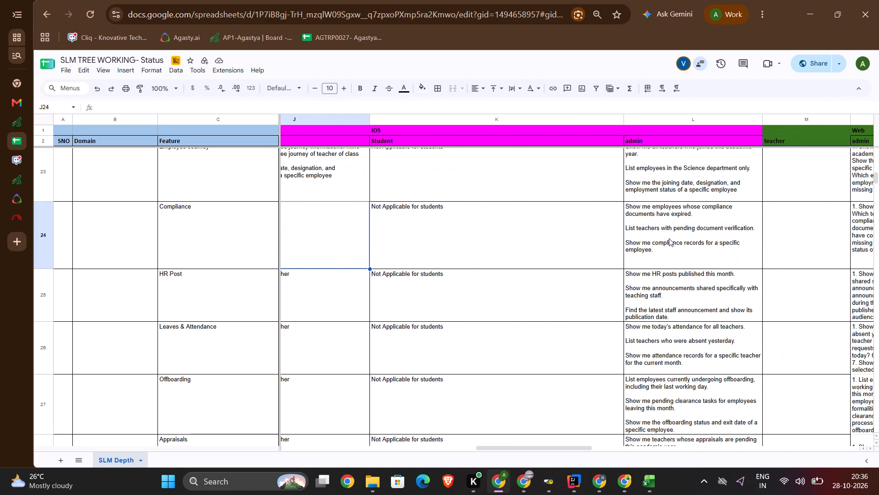
Examine the Compliance row's iOS admin questions for possible reuse in its empty iOS teacher cell.
{"action": "triple_click", "coordinate": [659, 244]}
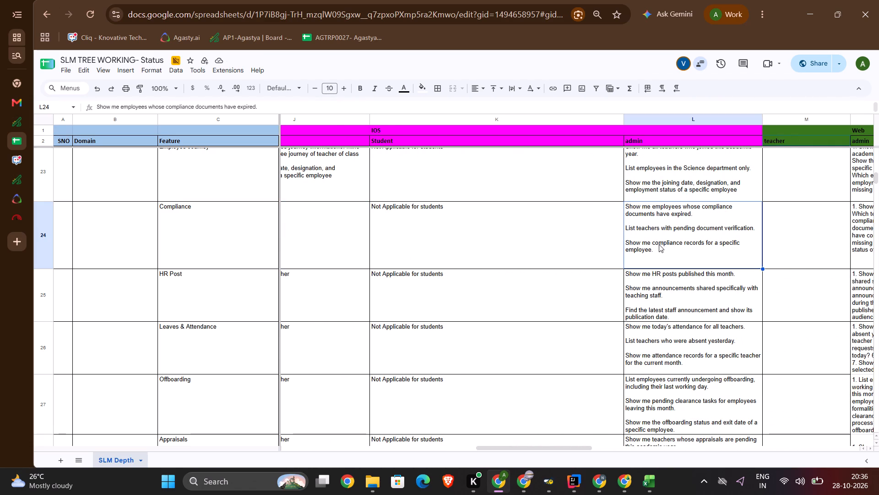
{"action": "left_click_drag", "start_coordinate": [766, 231], "coordinate": [762, 232]}
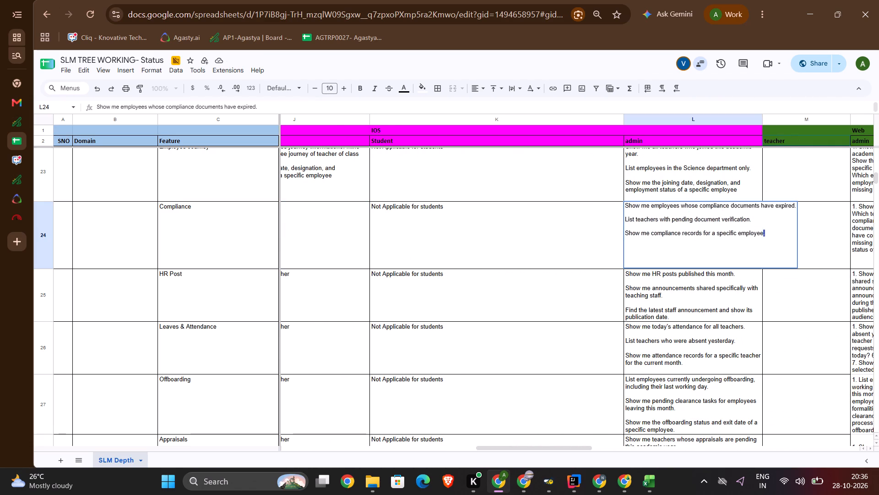
{"action": "left_click_drag", "start_coordinate": [762, 232], "coordinate": [624, 200]}
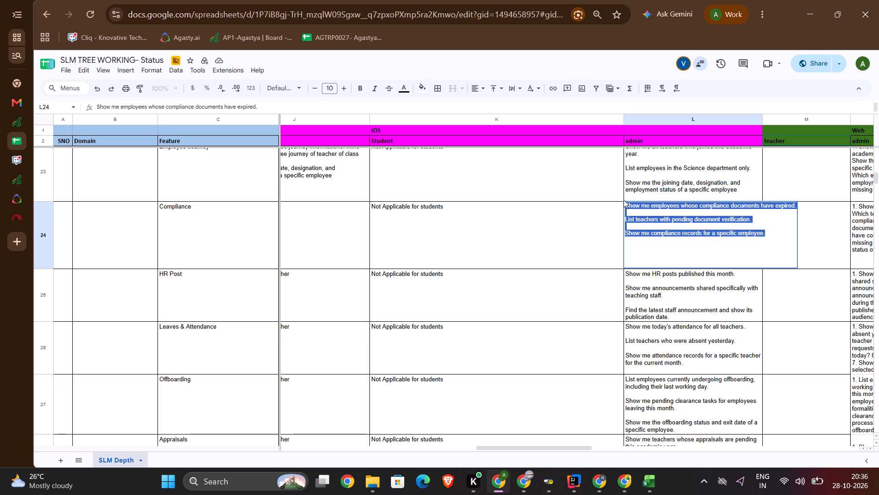
{"action": "left_click", "coordinate": [717, 260]}
{"action": "scroll", "coordinate": [717, 260], "scroll_direction": "left", "scroll_amount": 1}
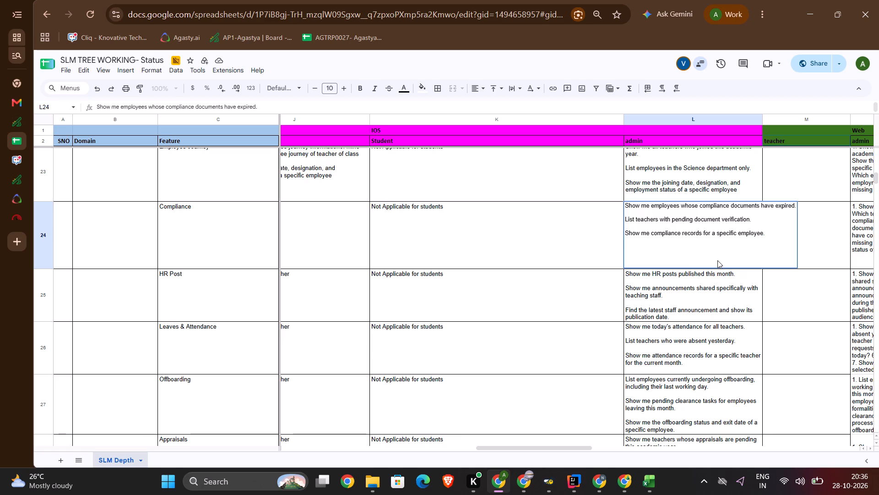
{"action": "scroll", "coordinate": [717, 260], "scroll_direction": "left", "scroll_amount": 1}
{"action": "left_click", "coordinate": [719, 339]}
Compare the Compliance row's Web admin questions with its status remarks and Android teacher and admin cells.
{"action": "scroll", "coordinate": [719, 339], "scroll_direction": "left", "scroll_amount": 5}
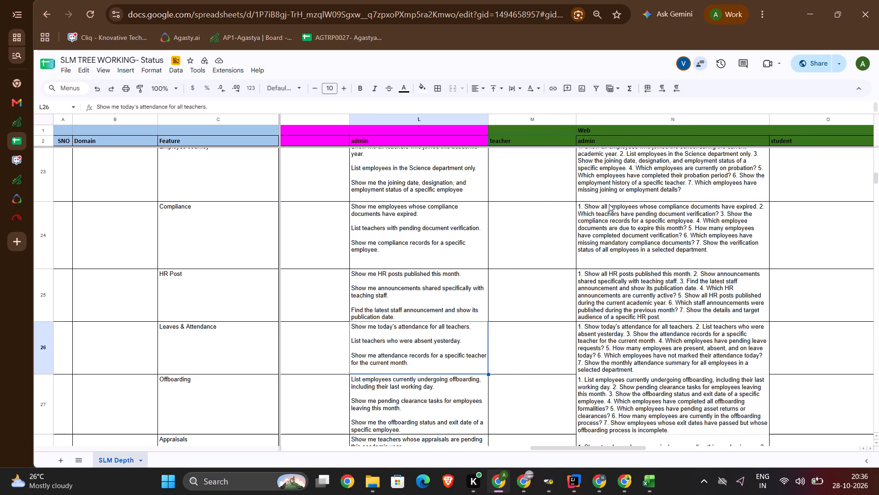
{"action": "scroll", "coordinate": [609, 204], "scroll_direction": "right", "scroll_amount": 4}
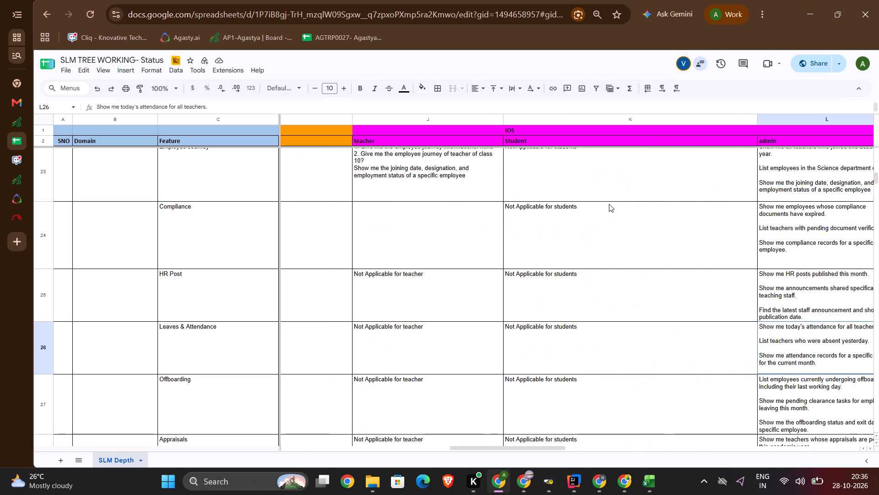
{"action": "scroll", "coordinate": [319, 210], "scroll_direction": "right", "scroll_amount": 9}
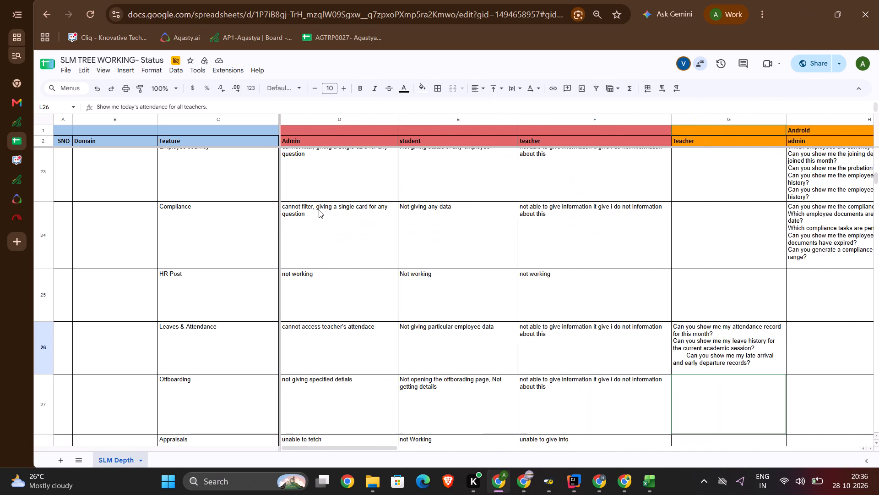
{"action": "scroll", "coordinate": [319, 210], "scroll_direction": "left", "scroll_amount": 6}
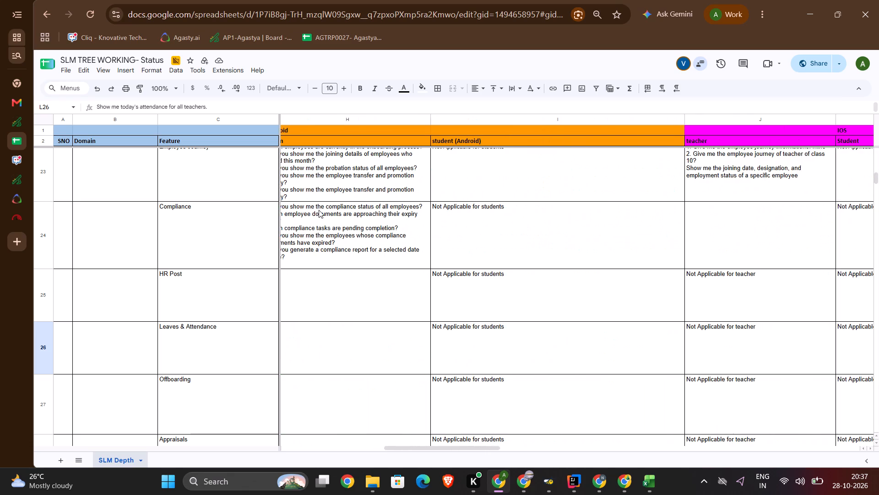
{"action": "scroll", "coordinate": [319, 210], "scroll_direction": "left", "scroll_amount": 4}
{"action": "scroll", "coordinate": [319, 210], "scroll_direction": "right", "scroll_amount": 4}
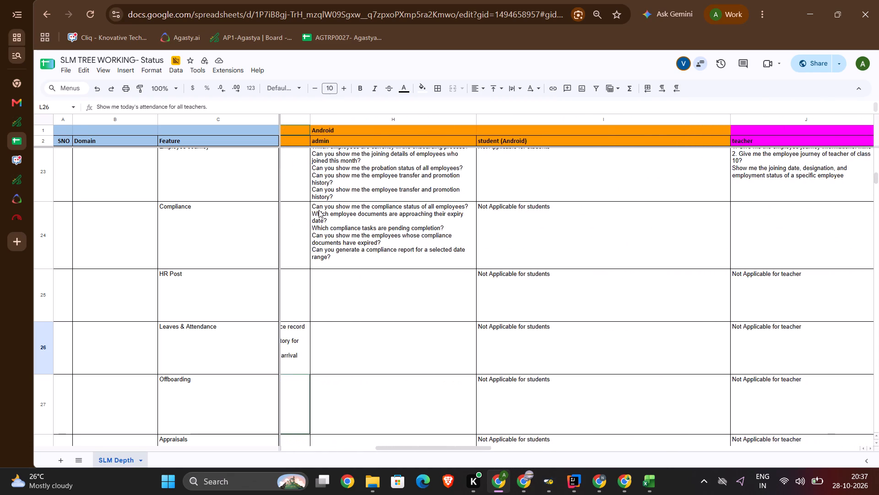
{"action": "scroll", "coordinate": [319, 210], "scroll_direction": "right", "scroll_amount": 2}
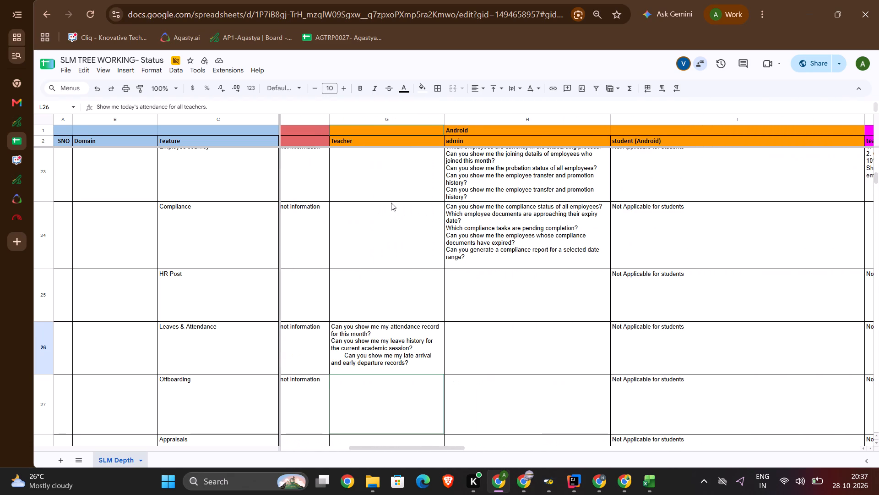
{"action": "scroll", "coordinate": [369, 229], "scroll_direction": "right", "scroll_amount": 2}
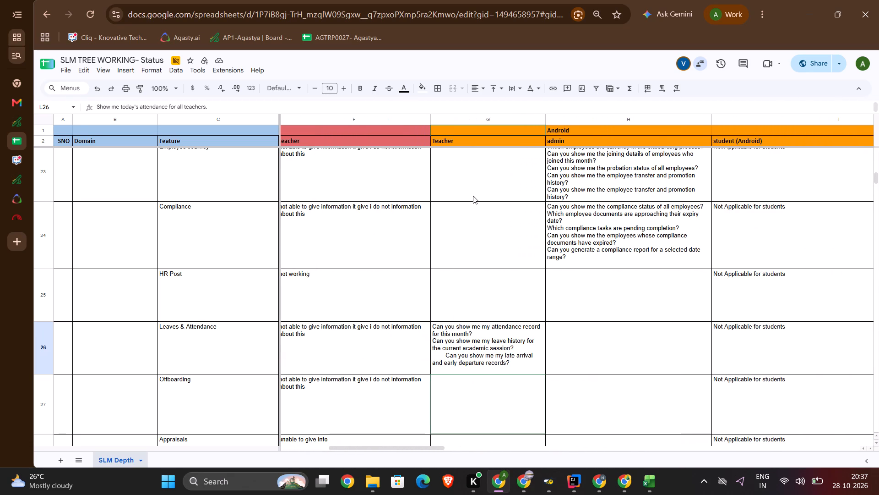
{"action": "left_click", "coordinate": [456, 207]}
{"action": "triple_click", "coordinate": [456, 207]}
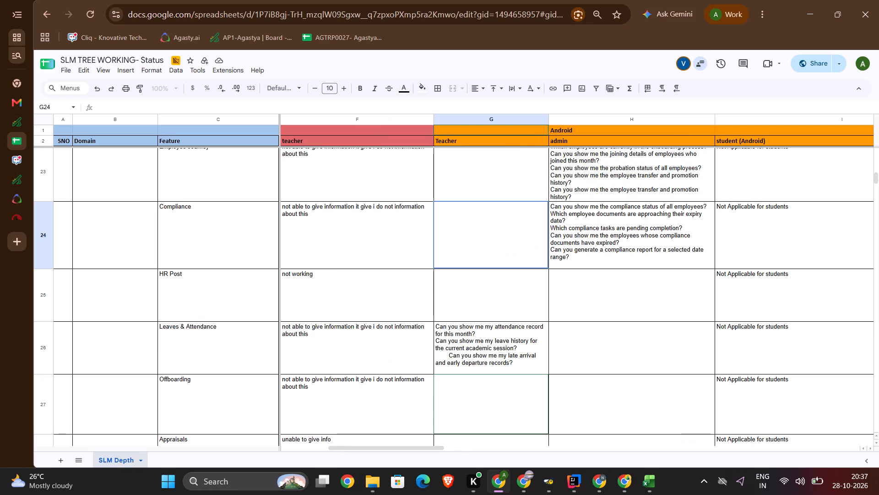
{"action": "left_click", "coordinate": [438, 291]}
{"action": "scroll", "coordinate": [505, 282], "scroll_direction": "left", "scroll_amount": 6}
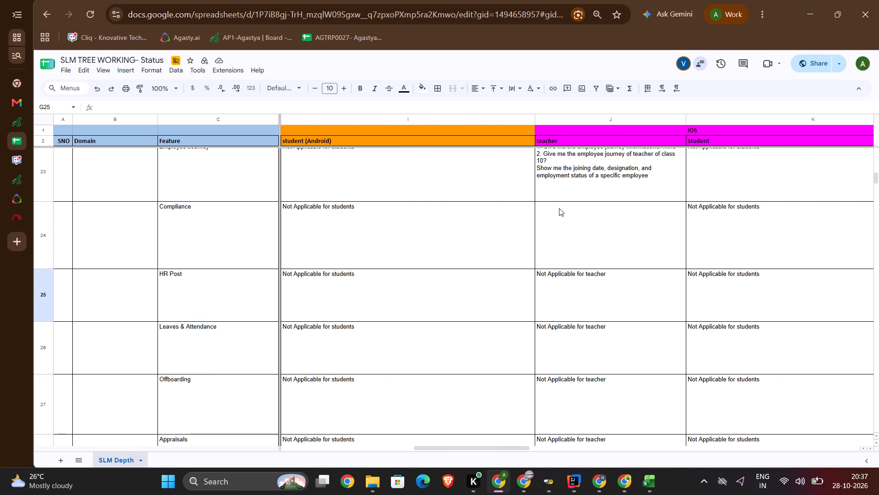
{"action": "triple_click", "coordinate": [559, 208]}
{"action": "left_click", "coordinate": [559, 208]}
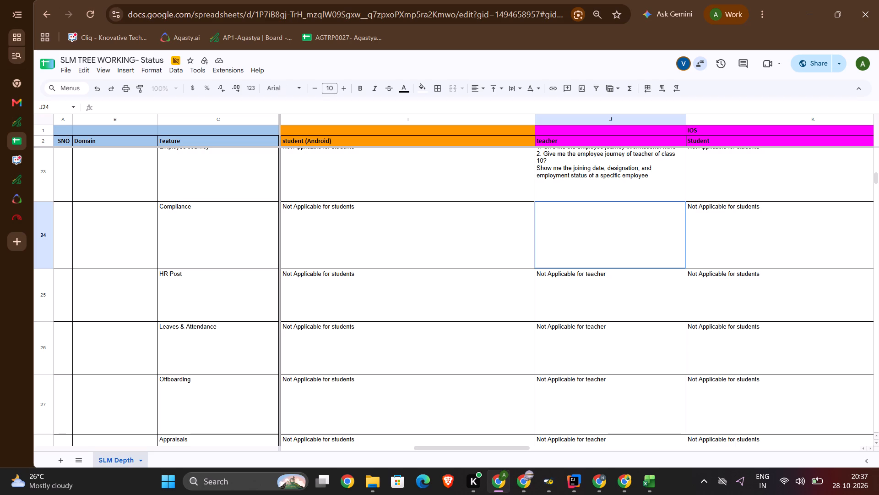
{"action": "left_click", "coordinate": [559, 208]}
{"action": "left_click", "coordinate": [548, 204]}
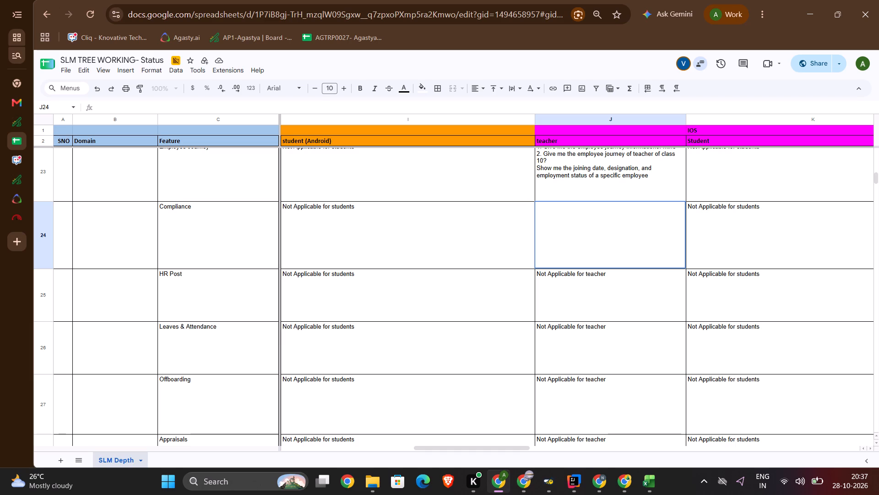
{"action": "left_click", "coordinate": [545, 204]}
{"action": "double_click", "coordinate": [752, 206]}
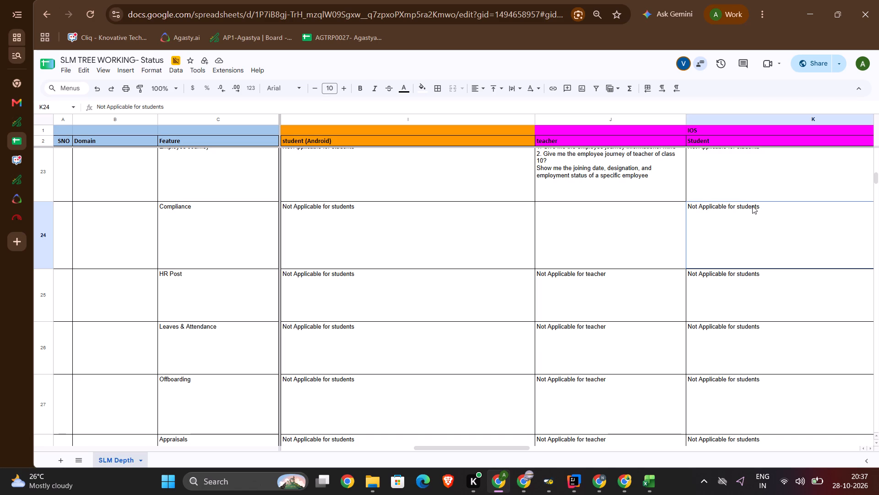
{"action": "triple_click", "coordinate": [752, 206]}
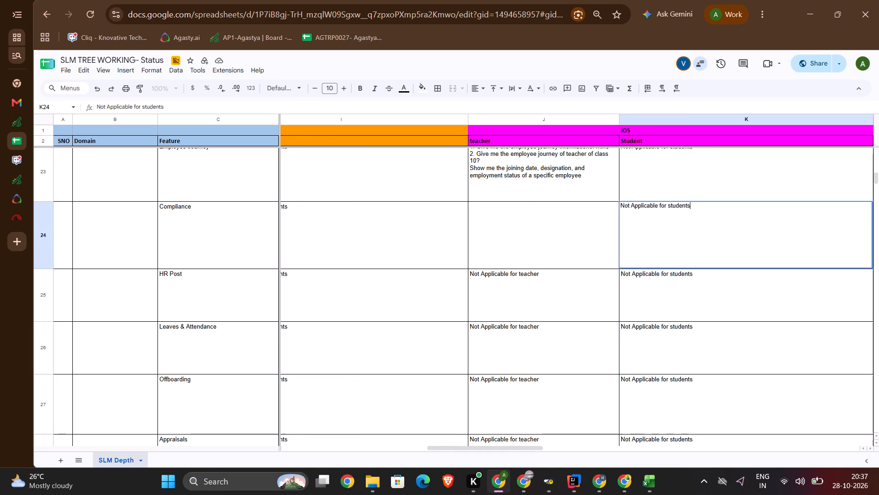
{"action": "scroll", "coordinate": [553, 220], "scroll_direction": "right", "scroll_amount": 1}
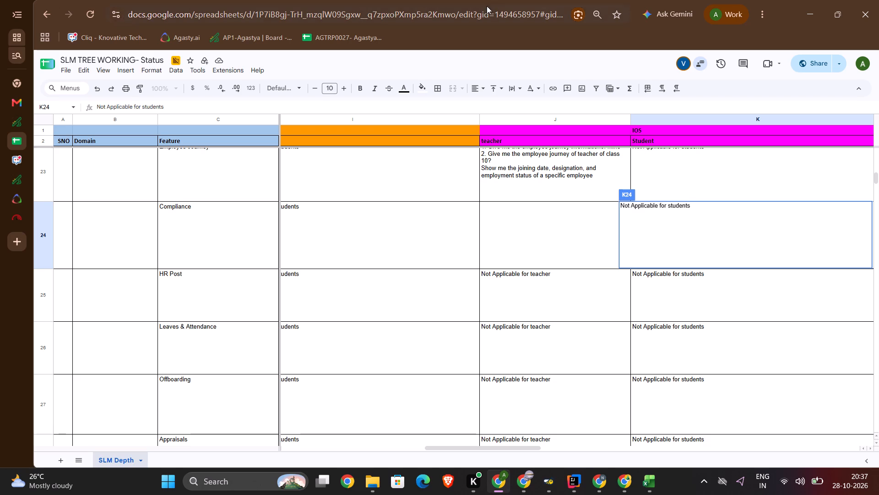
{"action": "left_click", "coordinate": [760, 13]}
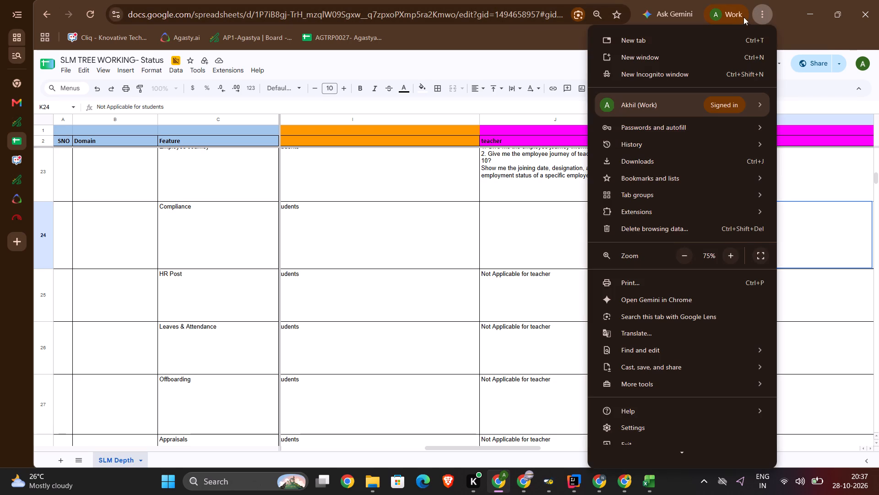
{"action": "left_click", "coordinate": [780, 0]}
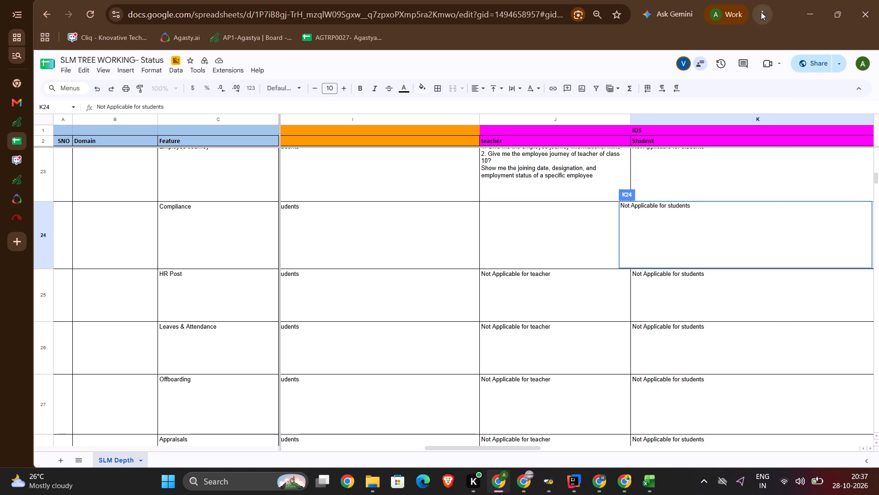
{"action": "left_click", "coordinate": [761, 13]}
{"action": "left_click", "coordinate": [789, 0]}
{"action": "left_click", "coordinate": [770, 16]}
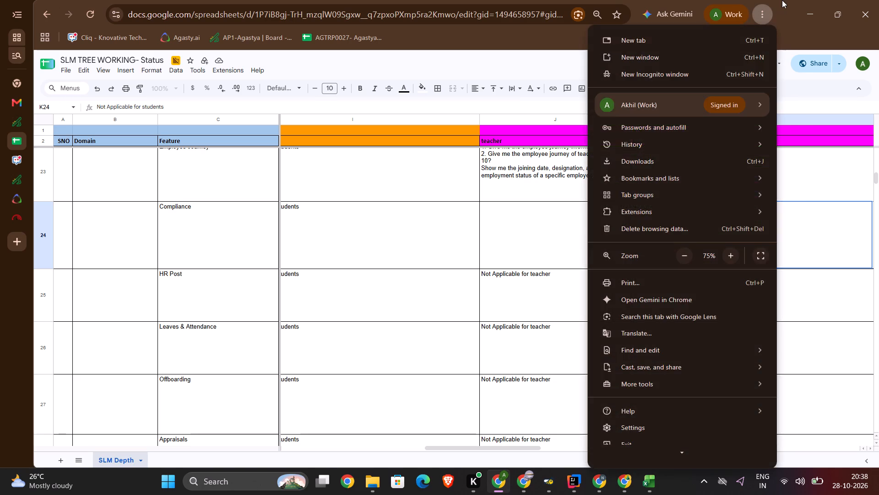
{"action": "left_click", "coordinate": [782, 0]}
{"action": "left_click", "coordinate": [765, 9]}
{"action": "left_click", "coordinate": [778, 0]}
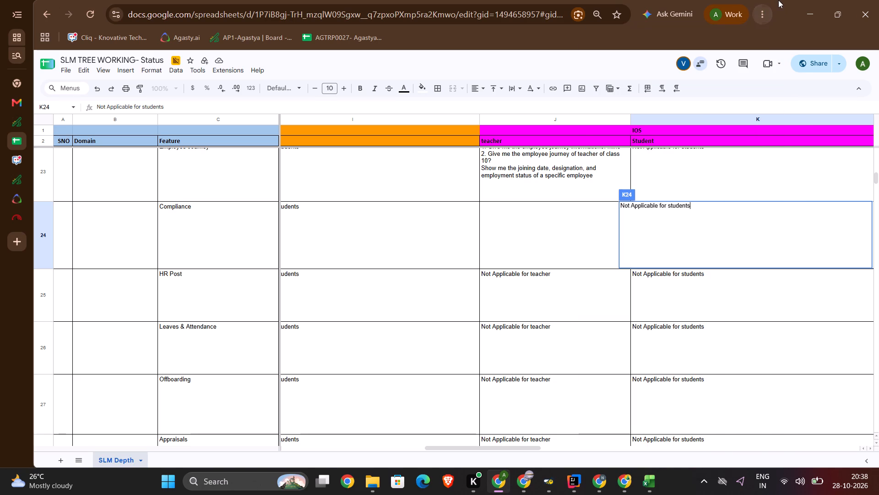
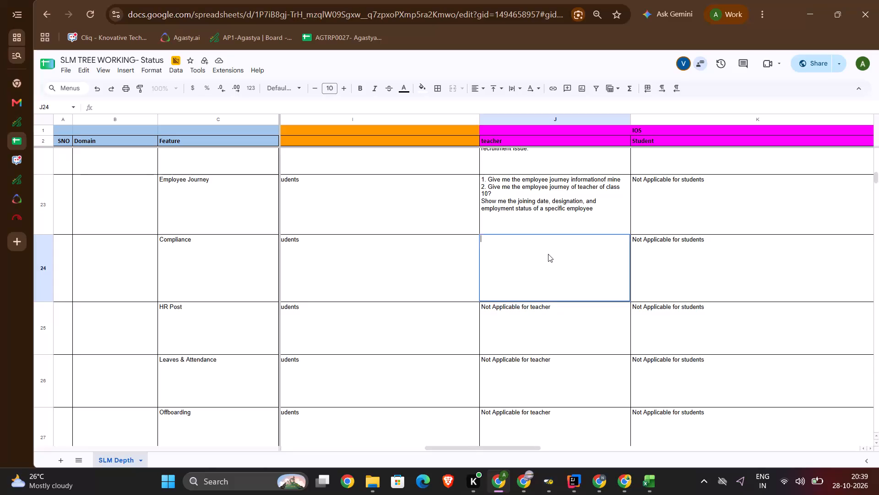
Review the Compliance row's iOS admin and Web admin questions against its empty iOS teacher cell.
{"action": "scroll", "coordinate": [548, 254], "scroll_direction": "right", "scroll_amount": 3}
{"action": "left_click", "coordinate": [521, 244]}
{"action": "scroll", "coordinate": [521, 244], "scroll_direction": "left", "scroll_amount": 3}
{"action": "left_click", "coordinate": [713, 264]}
{"action": "scroll", "coordinate": [713, 264], "scroll_direction": "left", "scroll_amount": 4}
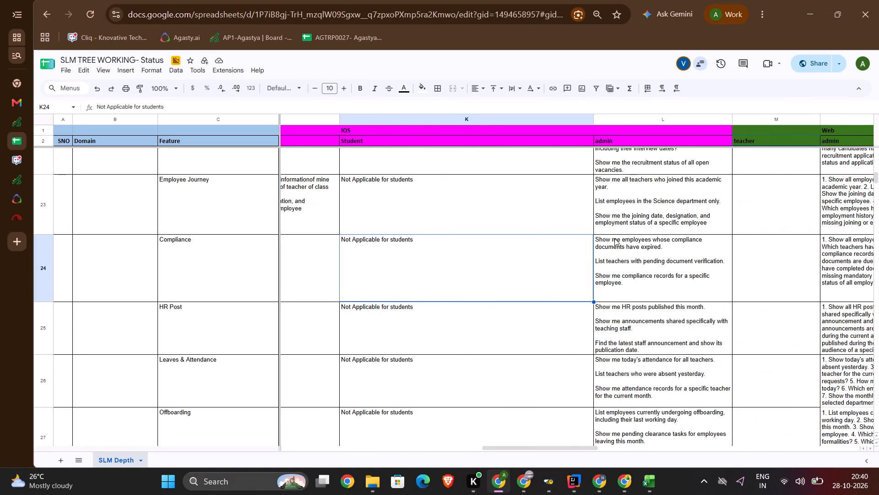
{"action": "left_click", "coordinate": [608, 238]}
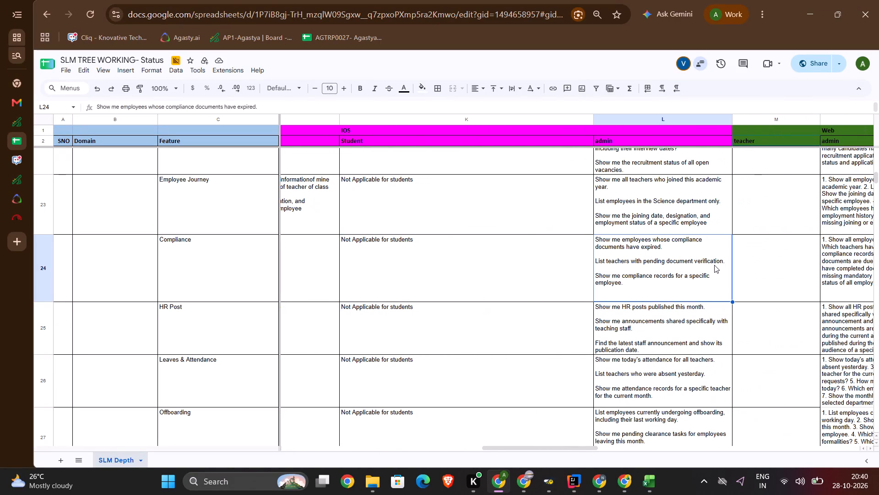
{"action": "scroll", "coordinate": [714, 265], "scroll_direction": "left", "scroll_amount": 1}
{"action": "scroll", "coordinate": [779, 264], "scroll_direction": "left", "scroll_amount": 1}
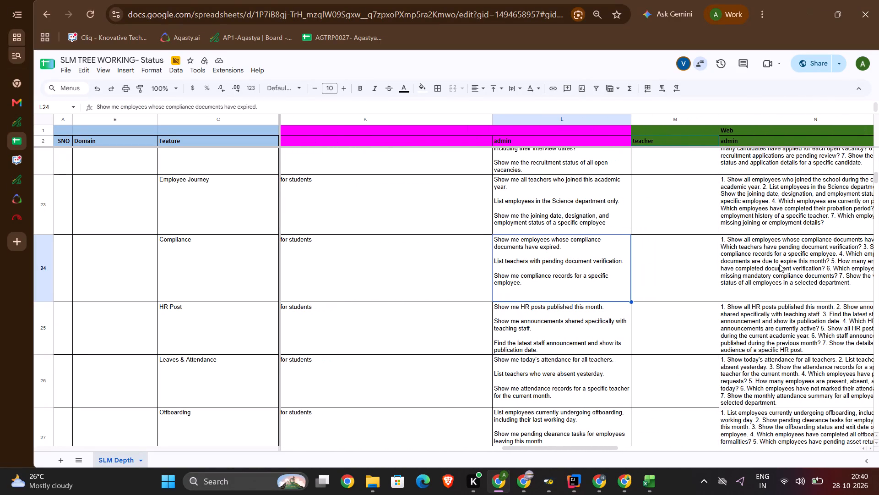
{"action": "scroll", "coordinate": [779, 264], "scroll_direction": "left", "scroll_amount": 2}
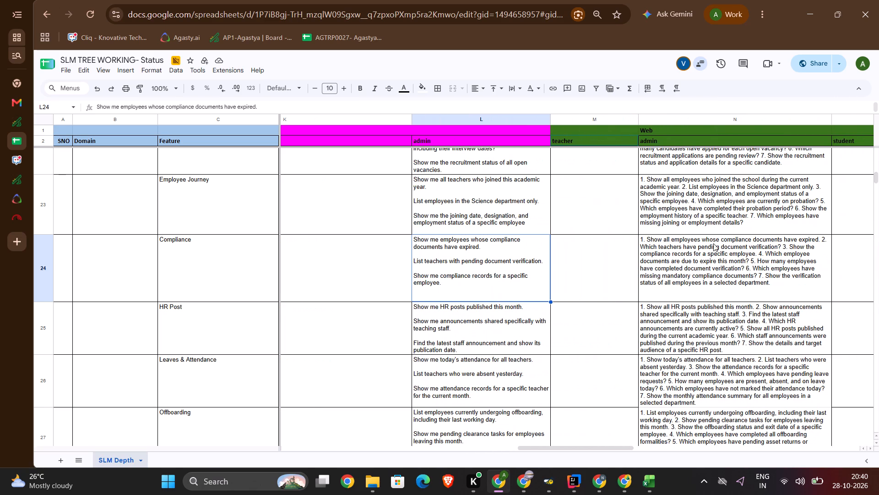
{"action": "scroll", "coordinate": [608, 242], "scroll_direction": "right", "scroll_amount": 5}
{"action": "triple_click", "coordinate": [568, 237]}
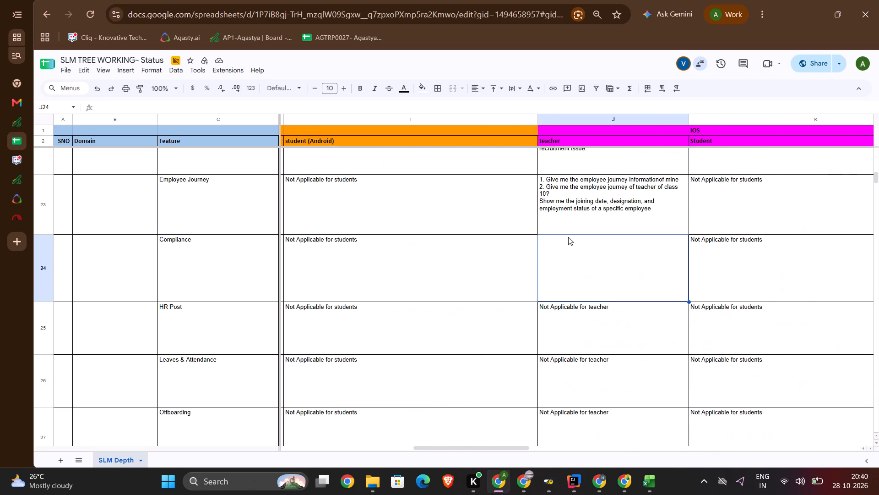
Open the Compliance row's Web admin cell and read its questions for ones suited to the empty iOS teacher cell.
{"action": "scroll", "coordinate": [568, 237], "scroll_direction": "left", "scroll_amount": 3}
{"action": "left_click", "coordinate": [737, 252]}
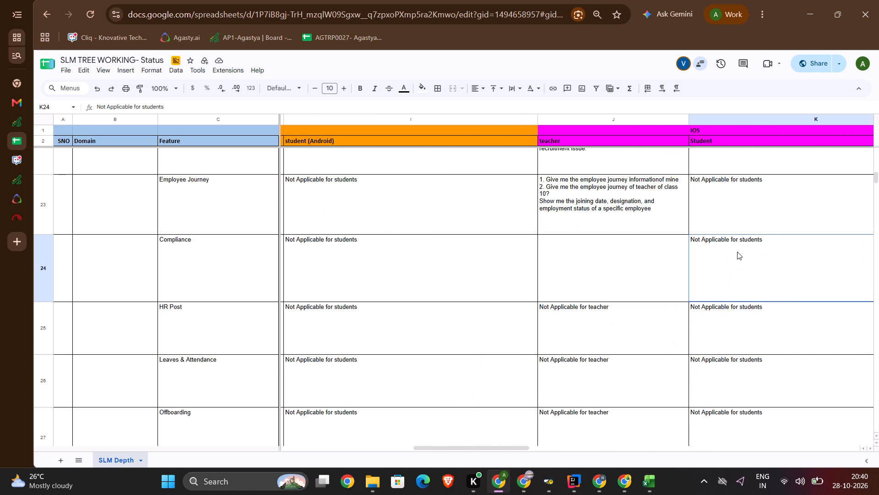
{"action": "scroll", "coordinate": [737, 252], "scroll_direction": "left", "scroll_amount": 6}
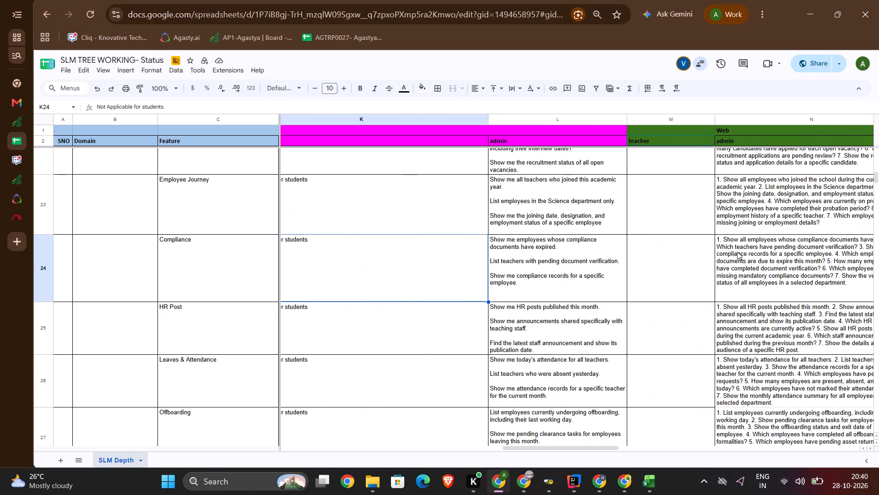
{"action": "scroll", "coordinate": [822, 247], "scroll_direction": "left", "scroll_amount": 1}
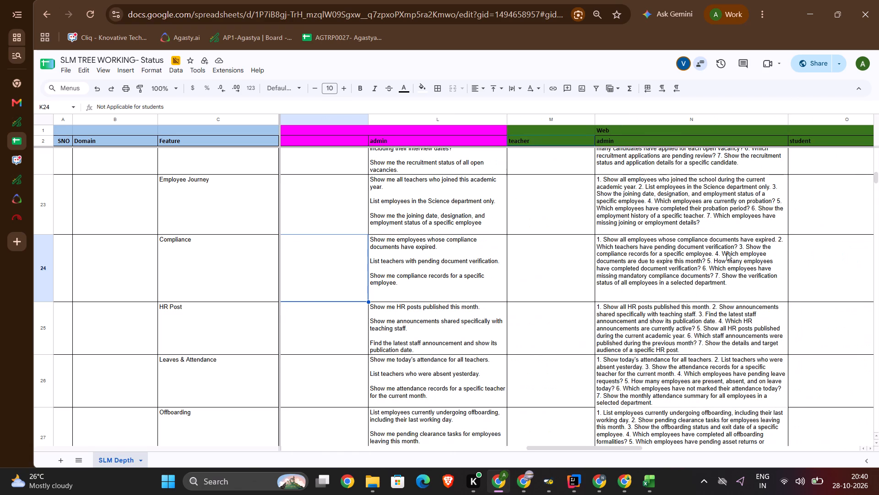
{"action": "triple_click", "coordinate": [717, 250]}
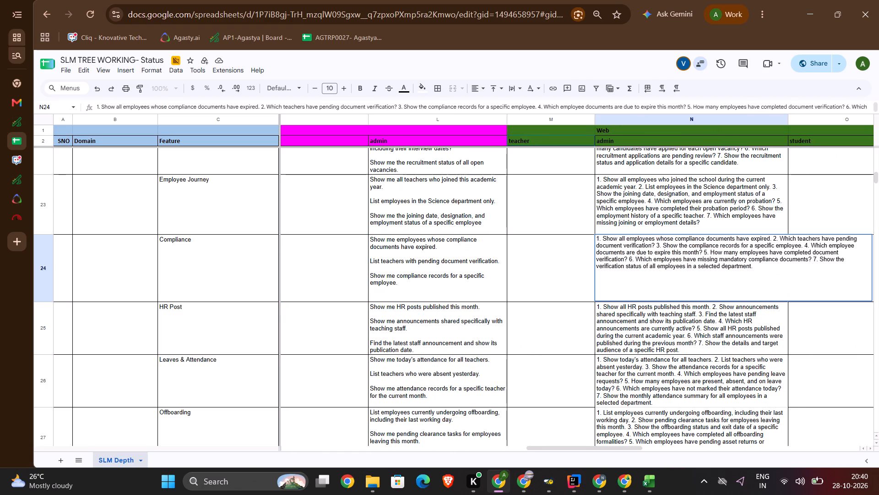
{"action": "left_click_drag", "start_coordinate": [810, 245], "coordinate": [814, 266]}
{"action": "left_click_drag", "start_coordinate": [814, 266], "coordinate": [815, 252]}
{"action": "left_click", "coordinate": [755, 267]}
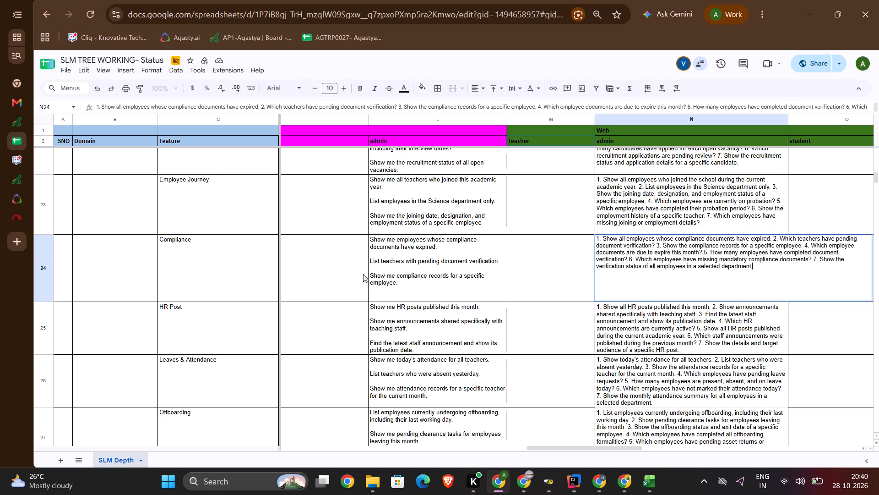
{"action": "left_click", "coordinate": [330, 271]}
{"action": "scroll", "coordinate": [330, 271], "scroll_direction": "right", "scroll_amount": 4}
{"action": "scroll", "coordinate": [330, 271], "scroll_direction": "left", "scroll_amount": 2}
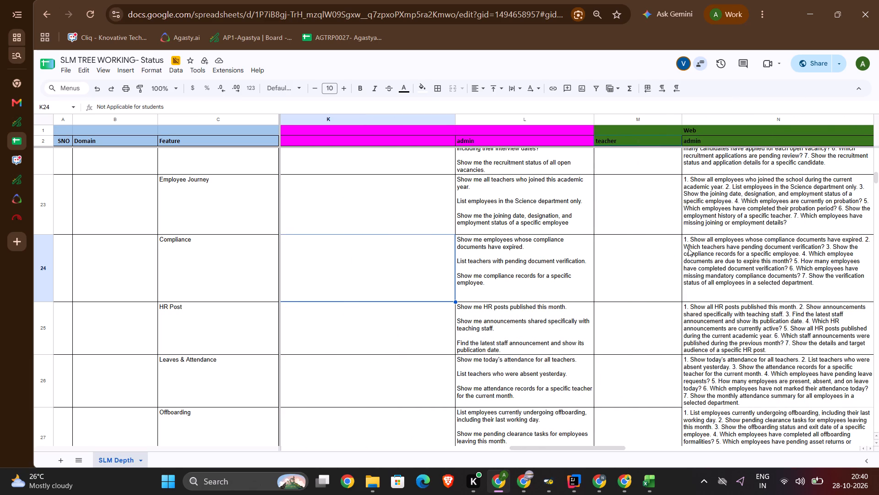
{"action": "double_click", "coordinate": [688, 248]}
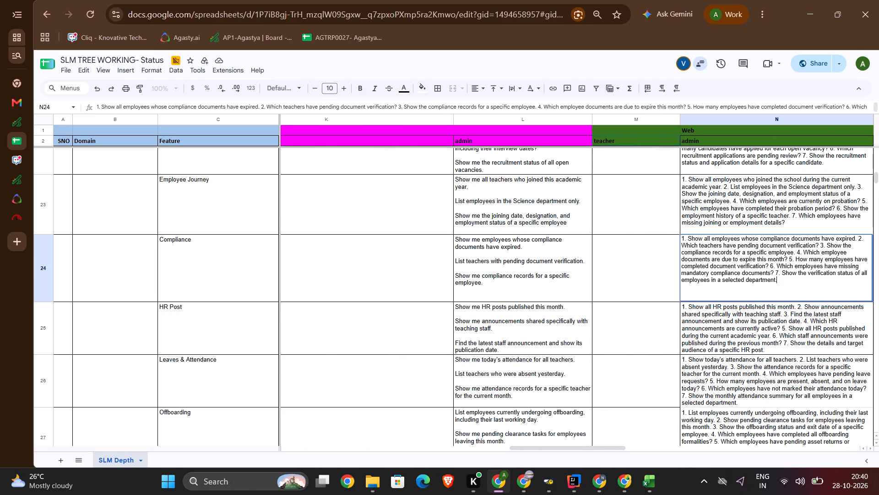
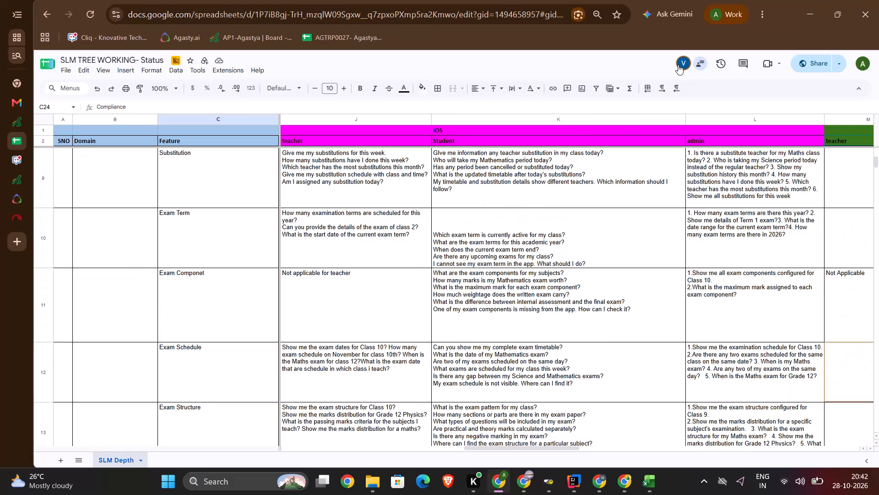
Jump to the other collaborator's active cell and examine the Web teacher and admin columns around the Substitution to Exam Schedule rows.
{"action": "left_click", "coordinate": [678, 65]}
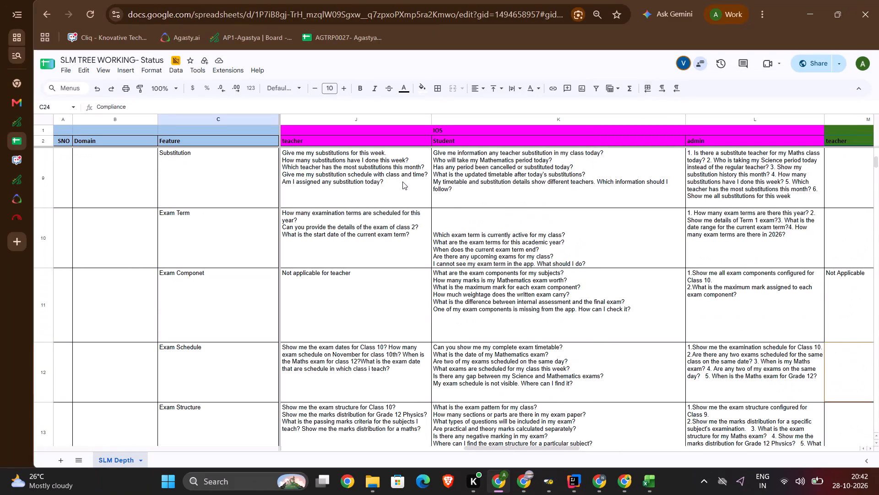
{"action": "scroll", "coordinate": [446, 206], "scroll_direction": "right", "scroll_amount": 1}
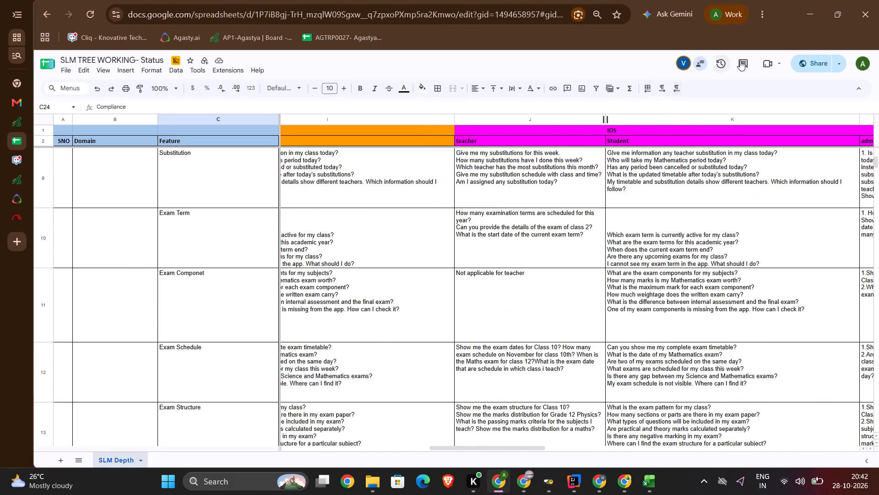
{"action": "left_click", "coordinate": [683, 66]}
{"action": "left_click", "coordinate": [683, 66]}
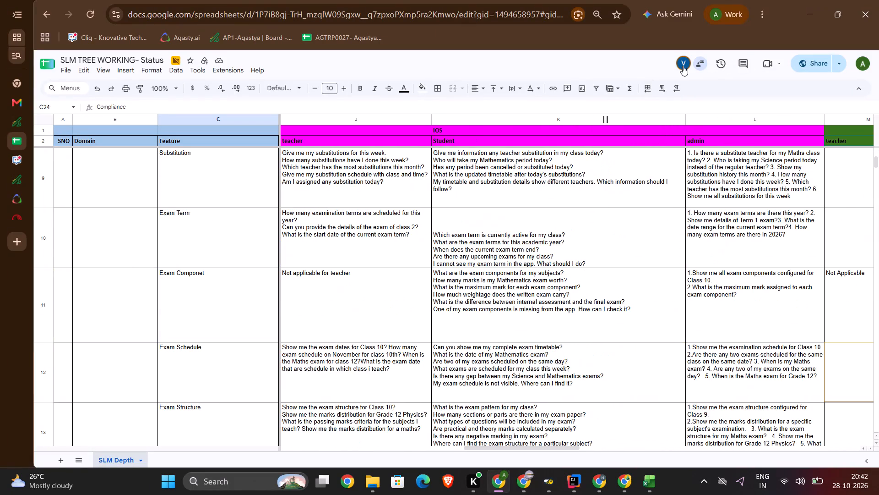
{"action": "left_click", "coordinate": [587, 213]}
{"action": "scroll", "coordinate": [587, 213], "scroll_direction": "left", "scroll_amount": 2}
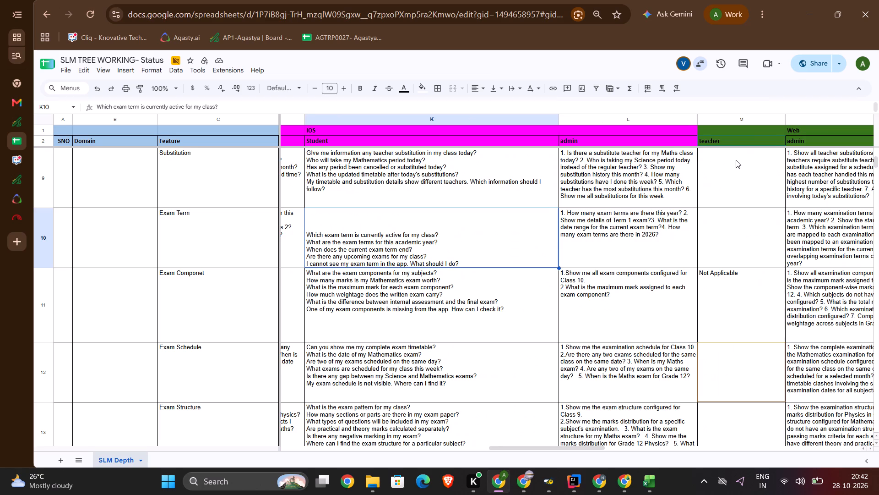
{"action": "left_click", "coordinate": [733, 163]}
{"action": "scroll", "coordinate": [733, 163], "scroll_direction": "left", "scroll_amount": 4}
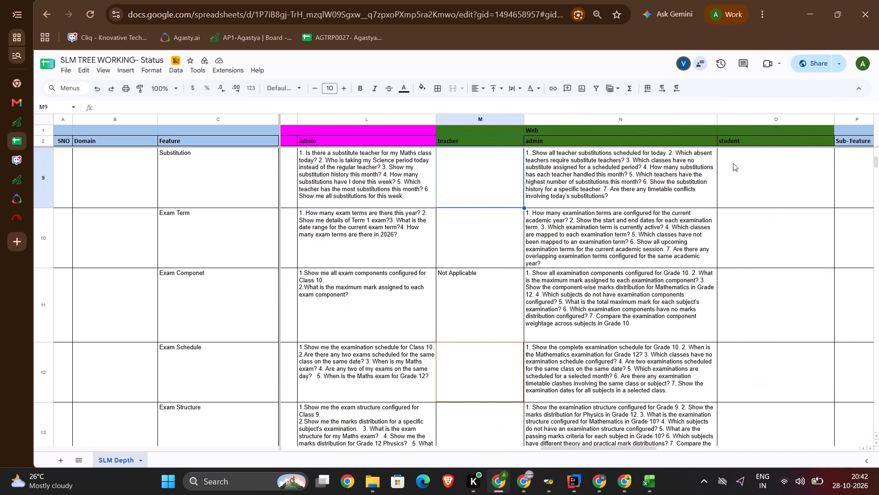
{"action": "scroll", "coordinate": [733, 163], "scroll_direction": "left", "scroll_amount": 2}
{"action": "scroll", "coordinate": [733, 163], "scroll_direction": "right", "scroll_amount": 7}
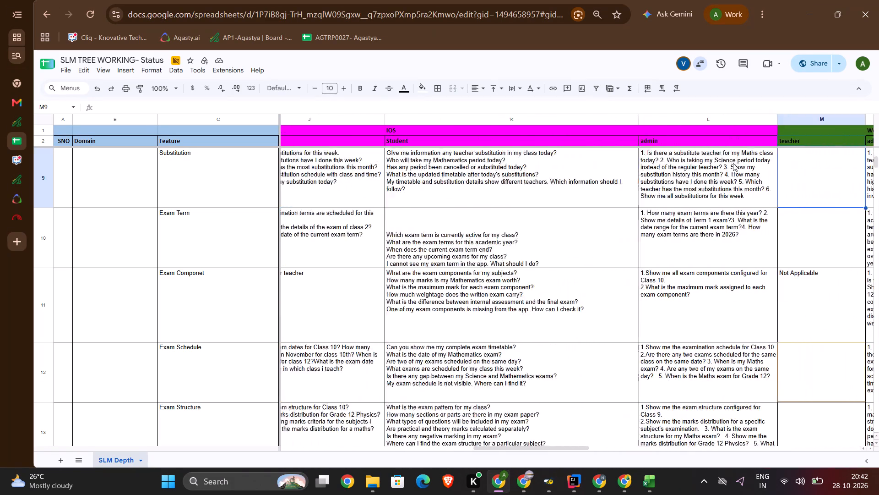
{"action": "scroll", "coordinate": [733, 163], "scroll_direction": "right", "scroll_amount": 2}
Look over the iOS teacher column across the sheet's domains, down past Academic Calendar and back up to Academics.
{"action": "scroll", "coordinate": [733, 163], "scroll_direction": "down", "scroll_amount": 9}
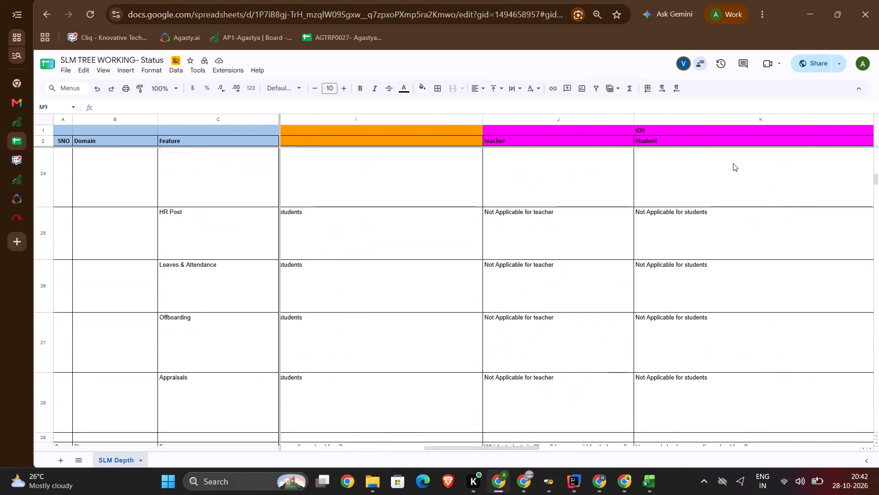
{"action": "scroll", "coordinate": [733, 163], "scroll_direction": "down", "scroll_amount": 11}
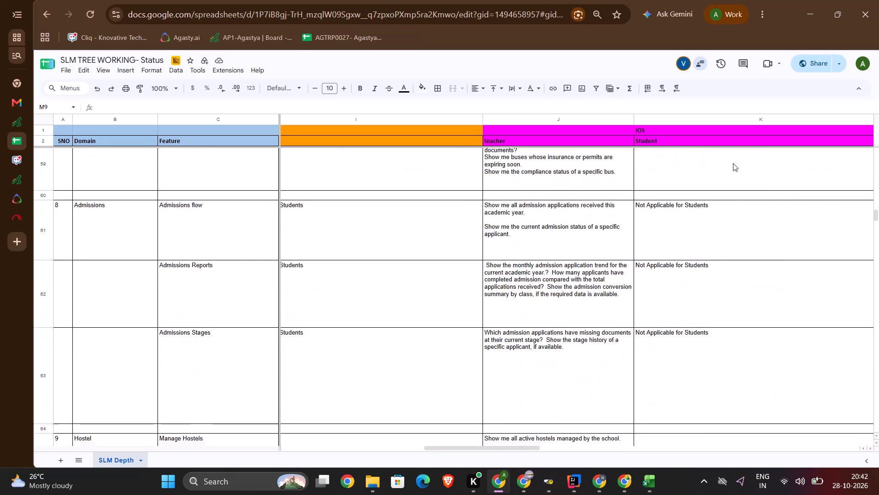
{"action": "scroll", "coordinate": [733, 163], "scroll_direction": "down", "scroll_amount": 7}
{"action": "scroll", "coordinate": [733, 163], "scroll_direction": "up", "scroll_amount": 4}
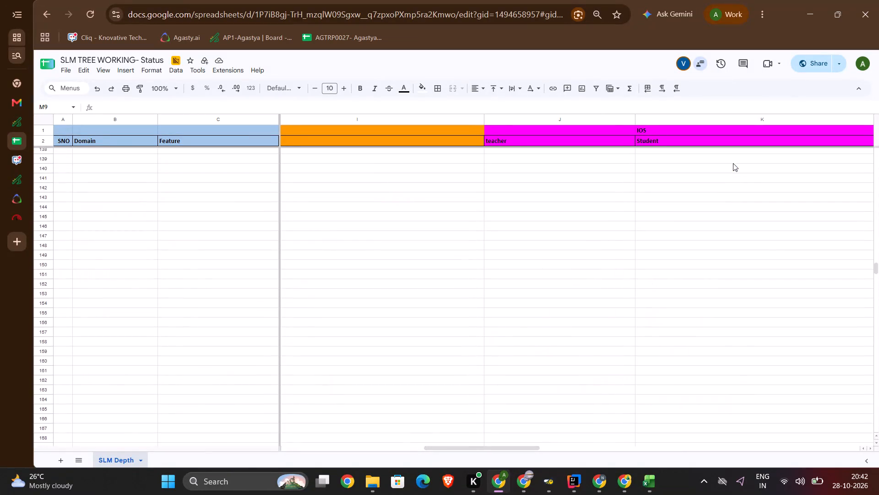
{"action": "scroll", "coordinate": [733, 163], "scroll_direction": "up", "scroll_amount": 9}
{"action": "scroll", "coordinate": [733, 163], "scroll_direction": "down", "scroll_amount": 1}
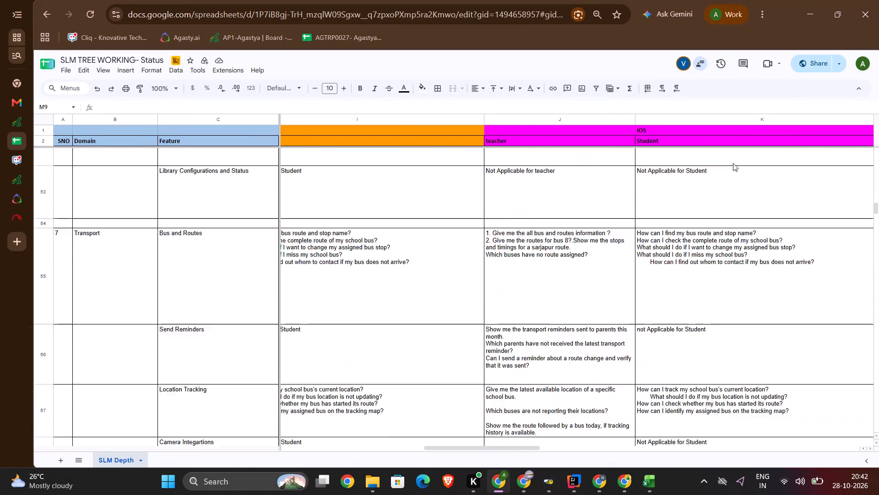
{"action": "scroll", "coordinate": [733, 163], "scroll_direction": "down", "scroll_amount": 12}
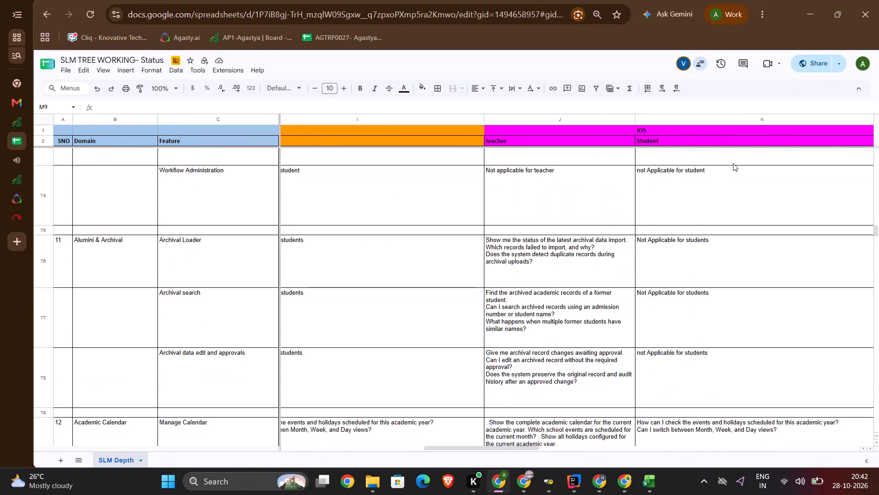
{"action": "scroll", "coordinate": [733, 163], "scroll_direction": "down", "scroll_amount": 3}
{"action": "scroll", "coordinate": [733, 163], "scroll_direction": "up", "scroll_amount": 18}
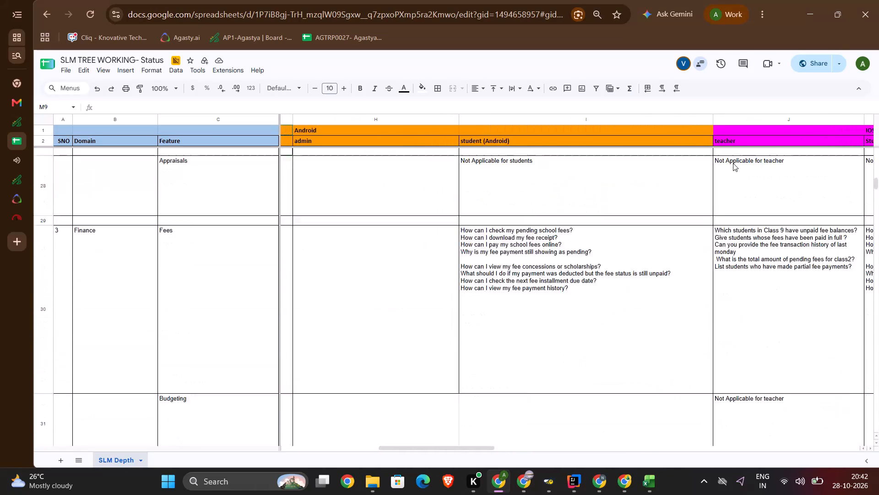
{"action": "scroll", "coordinate": [733, 163], "scroll_direction": "up", "scroll_amount": 7}
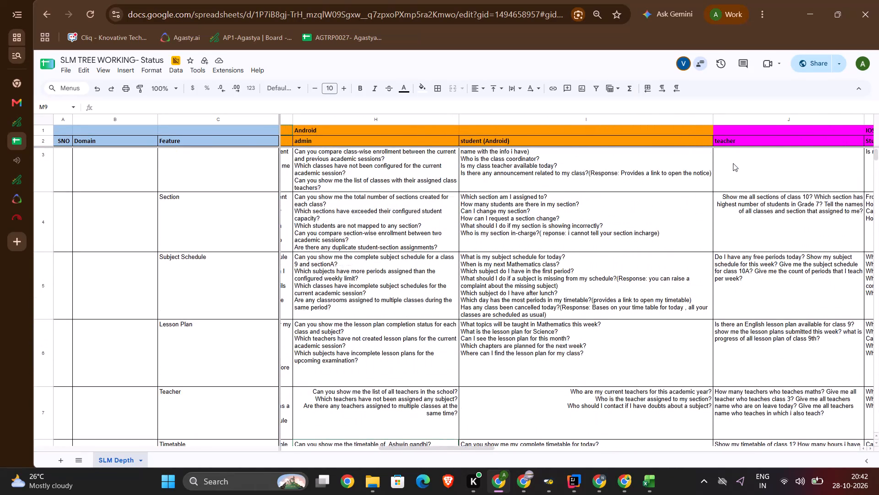
{"action": "scroll", "coordinate": [733, 163], "scroll_direction": "up", "scroll_amount": 3}
Examine the Web teacher, admin and student columns for the Academics rows, starting with Class.
{"action": "scroll", "coordinate": [733, 163], "scroll_direction": "left", "scroll_amount": 4}
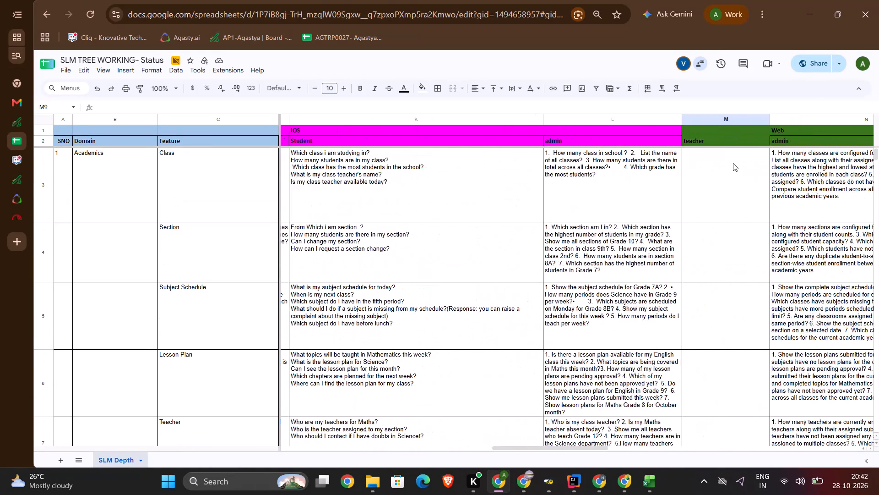
{"action": "scroll", "coordinate": [733, 163], "scroll_direction": "left", "scroll_amount": 5}
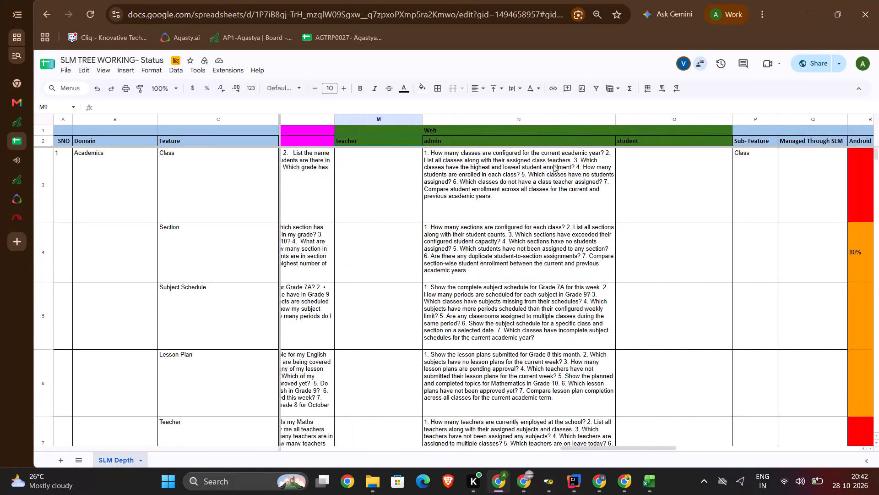
{"action": "scroll", "coordinate": [371, 213], "scroll_direction": "right", "scroll_amount": 1}
{"action": "scroll", "coordinate": [371, 213], "scroll_direction": "up", "scroll_amount": 1}
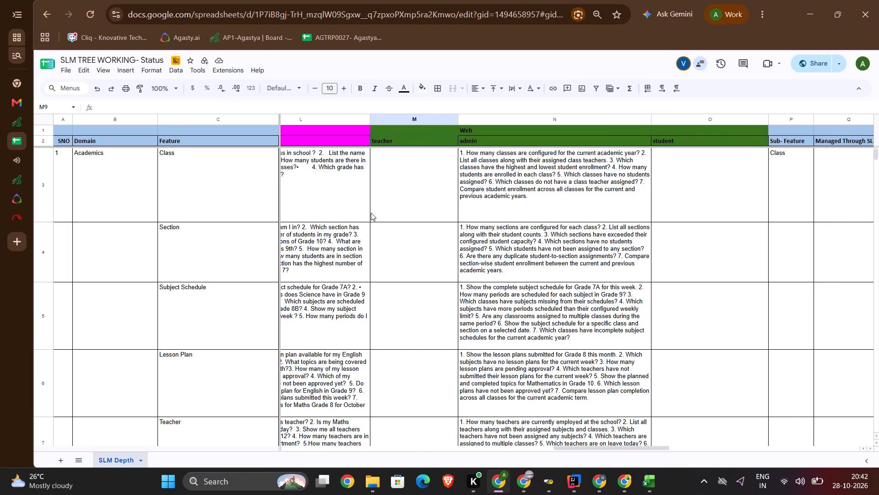
{"action": "scroll", "coordinate": [555, 180], "scroll_direction": "up", "scroll_amount": 2}
{"action": "scroll", "coordinate": [630, 192], "scroll_direction": "up", "scroll_amount": 1}
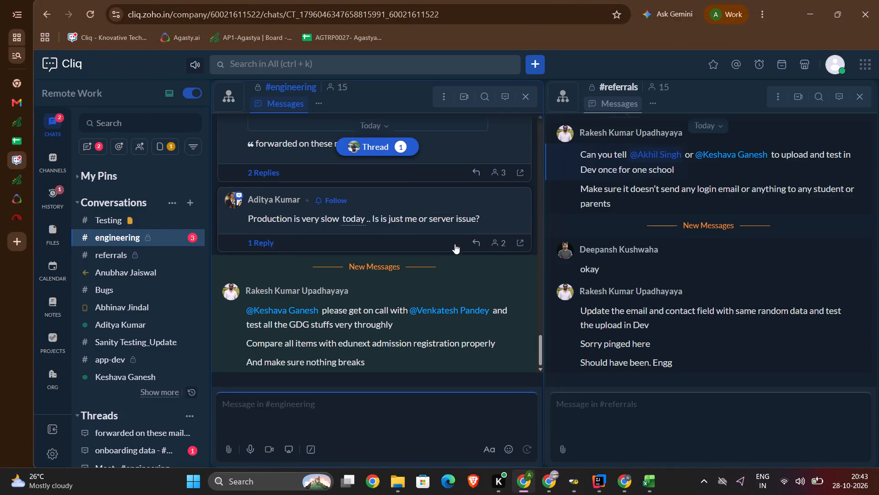
{"action": "left_click", "coordinate": [367, 151]}
{"action": "scroll", "coordinate": [329, 264], "scroll_direction": "down", "scroll_amount": 1}
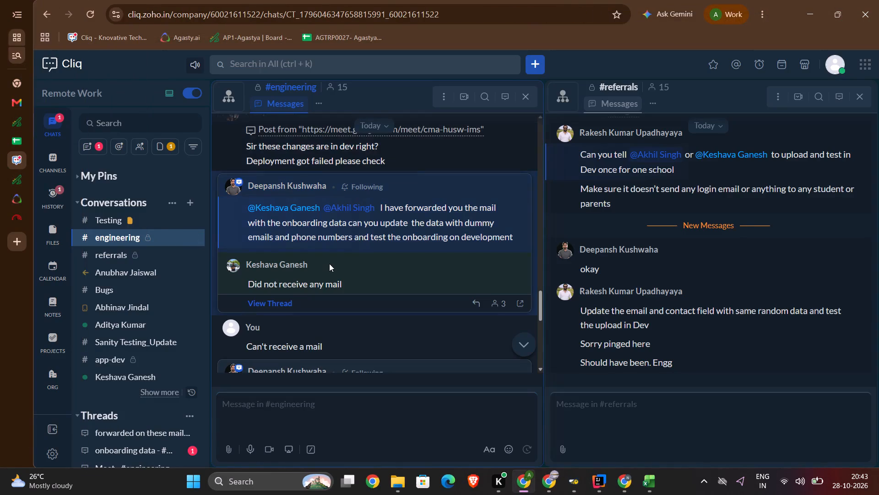
{"action": "scroll", "coordinate": [329, 264], "scroll_direction": "down", "scroll_amount": 4}
{"action": "scroll", "coordinate": [326, 308], "scroll_direction": "down", "scroll_amount": 1}
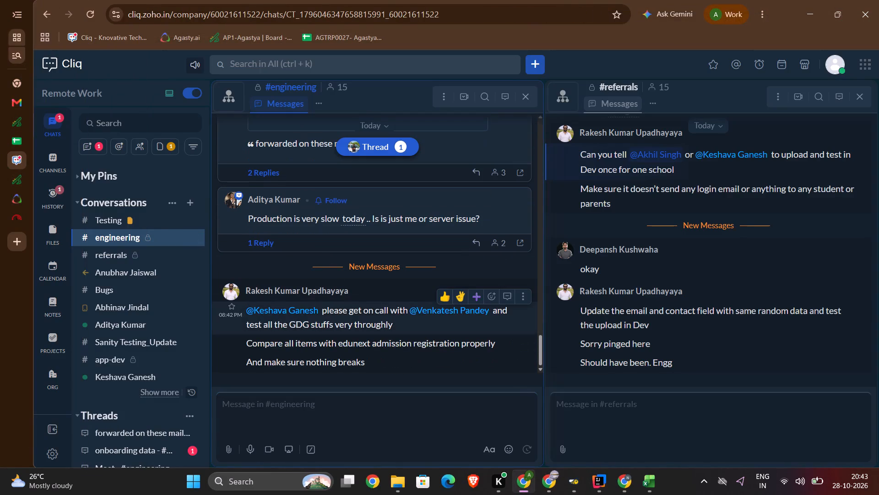
{"action": "scroll", "coordinate": [326, 308], "scroll_direction": "down", "scroll_amount": 1}
{"action": "scroll", "coordinate": [390, 418], "scroll_direction": "down", "scroll_amount": 1}
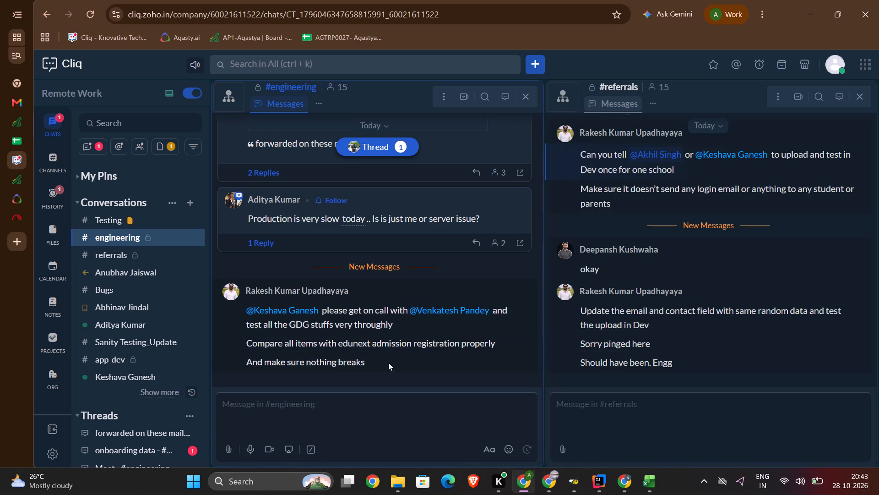
{"action": "left_click", "coordinate": [315, 395]}
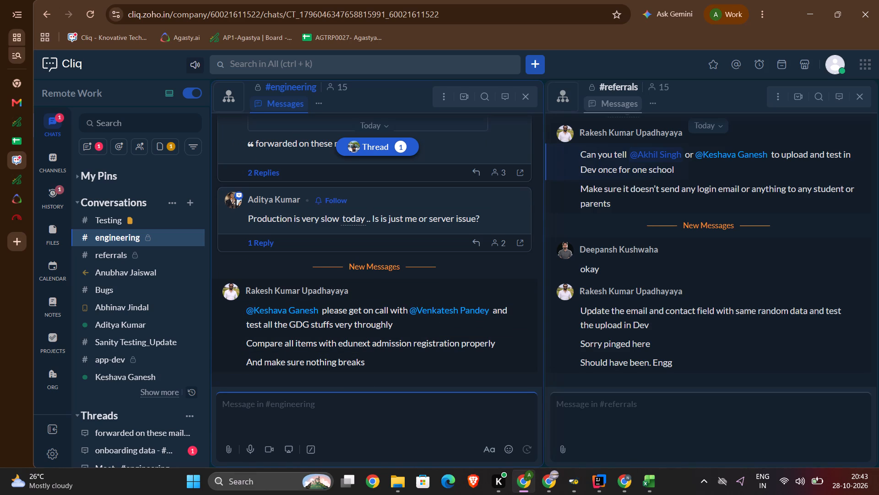
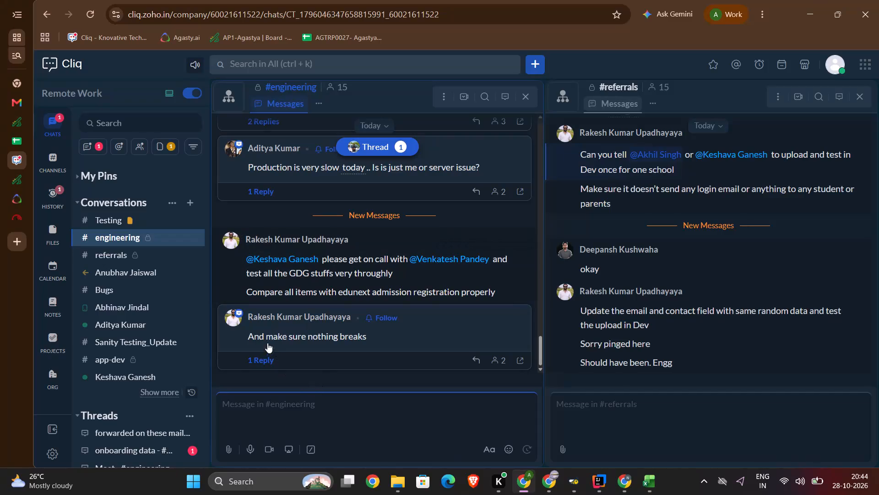
Read the reply thread under "And make sure nothing breaks" in #engineering and return to the channel.
{"action": "left_click", "coordinate": [264, 363]}
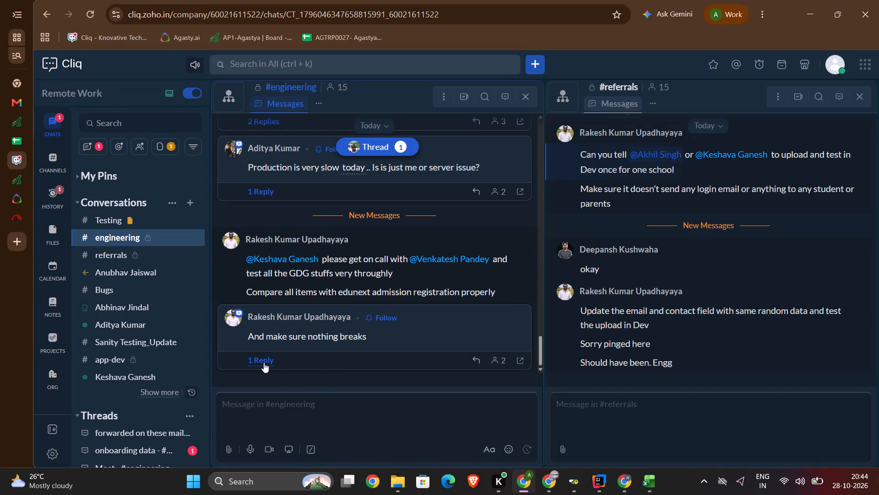
{"action": "scroll", "coordinate": [292, 284], "scroll_direction": "down", "scroll_amount": 1}
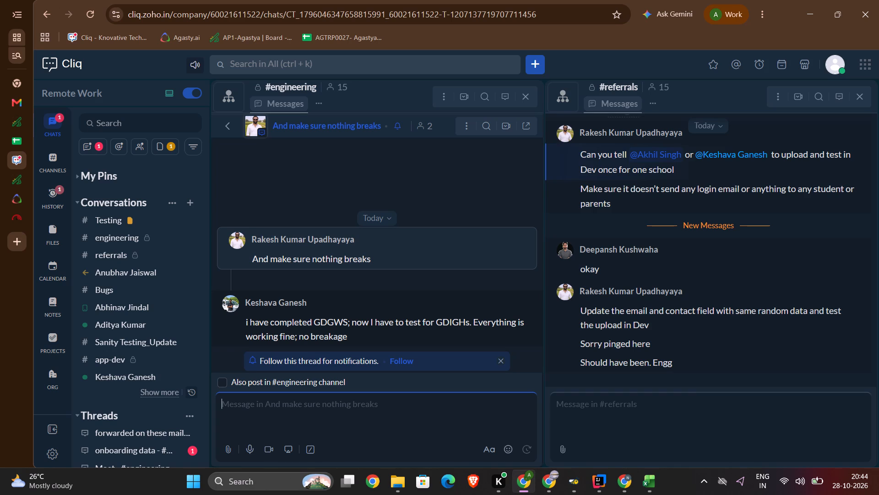
{"action": "left_click", "coordinate": [263, 200]}
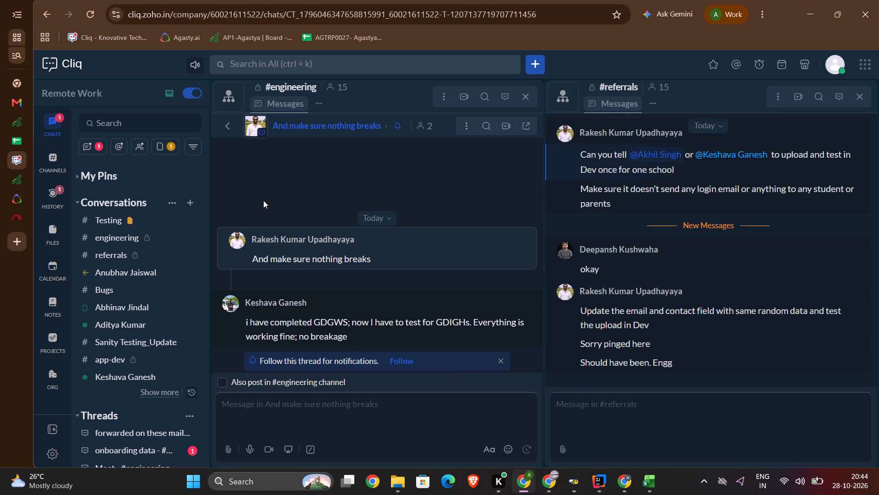
{"action": "left_click", "coordinate": [237, 125]}
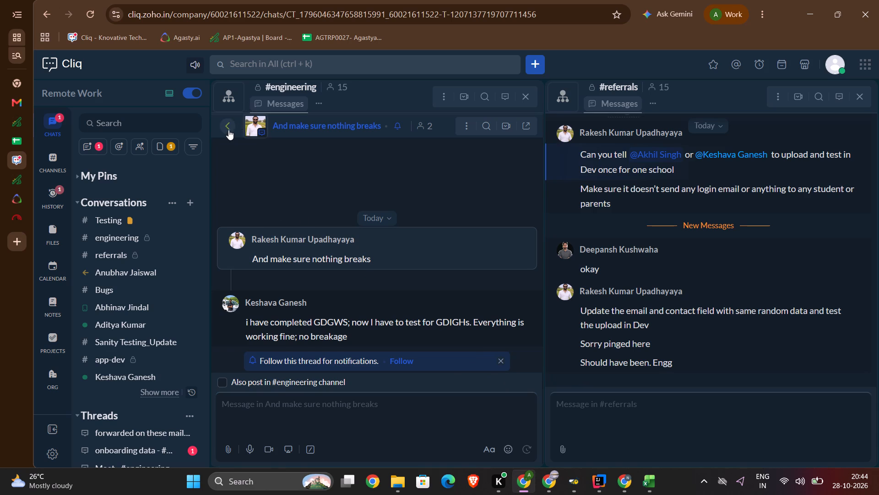
{"action": "left_click", "coordinate": [229, 129]}
Filter the chats to drafts, open the #Testing channel and delete its unsent draft message "you make the outp", including the mention.
{"action": "left_click", "coordinate": [168, 147]}
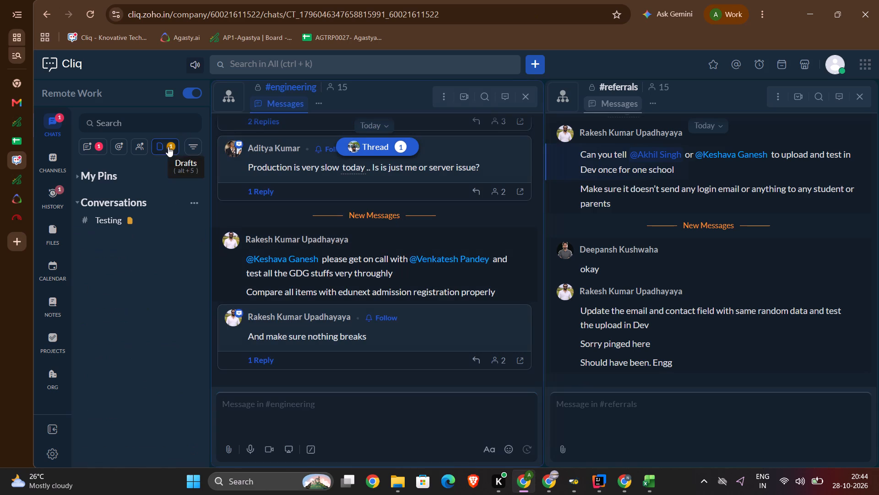
{"action": "left_click", "coordinate": [118, 220]}
{"action": "scroll", "coordinate": [317, 258], "scroll_direction": "down", "scroll_amount": 1}
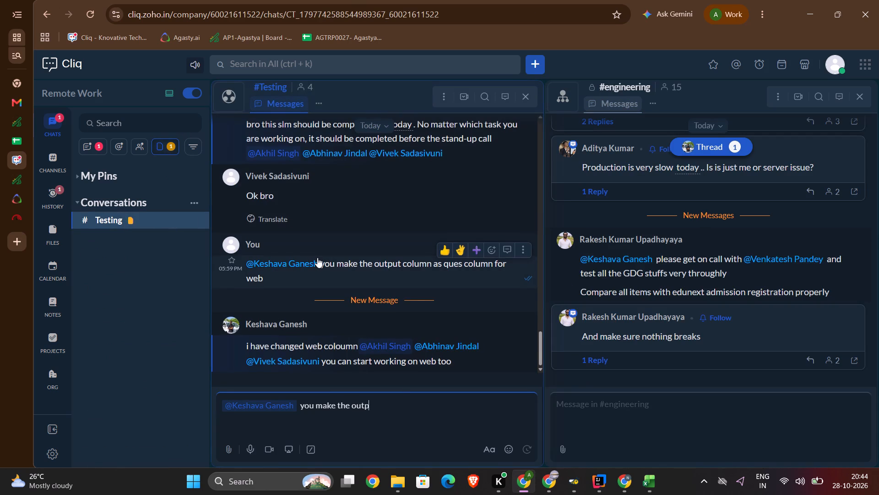
{"action": "scroll", "coordinate": [317, 258], "scroll_direction": "down", "scroll_amount": 1}
{"action": "left_click", "coordinate": [126, 220]}
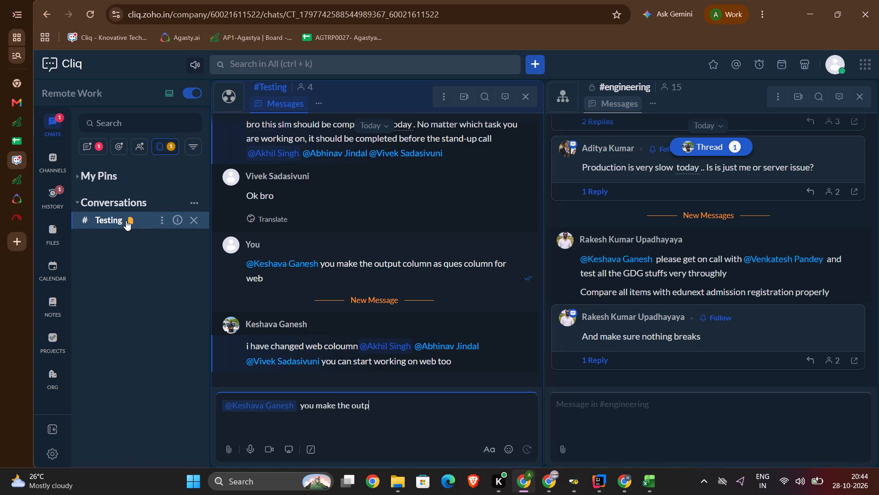
{"action": "scroll", "coordinate": [402, 275], "scroll_direction": "down", "scroll_amount": 1}
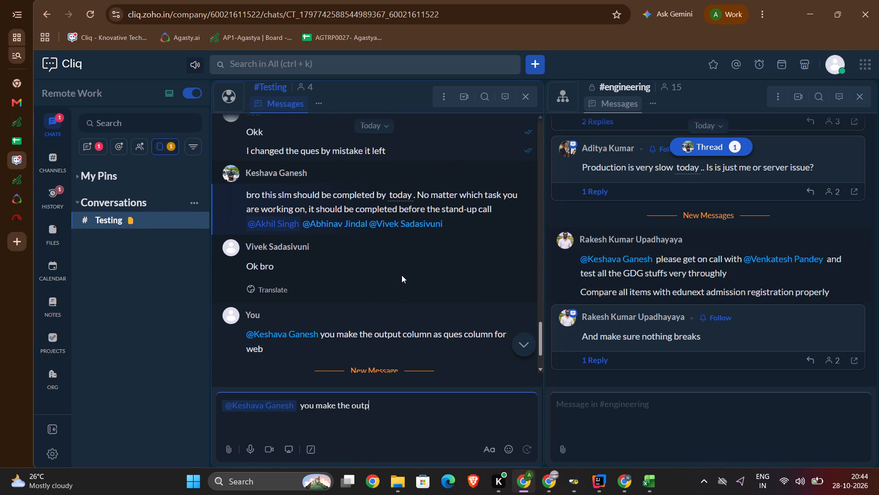
{"action": "scroll", "coordinate": [402, 275], "scroll_direction": "down", "scroll_amount": 2}
{"action": "left_click", "coordinate": [119, 217]}
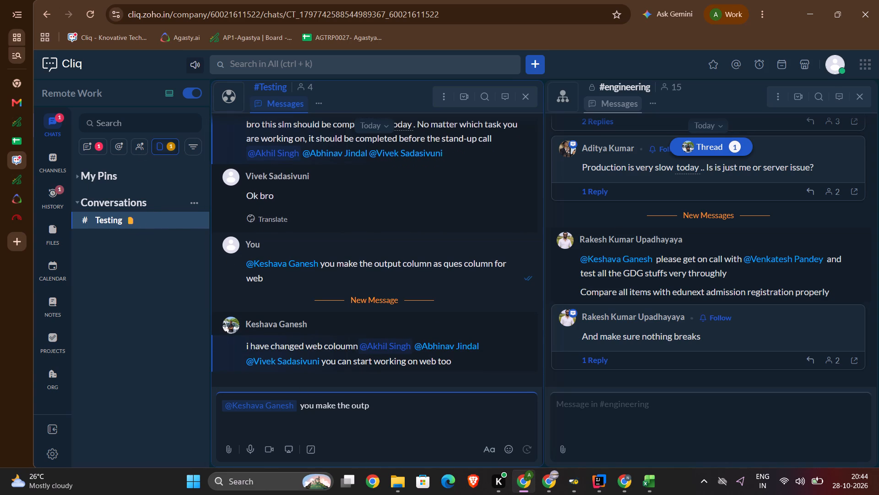
{"action": "left_click_drag", "start_coordinate": [386, 408], "coordinate": [169, 412]}
{"action": "key", "text": "BackSpace"}
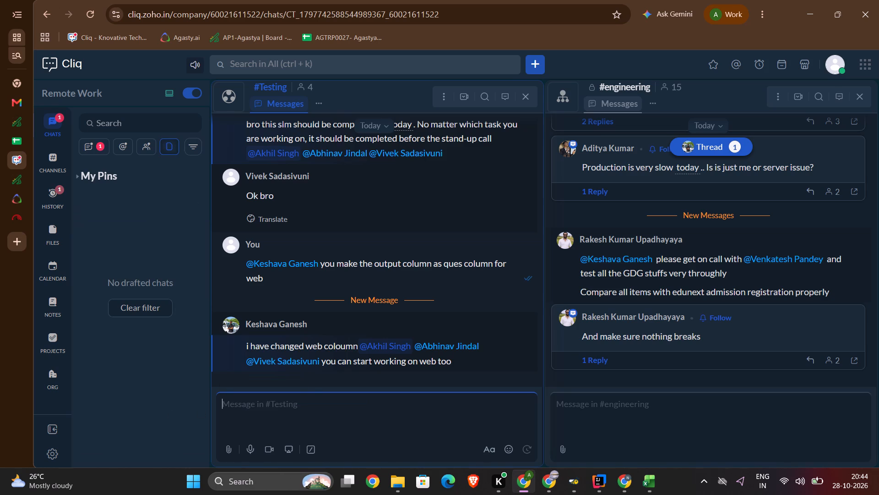
Reread the latest #Testing messages about the SLM deadline and the web column.
{"action": "scroll", "coordinate": [345, 310], "scroll_direction": "down", "scroll_amount": 1}
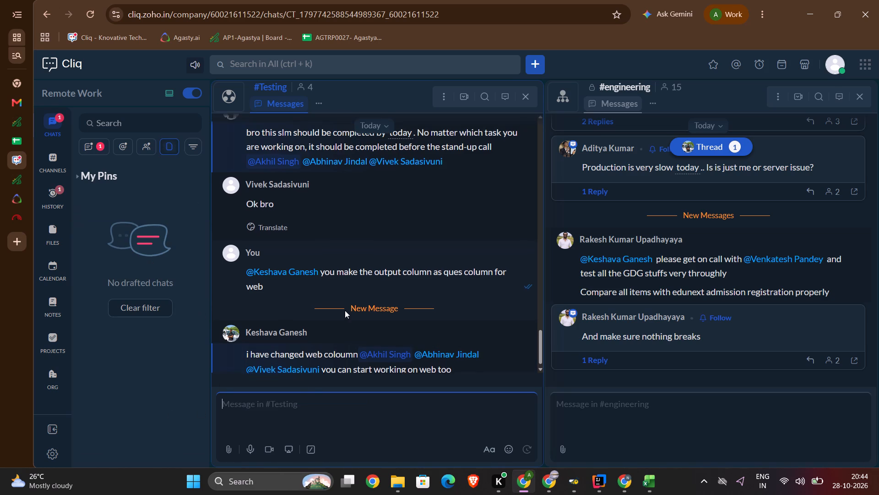
{"action": "scroll", "coordinate": [345, 310], "scroll_direction": "down", "scroll_amount": 1}
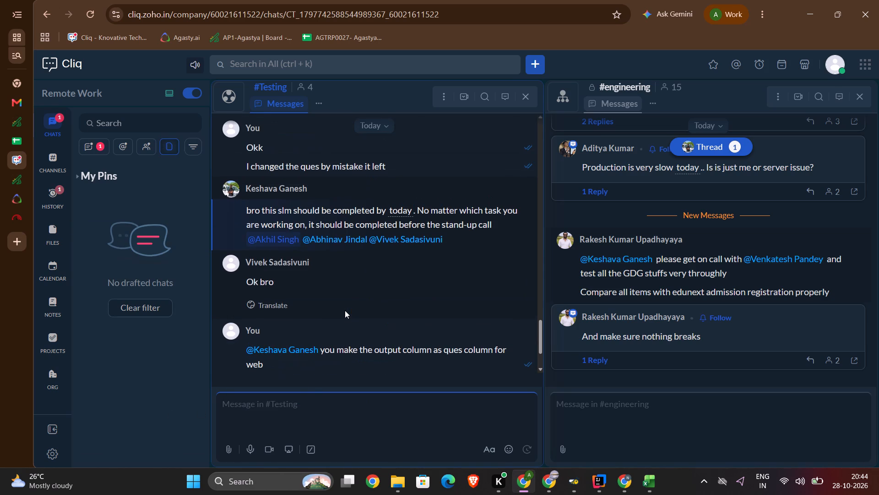
{"action": "scroll", "coordinate": [345, 310], "scroll_direction": "down", "scroll_amount": 3}
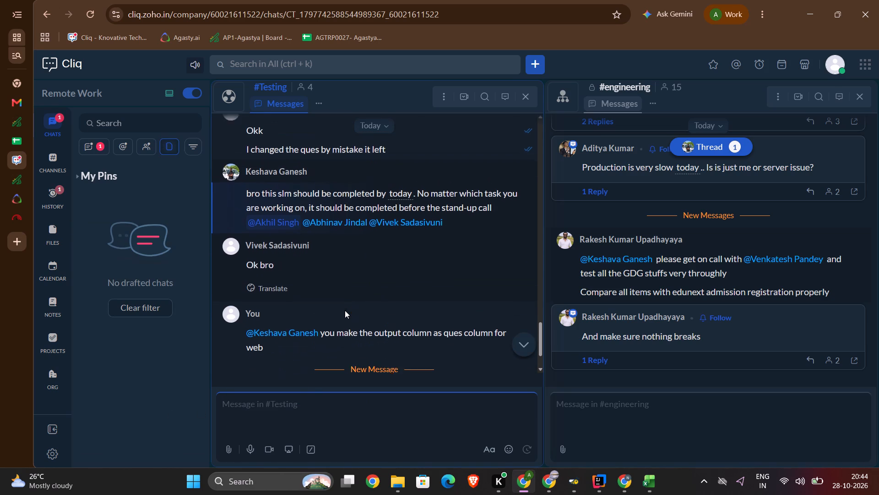
{"action": "scroll", "coordinate": [345, 310], "scroll_direction": "down", "scroll_amount": 2}
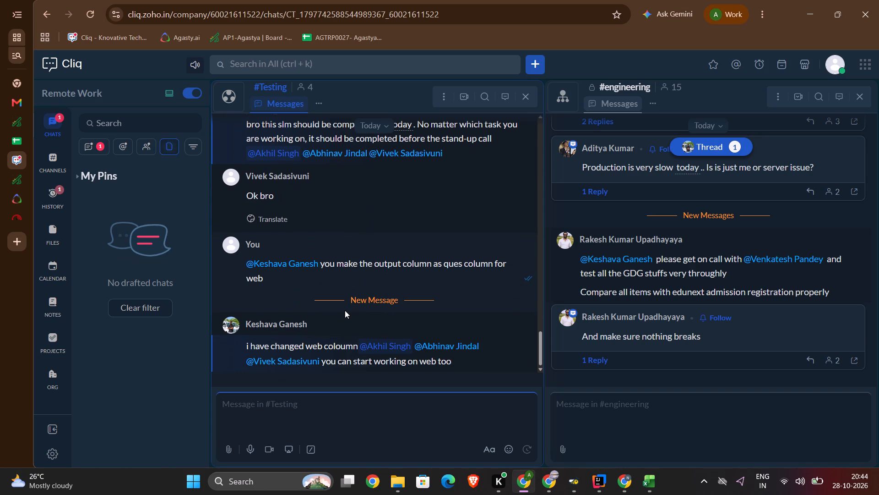
{"action": "scroll", "coordinate": [345, 310], "scroll_direction": "down", "scroll_amount": 1}
{"action": "scroll", "coordinate": [389, 328], "scroll_direction": "down", "scroll_amount": 1}
{"action": "left_click", "coordinate": [310, 420]}
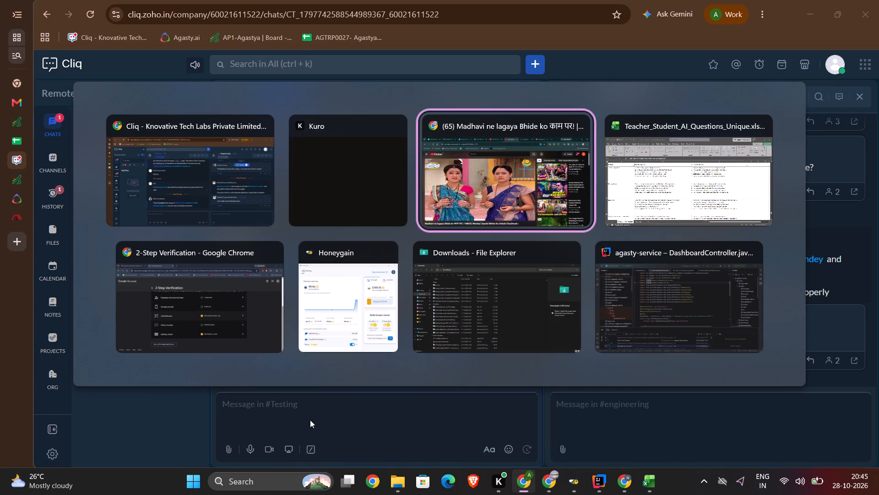
Switch to Excel's Teacher_Student_AI_Questions_Unique.xlsx workbook and view the first feature rows of Questions by Feature, starting with Class.
{"action": "scroll", "coordinate": [320, 324], "scroll_direction": "up", "scroll_amount": 1}
{"action": "left_click", "coordinate": [467, 274]}
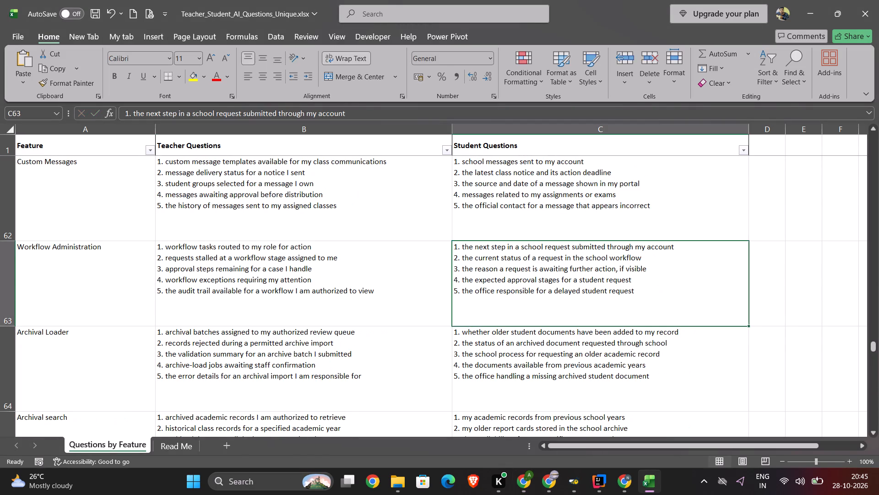
{"action": "scroll", "coordinate": [467, 274], "scroll_direction": "up", "scroll_amount": 19}
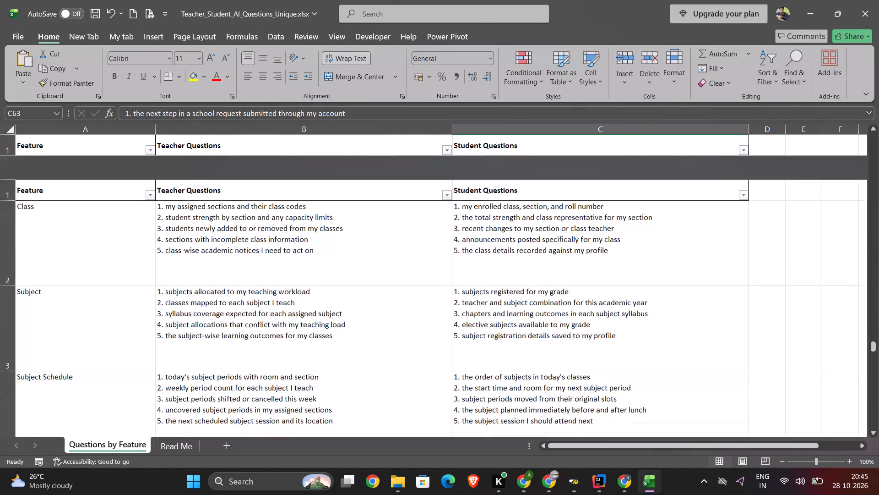
{"action": "scroll", "coordinate": [467, 274], "scroll_direction": "up", "scroll_amount": 3}
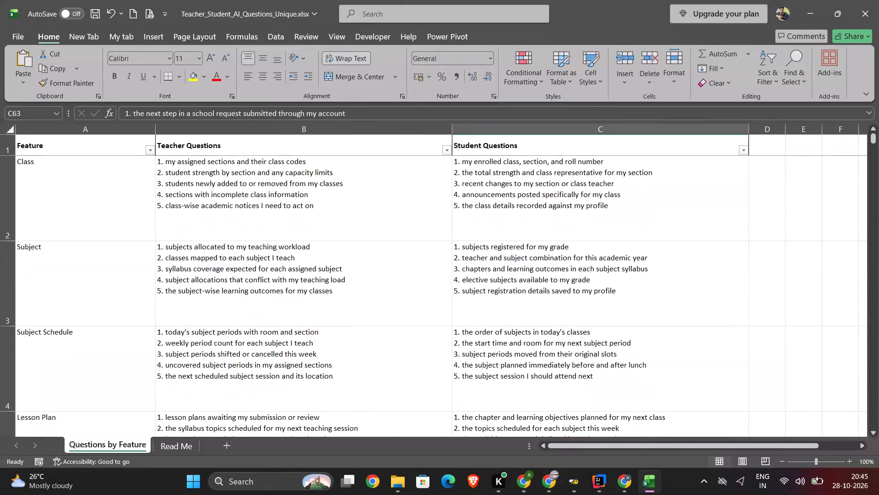
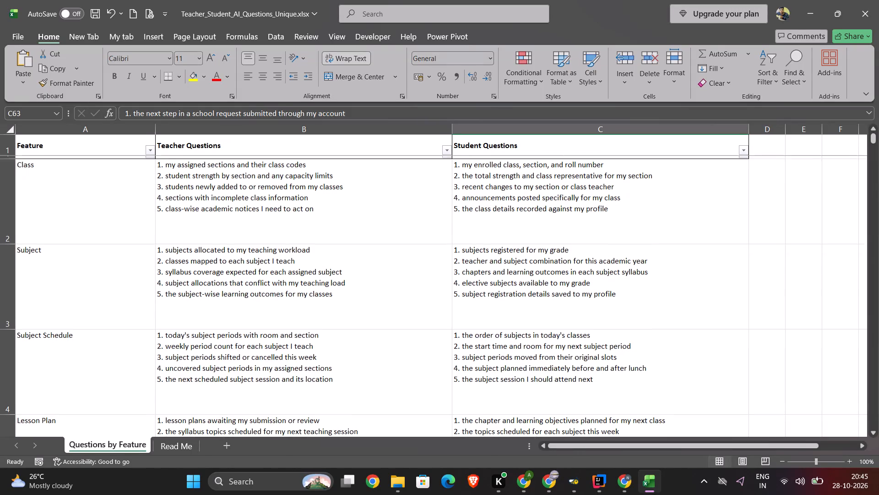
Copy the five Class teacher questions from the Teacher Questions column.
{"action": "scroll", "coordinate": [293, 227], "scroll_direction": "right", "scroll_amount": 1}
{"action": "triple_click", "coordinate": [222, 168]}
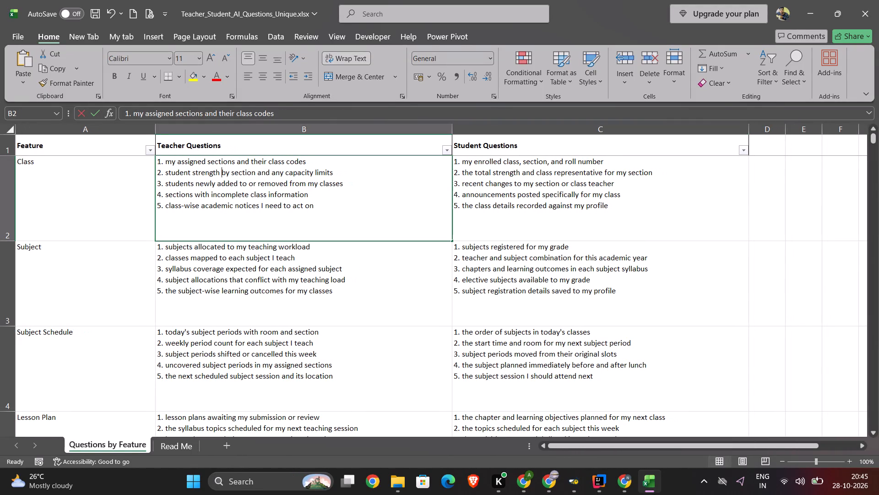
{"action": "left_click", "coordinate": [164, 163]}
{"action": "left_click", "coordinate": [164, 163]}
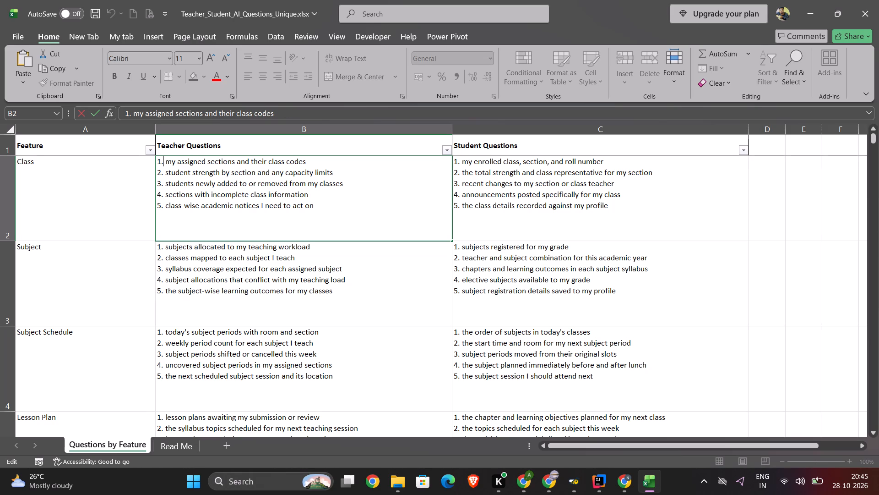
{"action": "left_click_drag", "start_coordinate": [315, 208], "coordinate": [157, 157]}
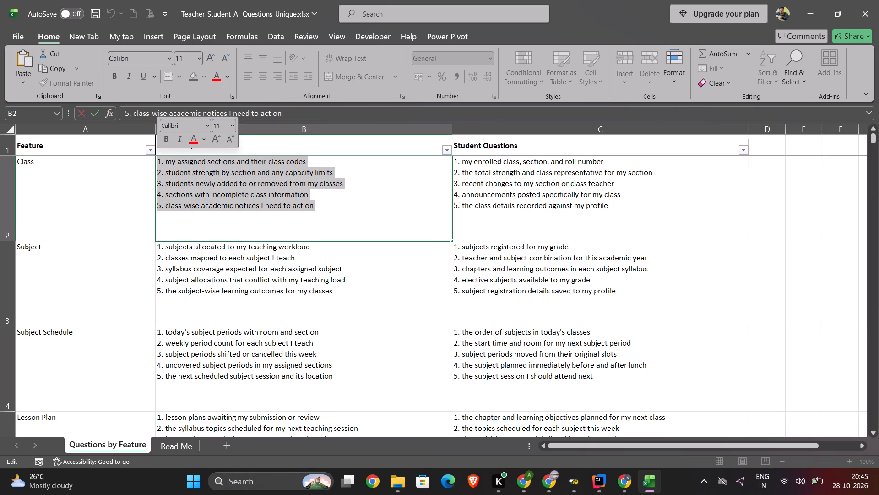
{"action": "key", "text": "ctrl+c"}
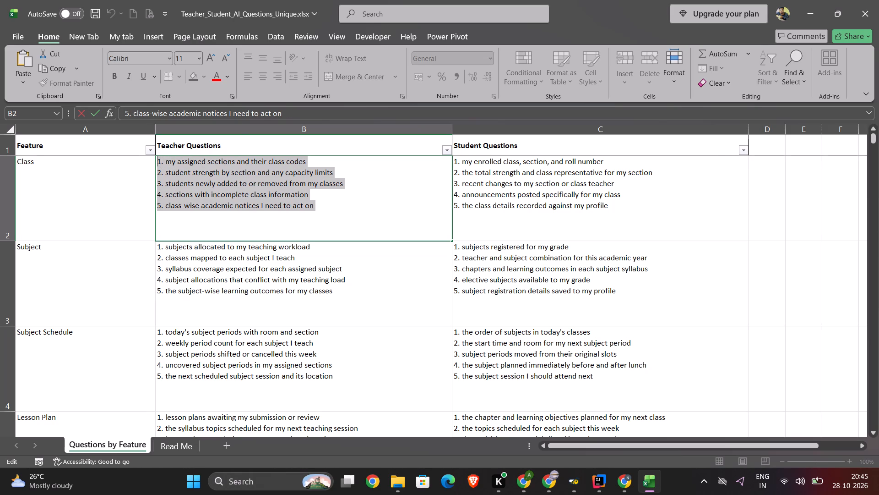
Copy the five Class student questions and paste them into the Class row's Web student cell in SLM TREE WORKING- Status.
{"action": "left_click", "coordinate": [508, 199]}
{"action": "double_click", "coordinate": [619, 208]}
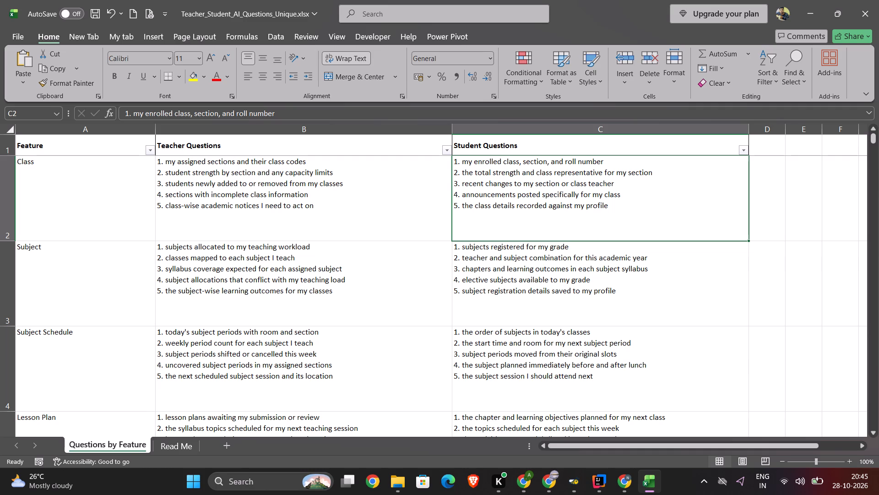
{"action": "triple_click", "coordinate": [592, 201]}
{"action": "left_click_drag", "start_coordinate": [608, 203], "coordinate": [452, 159]}
{"action": "key", "text": "ctrl+c"}
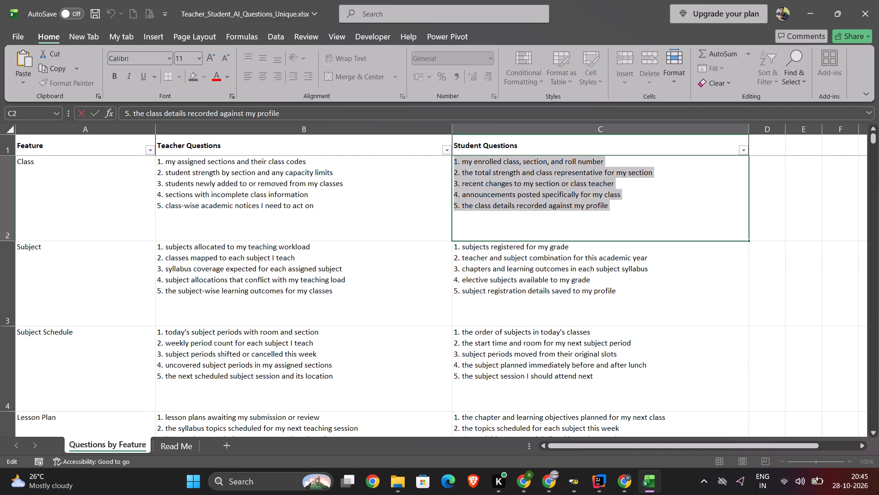
{"action": "key", "text": "alt+Tab"}
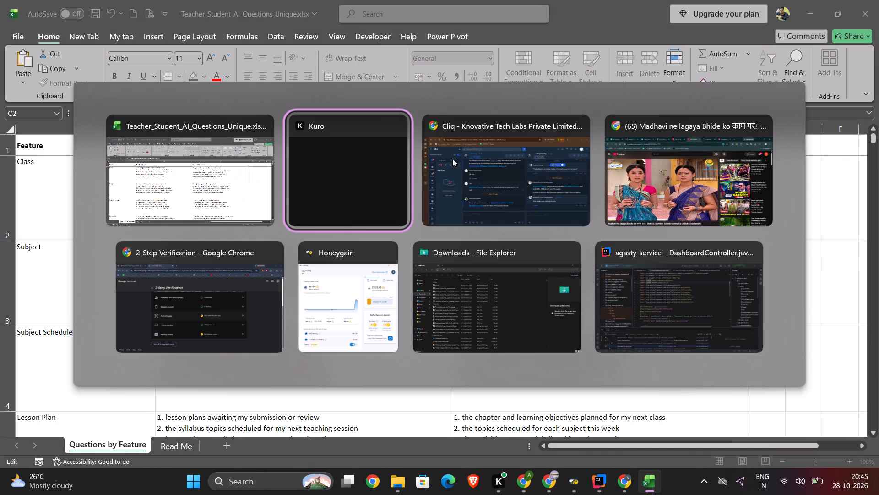
{"action": "key", "text": "alt+Tab"}
{"action": "key", "text": "alt+Tab"}
{"action": "key", "text": "alt+Tab"}
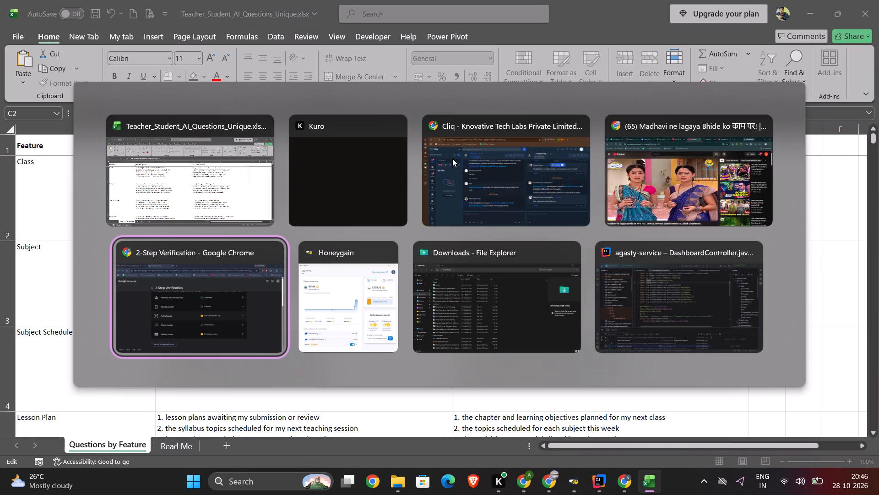
{"action": "key", "text": "alt+Tab"}
{"action": "key", "text": "alt+Tab"}
{"action": "key", "text": "alt+Tab"}
{"action": "key", "text": "alt+Tab"}
{"action": "key", "text": "alt+Tab"}
{"action": "key", "text": "alt+Tab"}
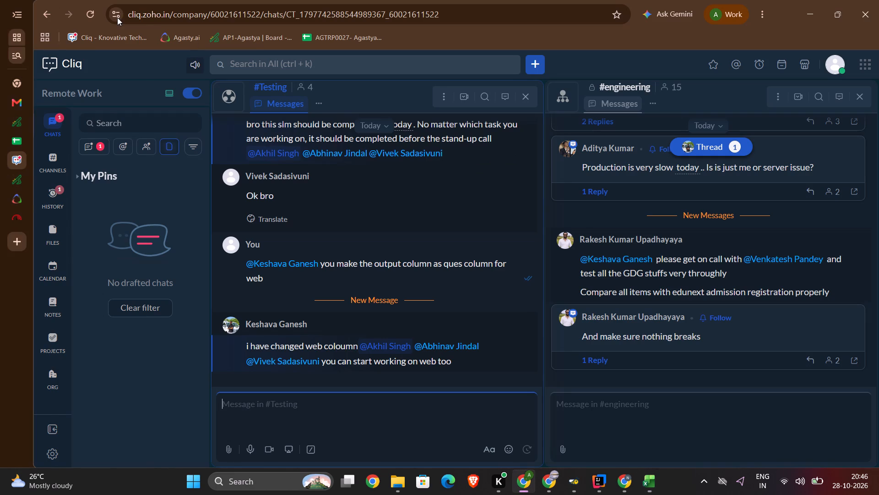
{"action": "left_click", "coordinate": [10, 124]}
{"action": "left_click", "coordinate": [46, 143]}
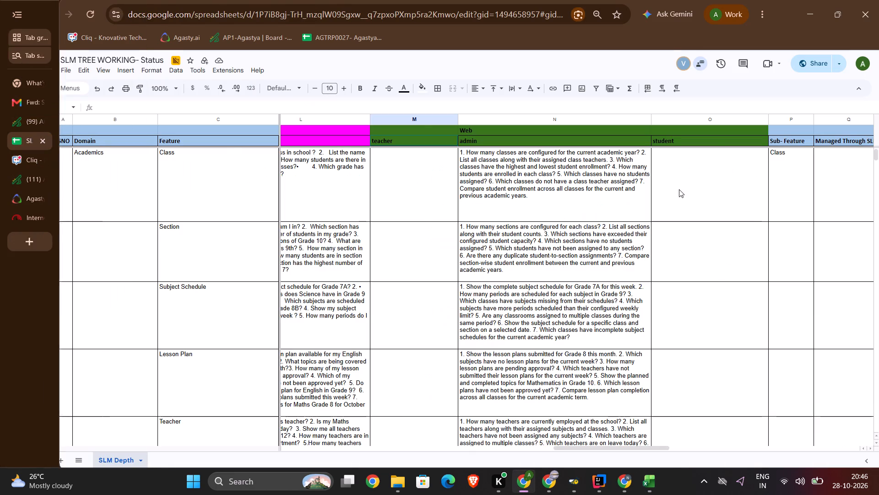
{"action": "scroll", "coordinate": [683, 180], "scroll_direction": "left", "scroll_amount": 1}
{"action": "key", "text": "alt+Tab"}
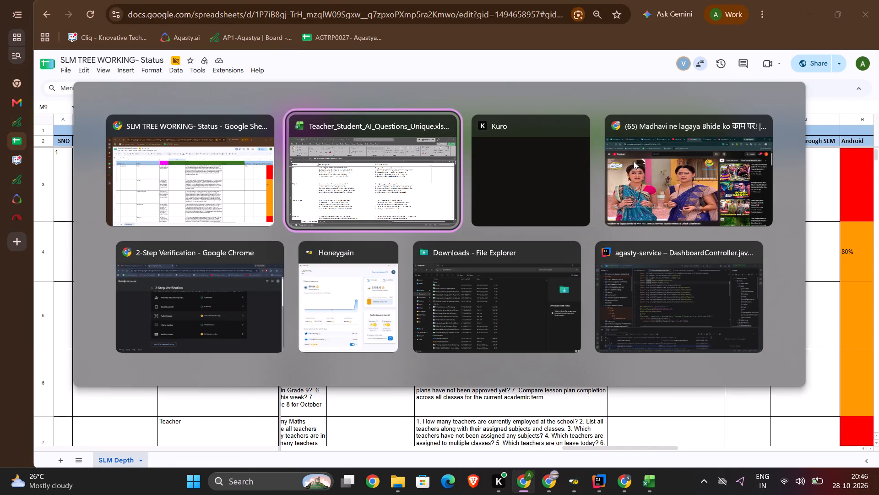
{"action": "key", "text": "alt+Tab"}
{"action": "triple_click", "coordinate": [623, 153]}
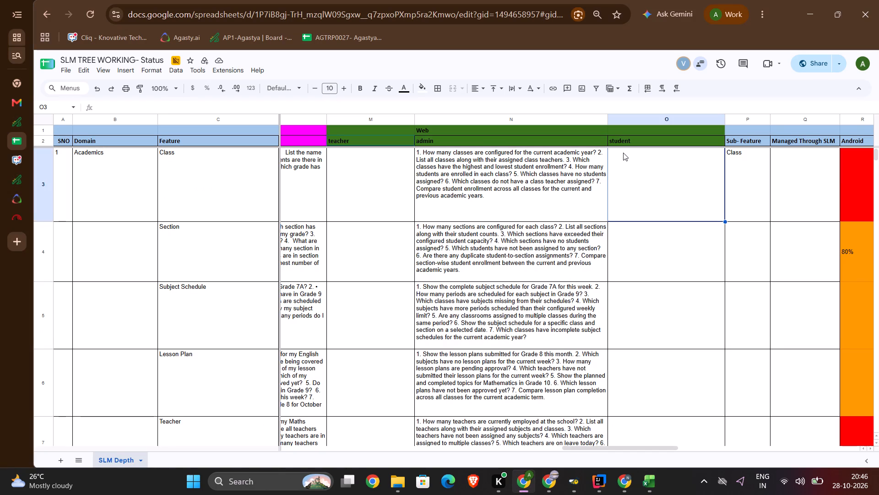
{"action": "key", "text": "ctrl+v"}
Copy the Subject student questions from the Excel workbook into the Section row's Web student cell in the status sheet.
{"action": "key", "text": "alt+Tab"}
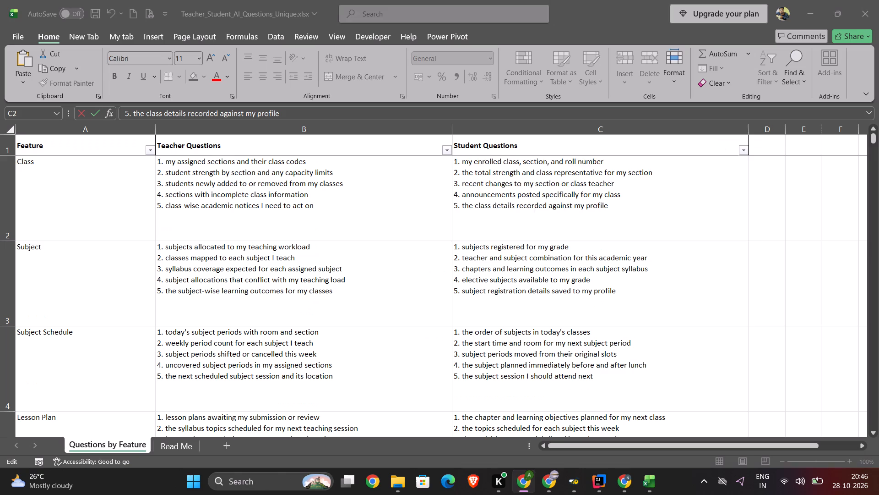
{"action": "triple_click", "coordinate": [590, 246]}
{"action": "key", "text": "ctrl+a"}
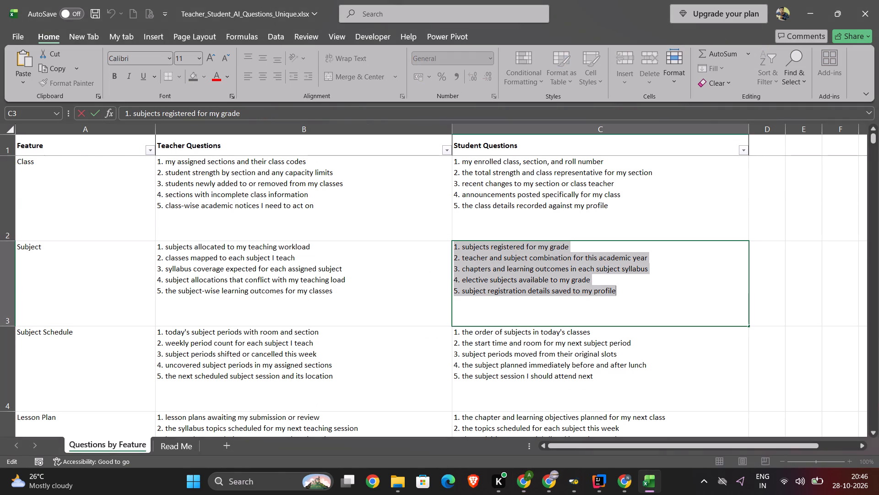
{"action": "key", "text": "ctrl+c"}
{"action": "key", "text": "alt+Tab"}
{"action": "triple_click", "coordinate": [624, 239]}
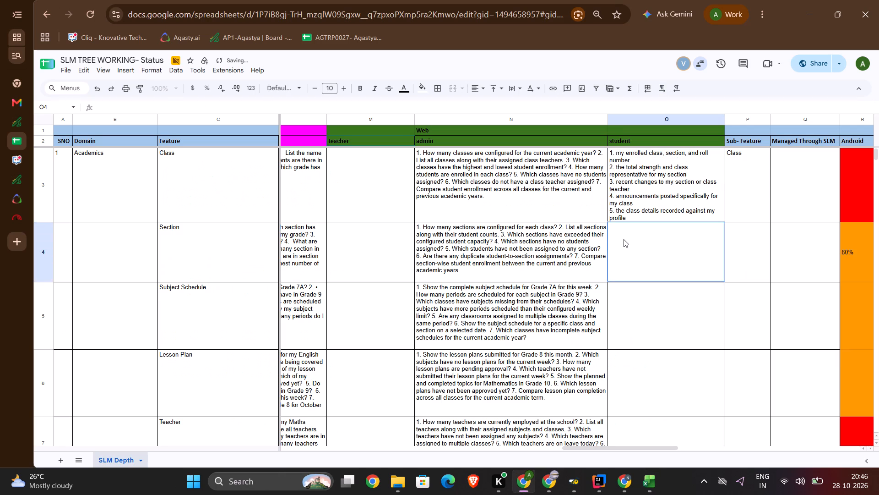
{"action": "left_click", "coordinate": [635, 224]}
{"action": "key", "text": "ctrl+v"}
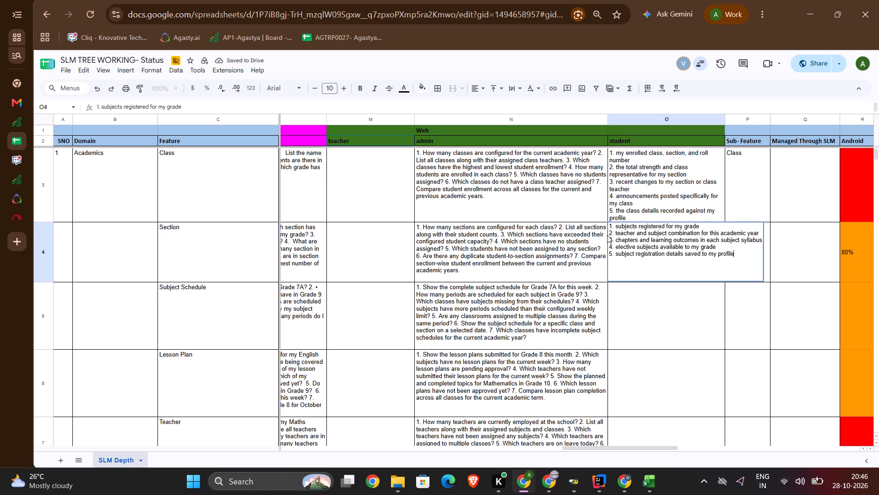
{"action": "left_click", "coordinate": [623, 283]}
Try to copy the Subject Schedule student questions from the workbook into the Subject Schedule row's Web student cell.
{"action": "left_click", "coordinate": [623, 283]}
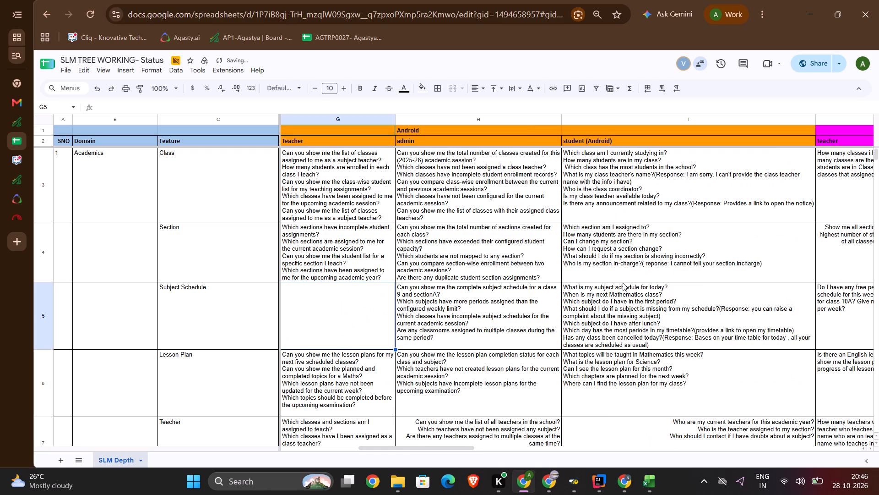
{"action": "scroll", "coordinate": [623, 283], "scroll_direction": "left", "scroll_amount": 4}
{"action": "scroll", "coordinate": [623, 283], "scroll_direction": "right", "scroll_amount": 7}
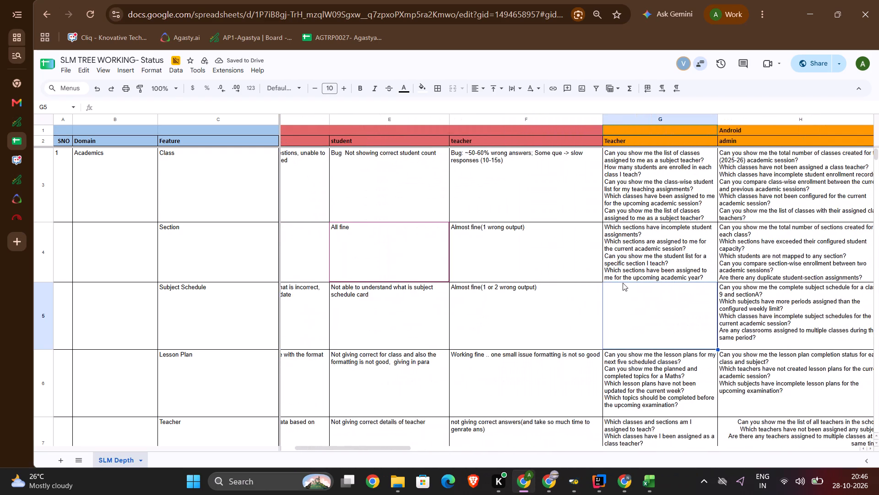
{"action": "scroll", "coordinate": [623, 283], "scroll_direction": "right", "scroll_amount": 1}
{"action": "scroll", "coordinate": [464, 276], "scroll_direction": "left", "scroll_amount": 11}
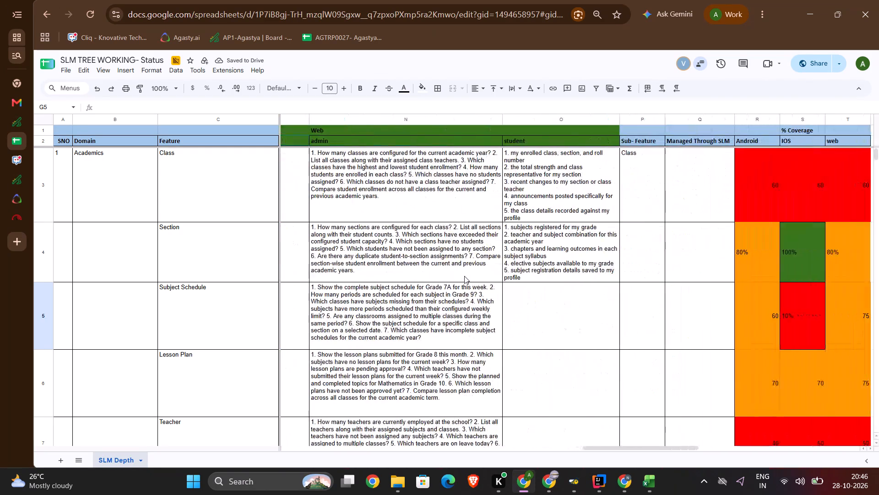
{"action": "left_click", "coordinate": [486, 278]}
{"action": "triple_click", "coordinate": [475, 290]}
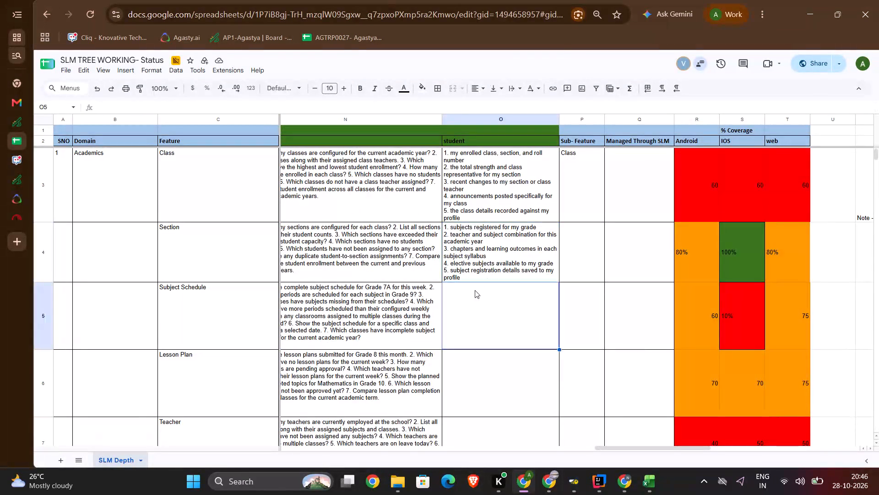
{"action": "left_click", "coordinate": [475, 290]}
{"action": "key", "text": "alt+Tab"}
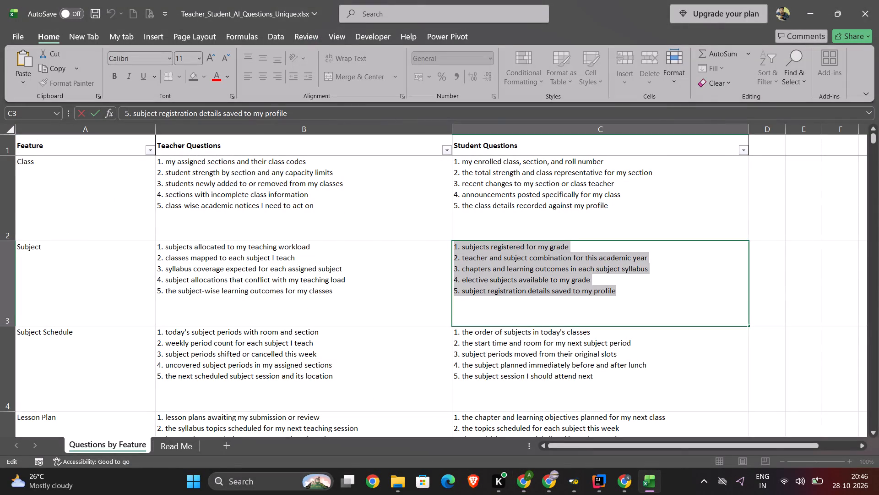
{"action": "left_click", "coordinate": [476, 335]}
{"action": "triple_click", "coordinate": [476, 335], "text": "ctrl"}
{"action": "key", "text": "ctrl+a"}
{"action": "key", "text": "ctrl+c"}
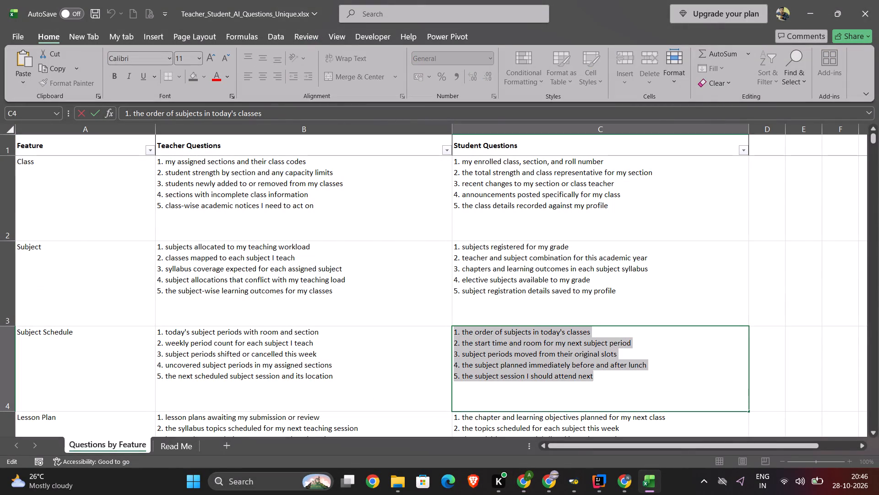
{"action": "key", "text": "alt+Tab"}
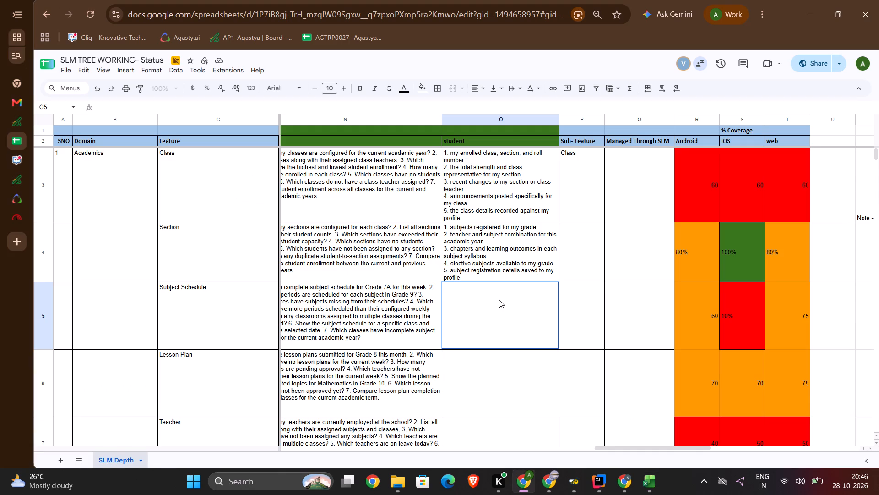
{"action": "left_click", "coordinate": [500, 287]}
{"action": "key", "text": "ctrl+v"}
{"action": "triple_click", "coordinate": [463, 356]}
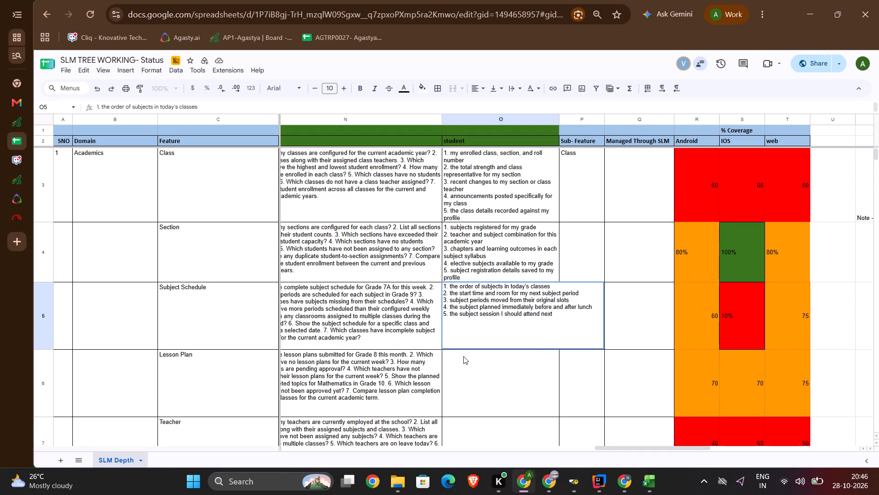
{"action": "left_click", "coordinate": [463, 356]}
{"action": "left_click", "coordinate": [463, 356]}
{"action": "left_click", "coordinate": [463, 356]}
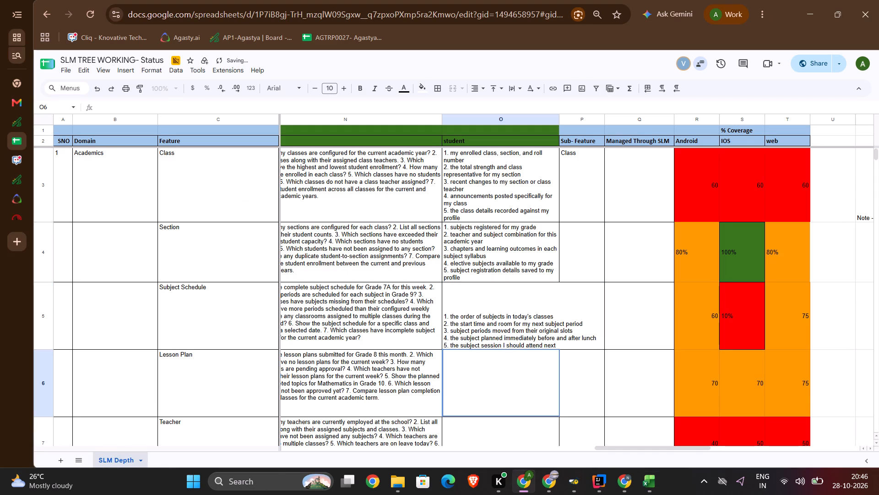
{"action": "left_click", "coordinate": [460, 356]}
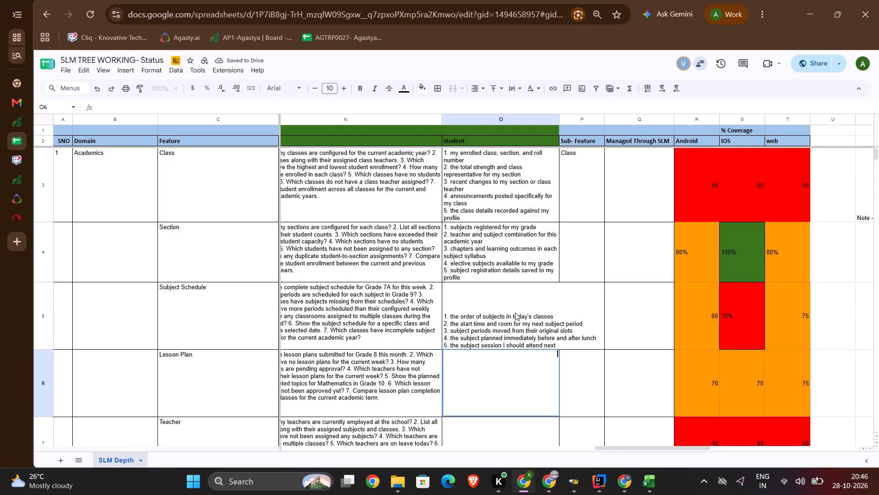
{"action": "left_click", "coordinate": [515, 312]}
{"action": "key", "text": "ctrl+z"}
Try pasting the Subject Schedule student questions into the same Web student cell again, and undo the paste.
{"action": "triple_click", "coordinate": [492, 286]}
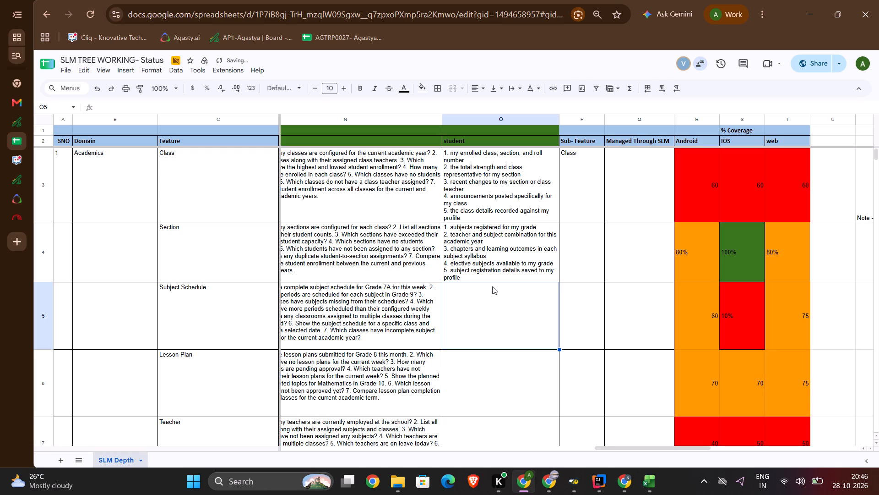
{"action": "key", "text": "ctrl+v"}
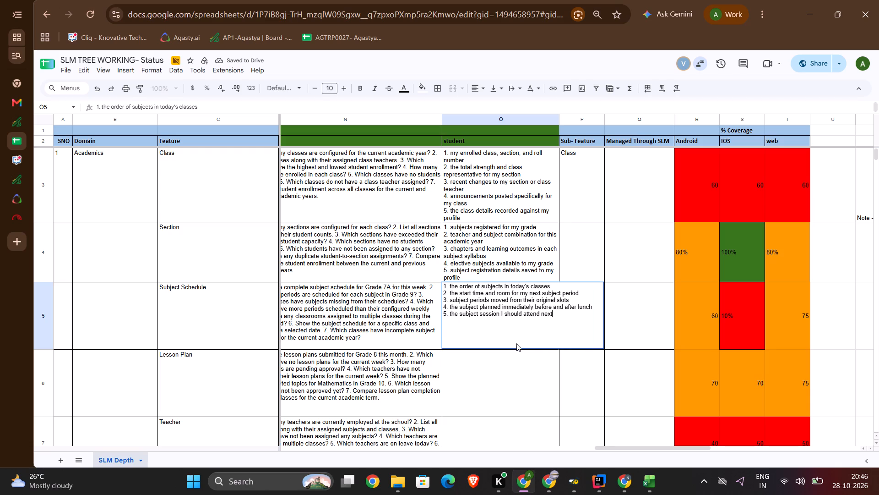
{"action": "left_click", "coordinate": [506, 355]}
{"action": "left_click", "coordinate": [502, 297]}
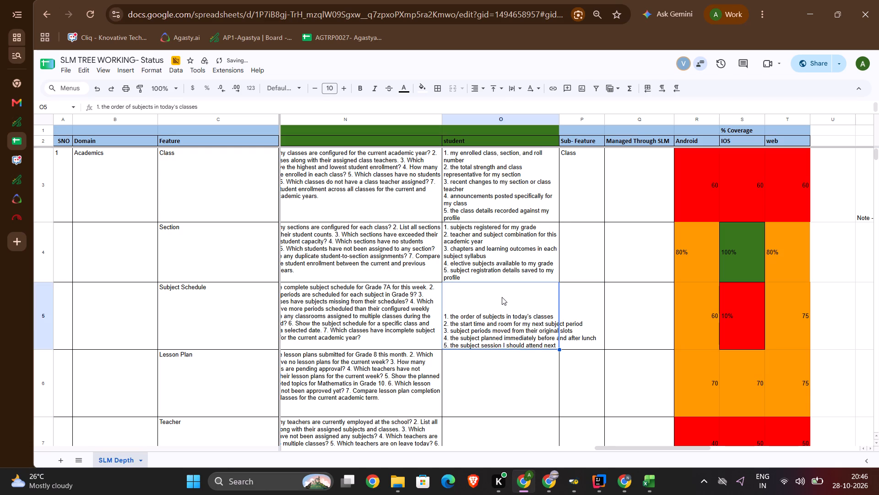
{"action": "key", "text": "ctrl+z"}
Copy the five Subject Schedule student questions from the Excel workbook and paste them into the Subject Schedule row's Web student cell.
{"action": "left_click", "coordinate": [490, 283]}
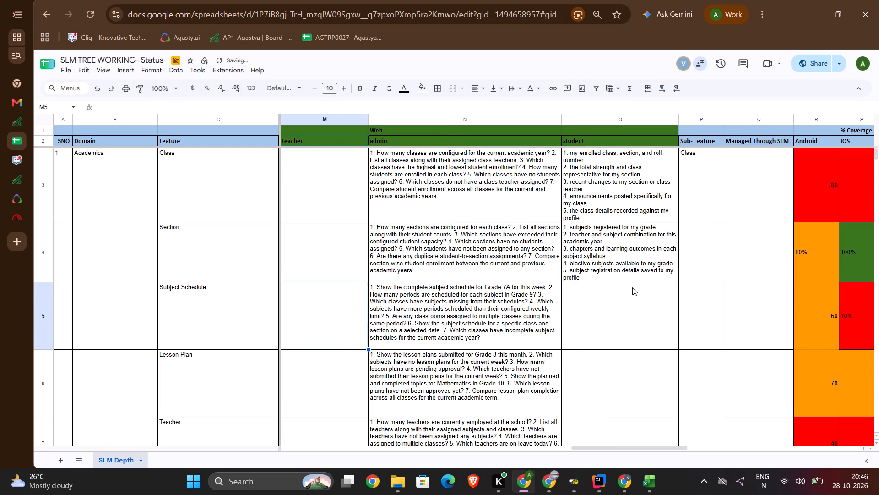
{"action": "left_click", "coordinate": [639, 291]}
{"action": "double_click", "coordinate": [583, 284]}
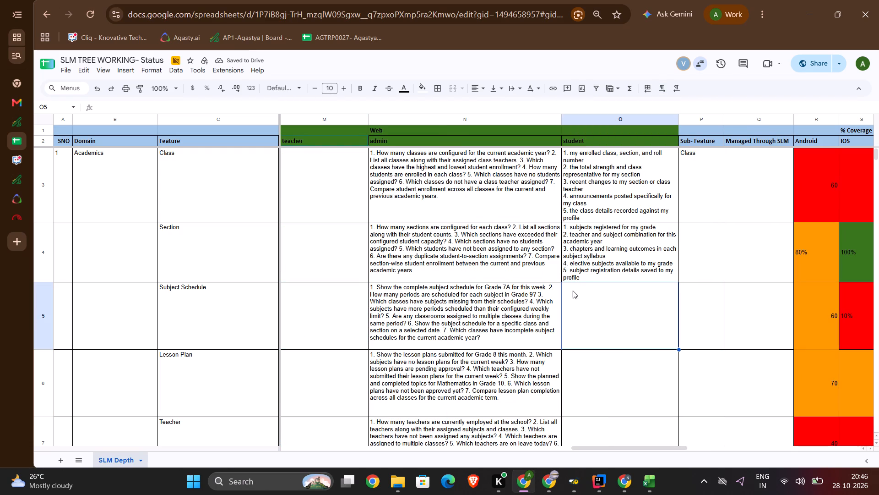
{"action": "triple_click", "coordinate": [573, 291]}
{"action": "key", "text": "alt+Tab"}
{"action": "left_click", "coordinate": [494, 341]}
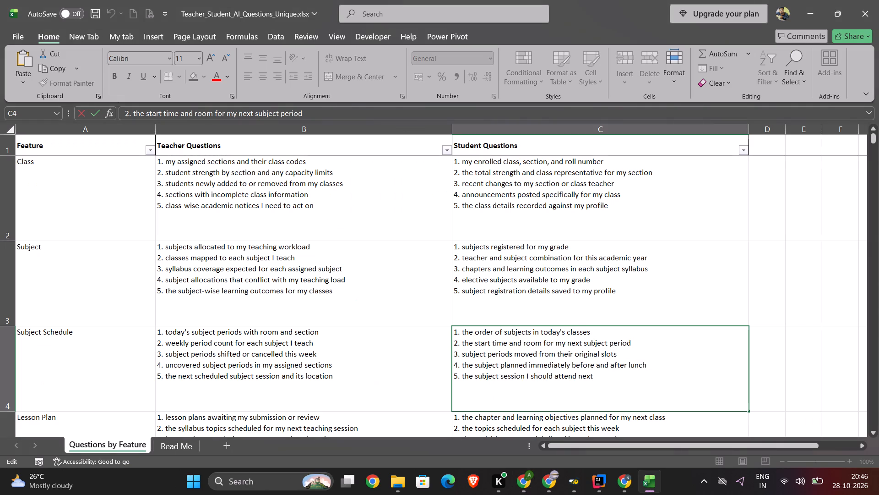
{"action": "left_click_drag", "start_coordinate": [600, 375], "coordinate": [459, 331]}
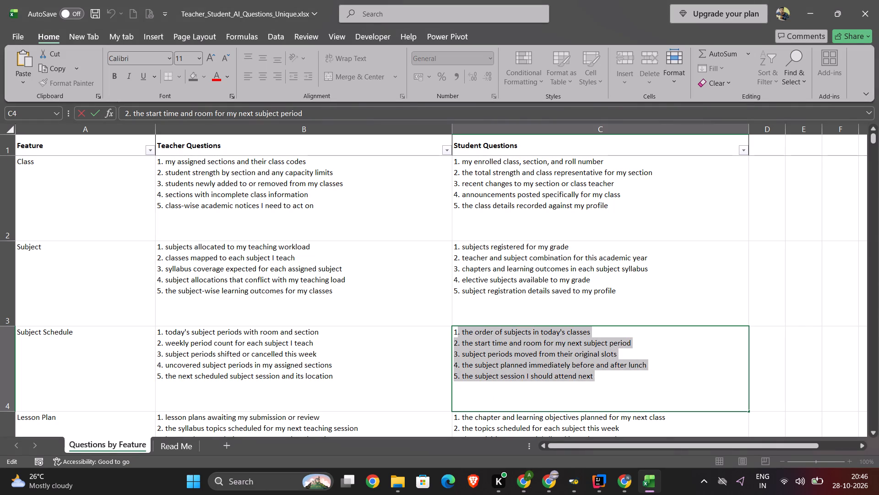
{"action": "left_click_drag", "start_coordinate": [459, 331], "coordinate": [454, 331]}
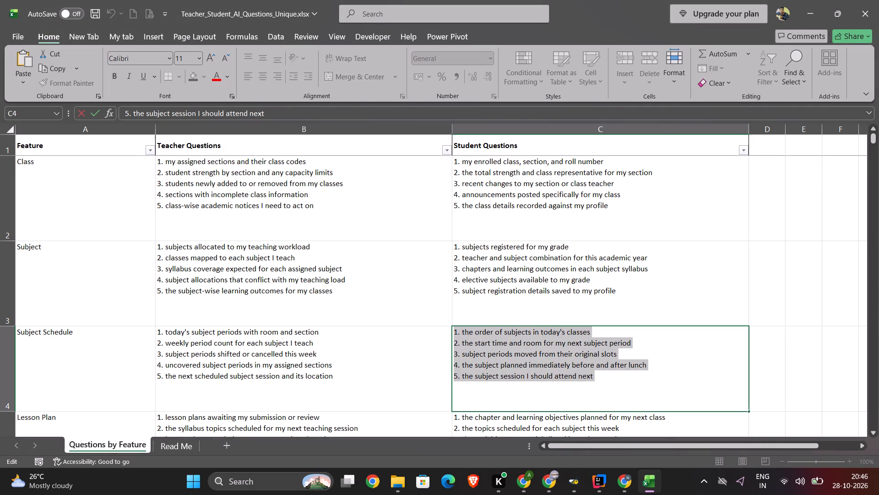
{"action": "left_click_drag", "start_coordinate": [454, 331], "coordinate": [454, 330]}
{"action": "key", "text": "ctrl+c"}
{"action": "key", "text": "alt+Tab"}
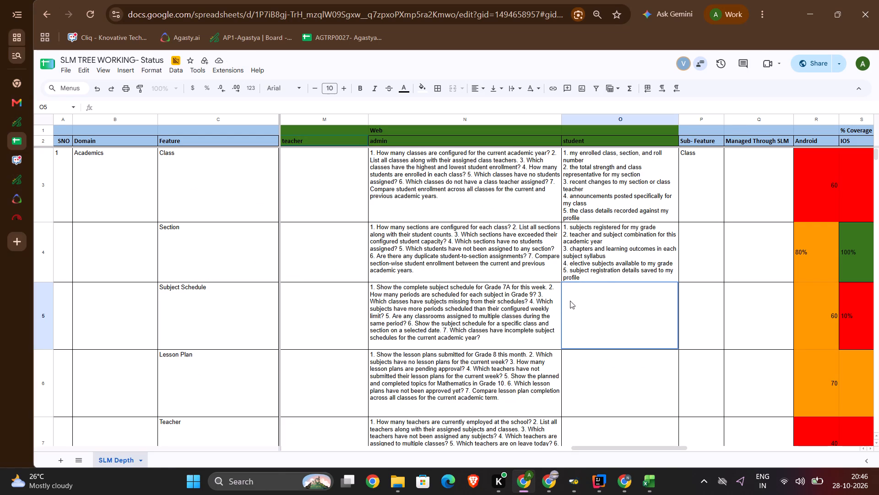
{"action": "key", "text": "ctrl+v"}
{"action": "left_click", "coordinate": [579, 384]}
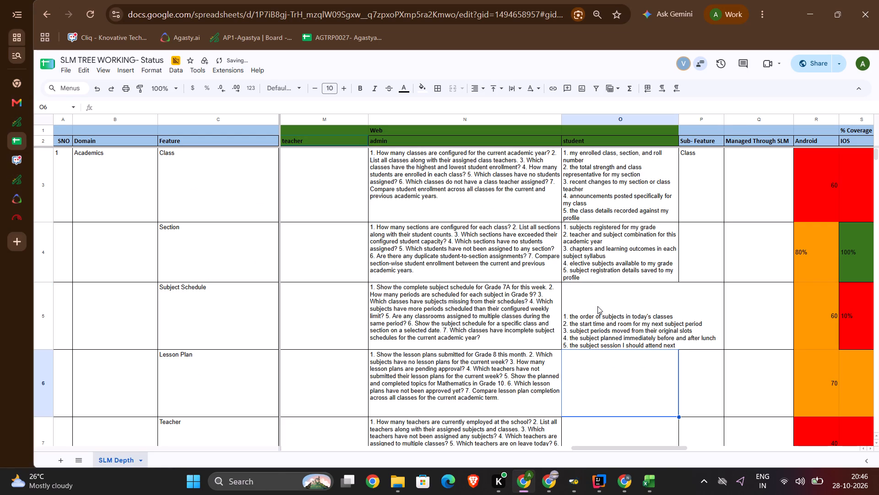
Select all the question text in the Subject Schedule row's Web student cell and left-align it.
{"action": "left_click", "coordinate": [597, 306]}
{"action": "key", "text": "ctrl+a"}
{"action": "triple_click", "coordinate": [621, 335]}
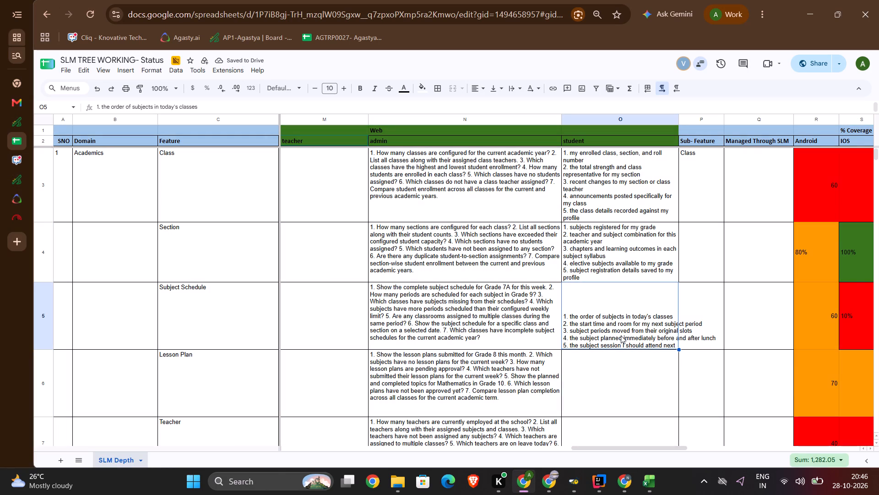
{"action": "double_click", "coordinate": [621, 335]}
{"action": "key", "text": "ctrl+a"}
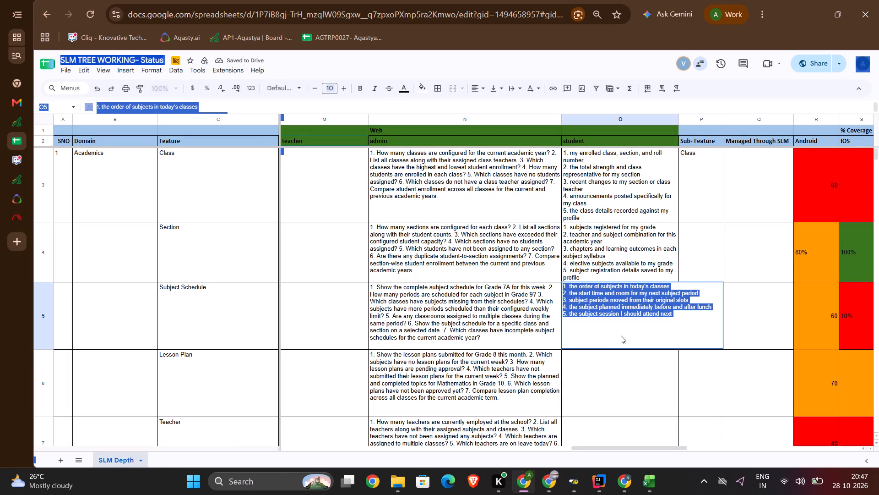
{"action": "left_click", "coordinate": [626, 316]}
{"action": "key", "text": "ctrl+a"}
{"action": "left_click", "coordinate": [482, 87]}
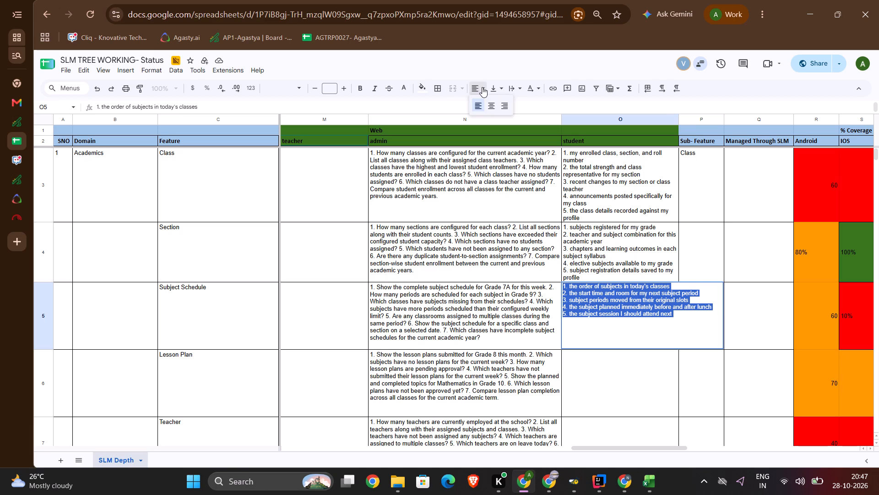
{"action": "left_click", "coordinate": [479, 106]}
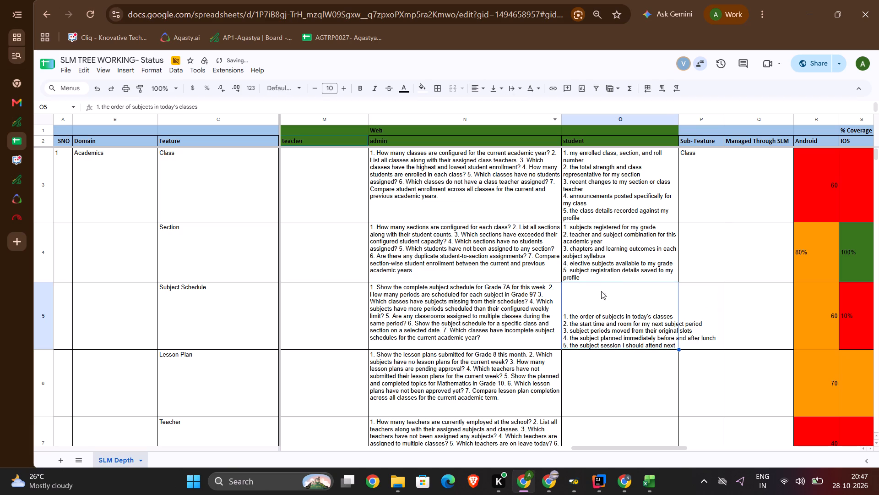
{"action": "left_click", "coordinate": [647, 399]}
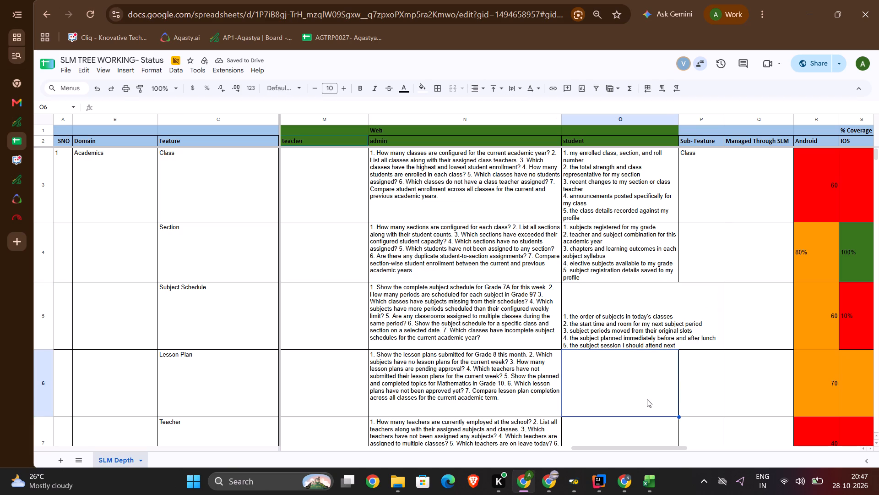
Widen the Web student column so the Subject Schedule questions fit within the cell's width.
{"action": "scroll", "coordinate": [662, 283], "scroll_direction": "down", "scroll_amount": 1}
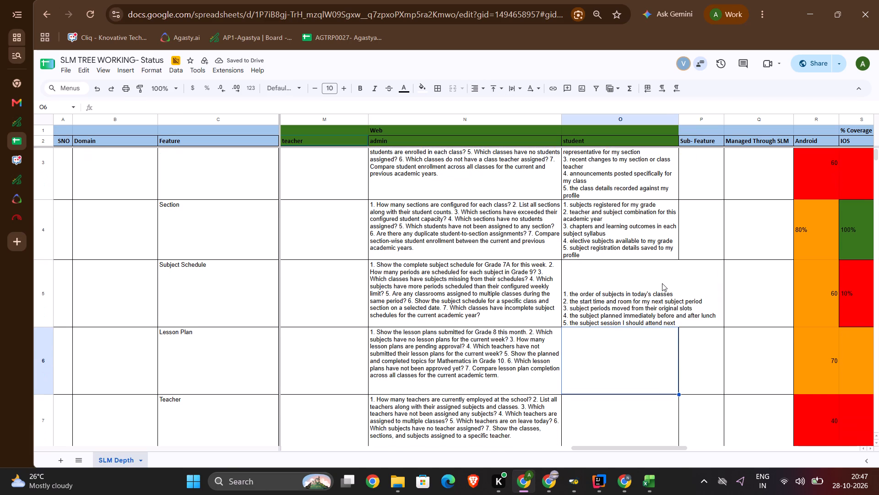
{"action": "left_click", "coordinate": [677, 284]}
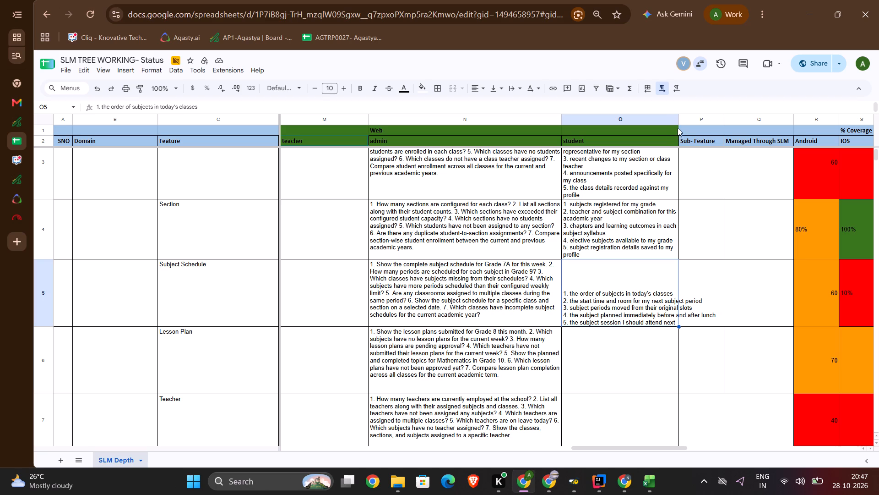
{"action": "left_click_drag", "start_coordinate": [681, 116], "coordinate": [721, 119]}
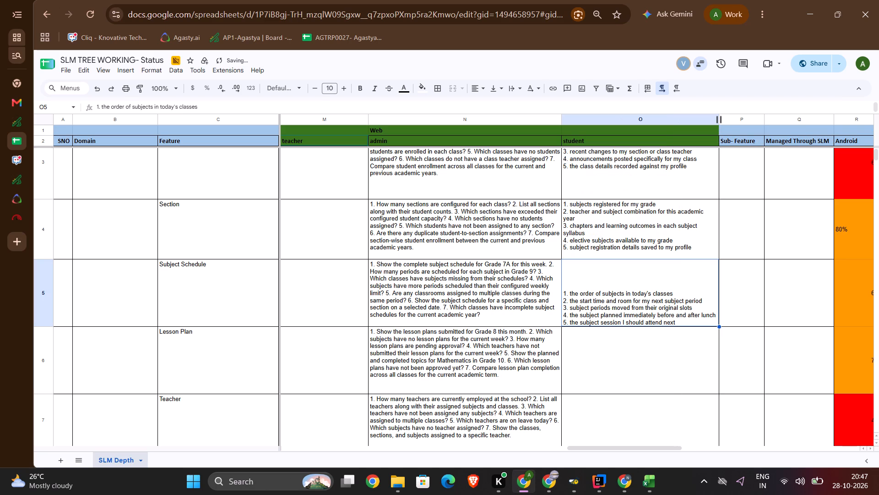
Apply left alignment to the empty Web student cell in the Lesson Plan row.
{"action": "scroll", "coordinate": [669, 258], "scroll_direction": "down", "scroll_amount": 1}
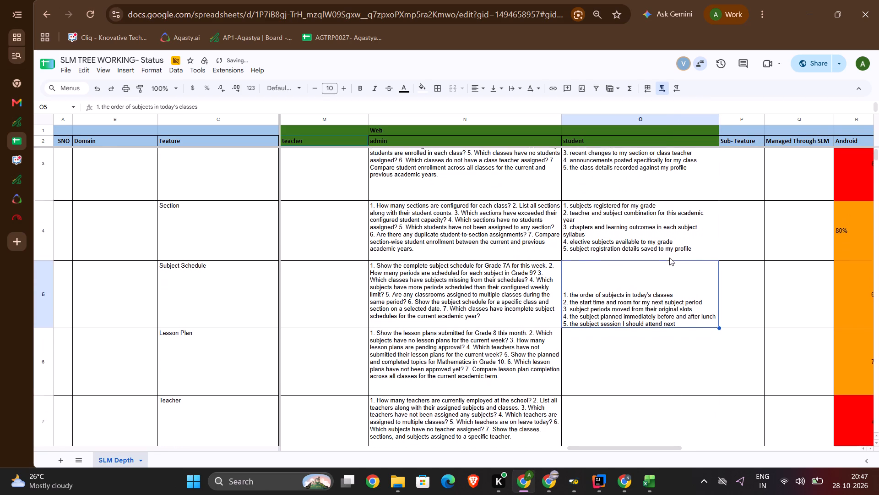
{"action": "scroll", "coordinate": [669, 258], "scroll_direction": "down", "scroll_amount": 1}
{"action": "left_click", "coordinate": [590, 266]}
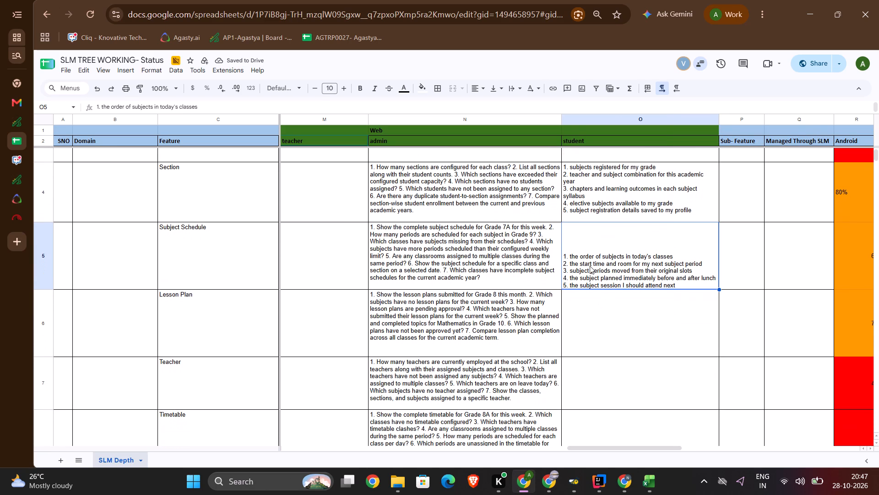
{"action": "triple_click", "coordinate": [586, 295]}
{"action": "left_click", "coordinate": [586, 295]}
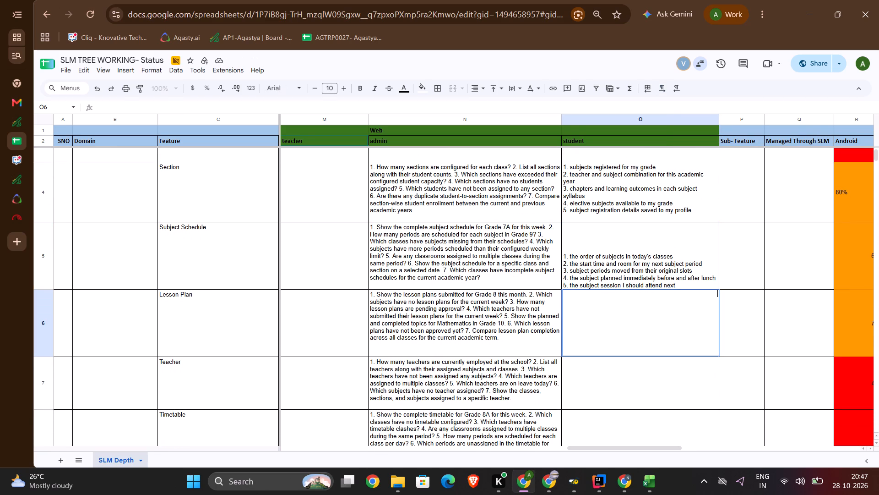
{"action": "left_click", "coordinate": [586, 295]}
{"action": "left_click", "coordinate": [578, 297]}
{"action": "left_click", "coordinate": [624, 294]}
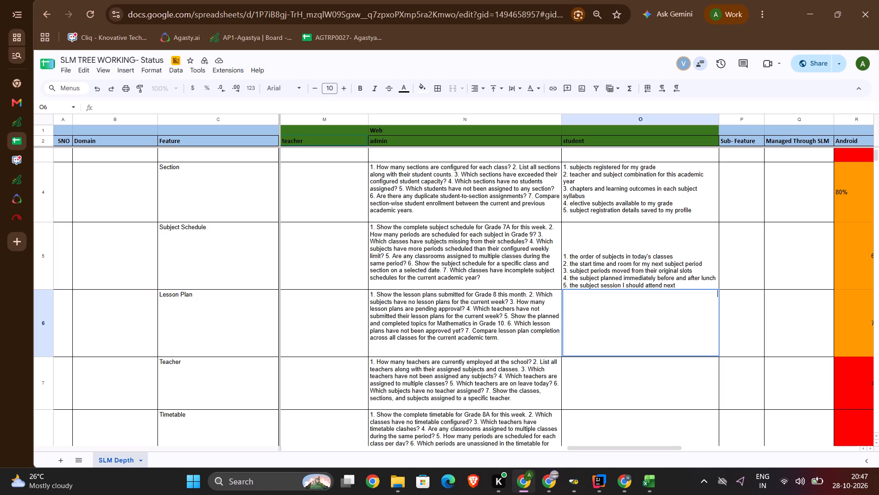
{"action": "double_click", "coordinate": [600, 292]}
{"action": "left_click", "coordinate": [483, 88]}
{"action": "left_click", "coordinate": [477, 104]}
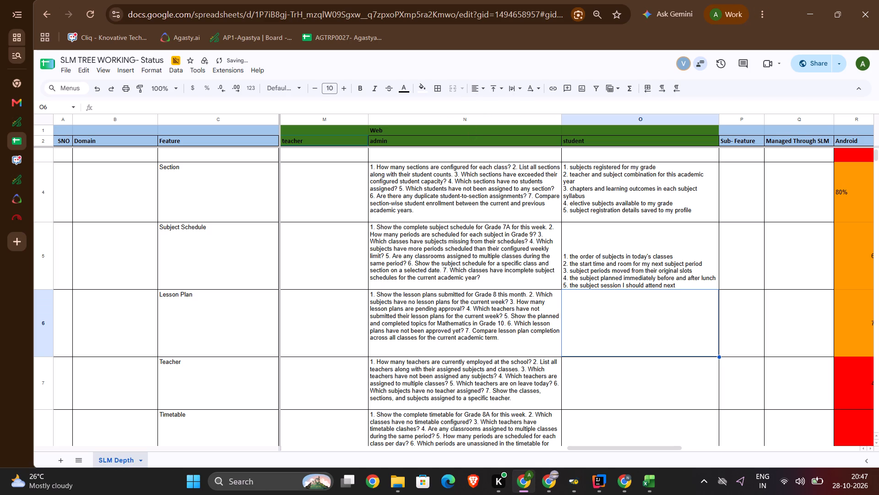
Copy the five Lesson Plan student questions from the Excel workbook and paste them into the Lesson Plan row's Web student cell.
{"action": "triple_click", "coordinate": [570, 294]}
{"action": "left_click", "coordinate": [570, 294]}
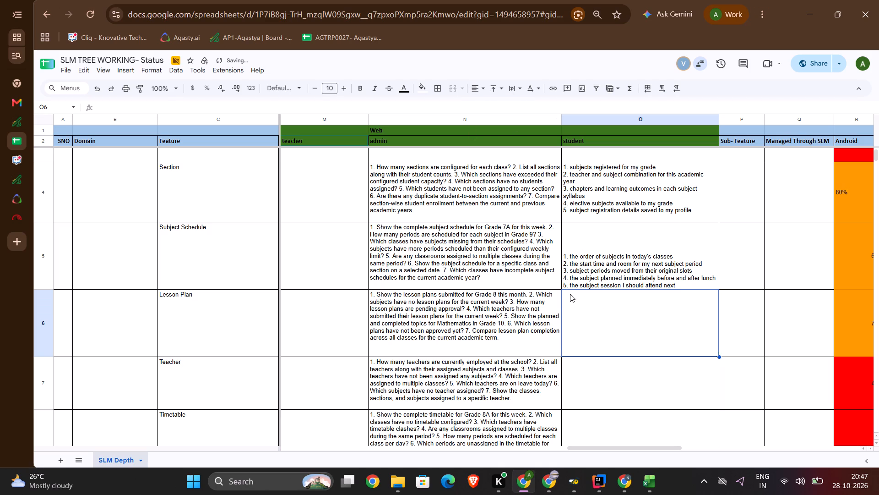
{"action": "left_click", "coordinate": [570, 294]}
{"action": "key", "text": "alt+Tab"}
{"action": "scroll", "coordinate": [514, 329], "scroll_direction": "down", "scroll_amount": 1}
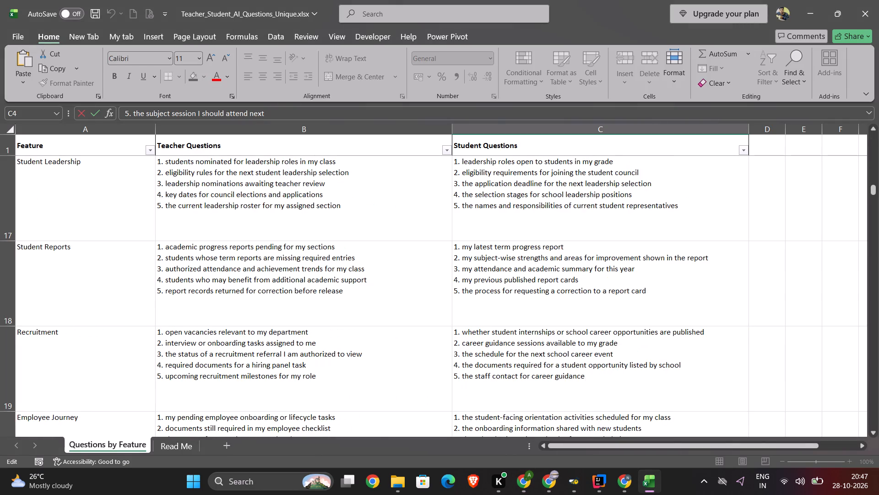
{"action": "scroll", "coordinate": [514, 329], "scroll_direction": "up", "scroll_amount": 14}
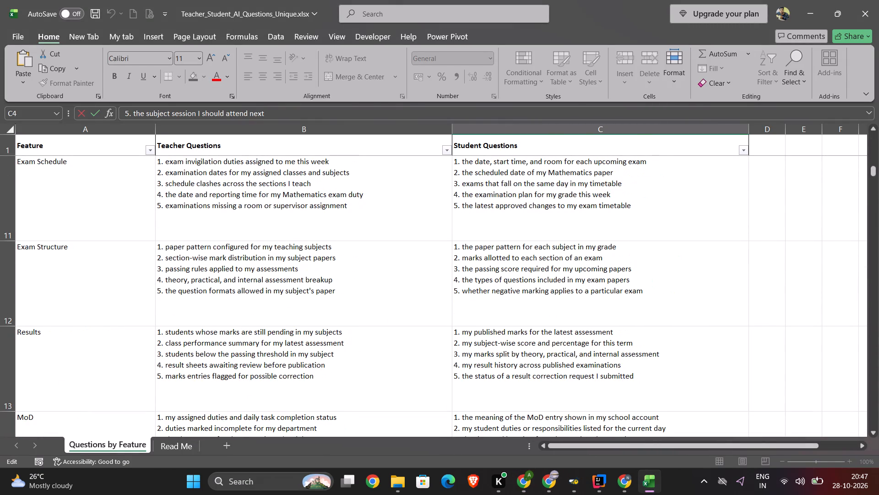
{"action": "left_click", "coordinate": [505, 273]}
{"action": "scroll", "coordinate": [505, 273], "scroll_direction": "up", "scroll_amount": 4}
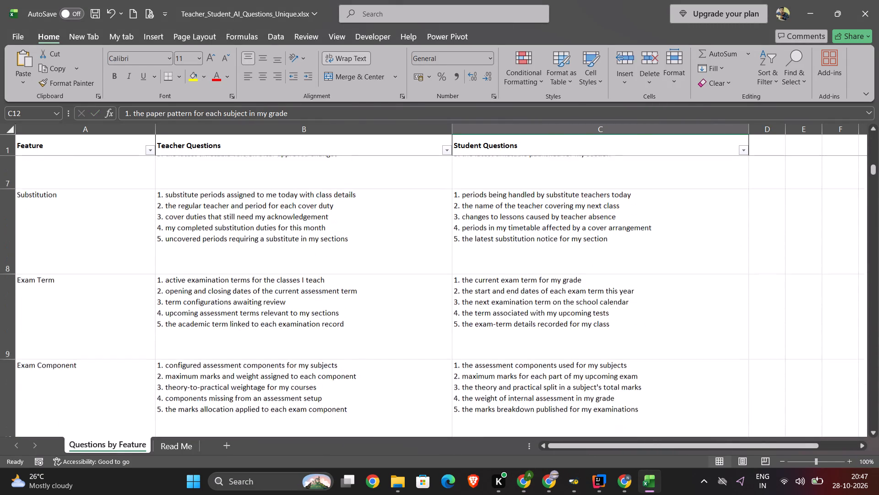
{"action": "scroll", "coordinate": [505, 273], "scroll_direction": "up", "scroll_amount": 3}
{"action": "scroll", "coordinate": [505, 273], "scroll_direction": "down", "scroll_amount": 1}
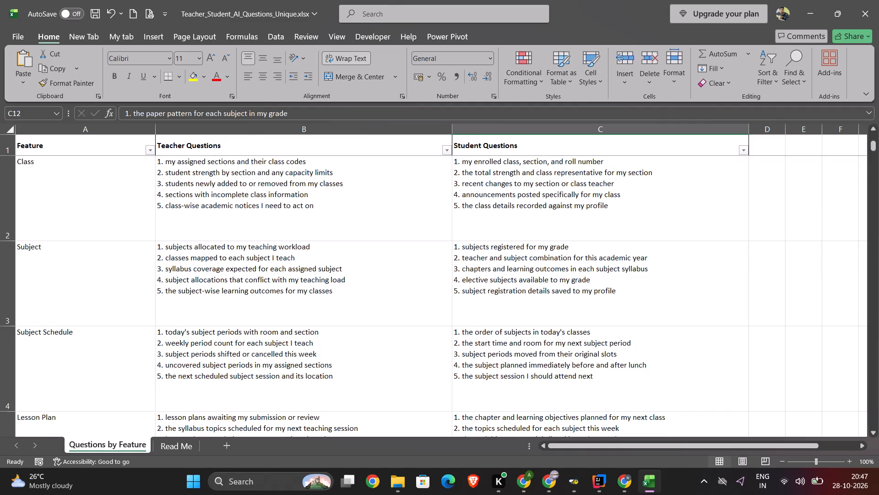
{"action": "scroll", "coordinate": [526, 257], "scroll_direction": "down", "scroll_amount": 3}
{"action": "key", "text": "alt+Tab"}
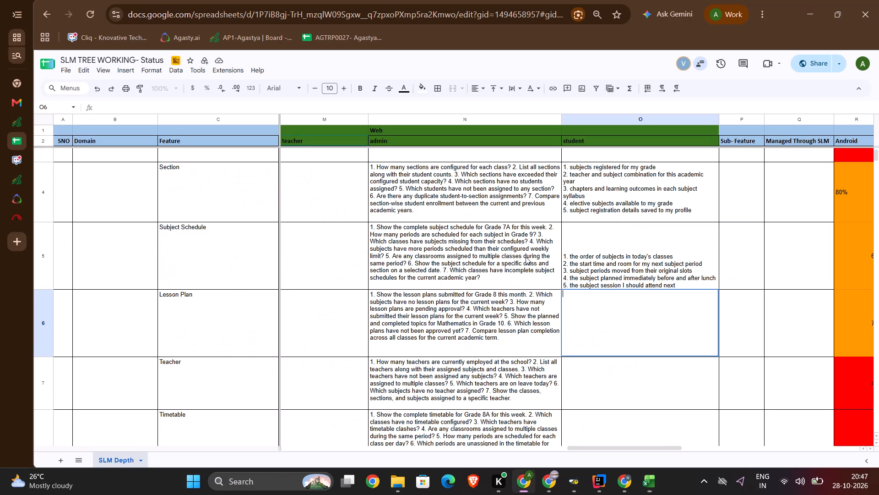
{"action": "key", "text": "alt+Tab"}
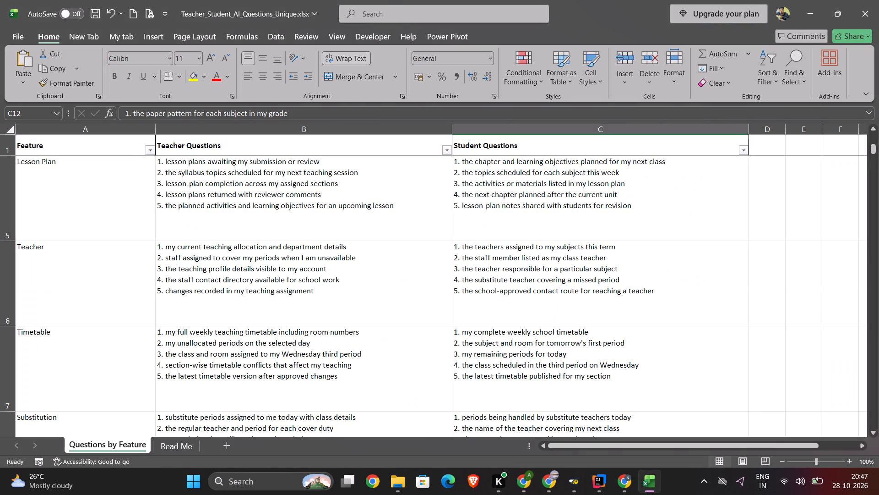
{"action": "scroll", "coordinate": [503, 315], "scroll_direction": "down", "scroll_amount": 3}
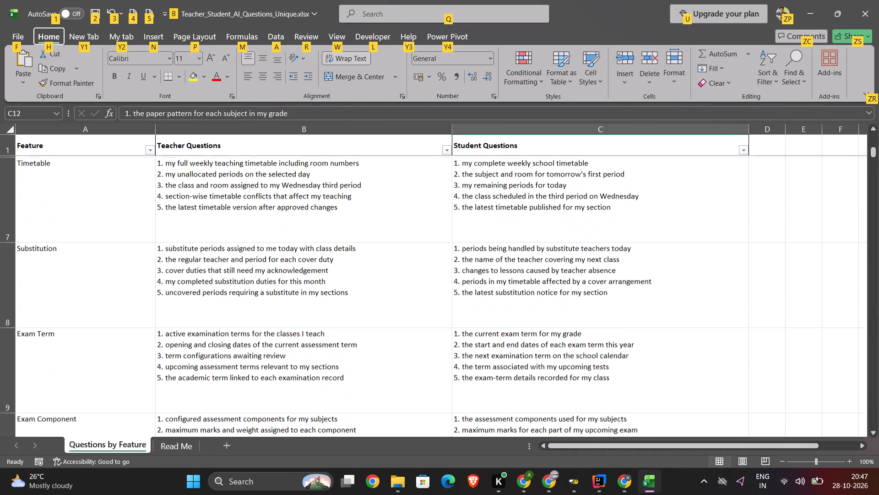
{"action": "scroll", "coordinate": [503, 315], "scroll_direction": "down", "scroll_amount": 1}
{"action": "scroll", "coordinate": [503, 315], "scroll_direction": "up", "scroll_amount": 4}
{"action": "scroll", "coordinate": [503, 315], "scroll_direction": "down", "scroll_amount": 1}
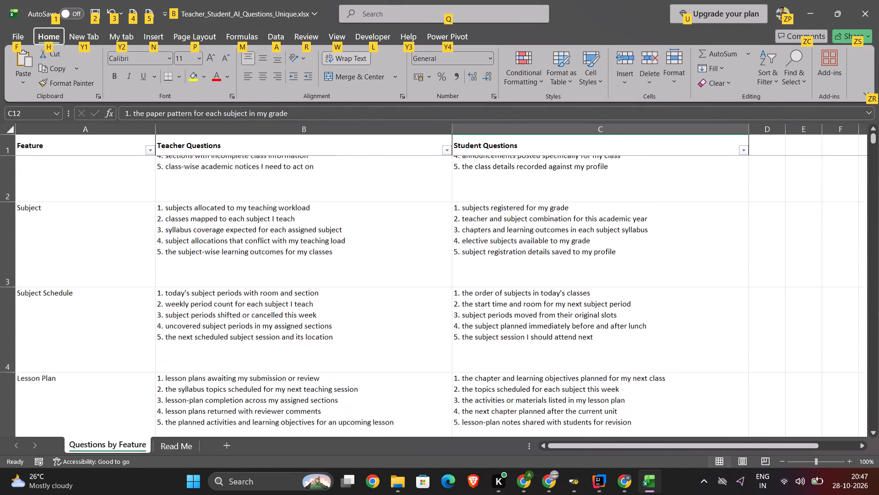
{"action": "scroll", "coordinate": [503, 315], "scroll_direction": "down", "scroll_amount": 1}
{"action": "triple_click", "coordinate": [541, 363]}
{"action": "left_click", "coordinate": [541, 363]}
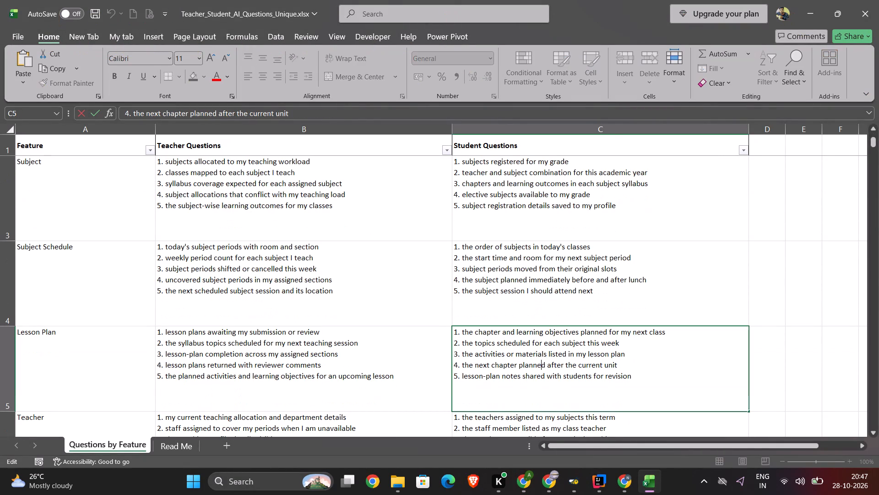
{"action": "key", "text": "ctrl+a"}
{"action": "key", "text": "ctrl+c"}
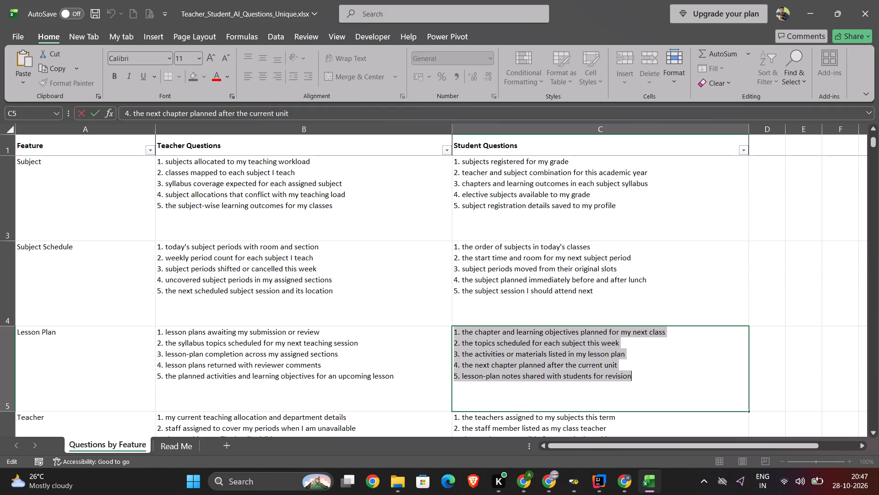
{"action": "key", "text": "alt+Tab"}
{"action": "key", "text": "ctrl+v"}
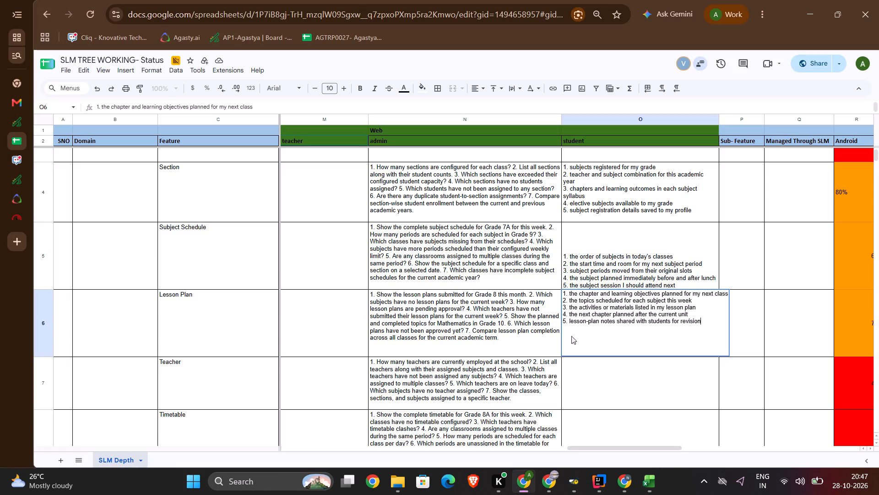
{"action": "left_click", "coordinate": [571, 363]}
Copy the five Teacher student questions from the Excel workbook and paste them into the Teacher row's Web student cell.
{"action": "triple_click", "coordinate": [588, 359]}
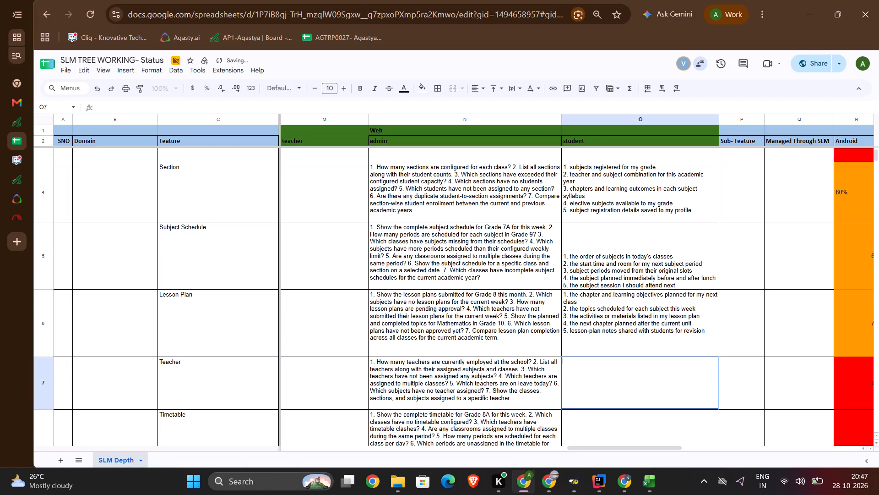
{"action": "key", "text": "alt+Tab"}
{"action": "scroll", "coordinate": [520, 317], "scroll_direction": "down", "scroll_amount": 1}
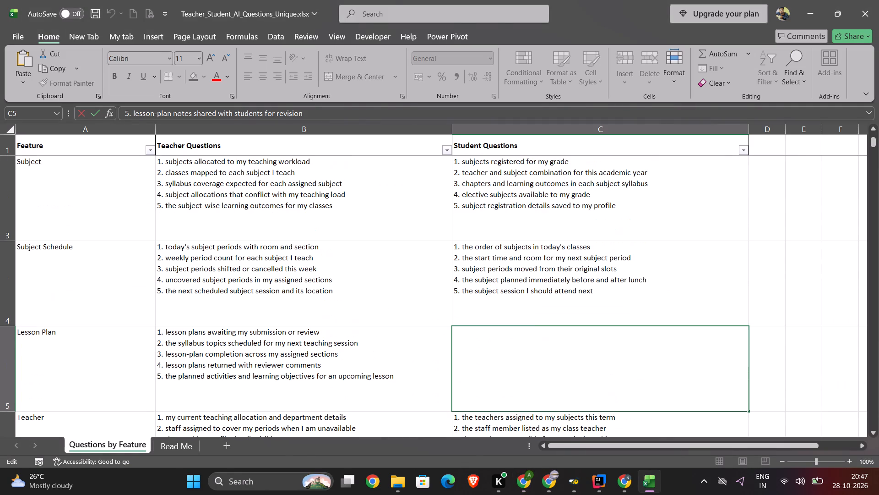
{"action": "scroll", "coordinate": [474, 285], "scroll_direction": "down", "scroll_amount": 2}
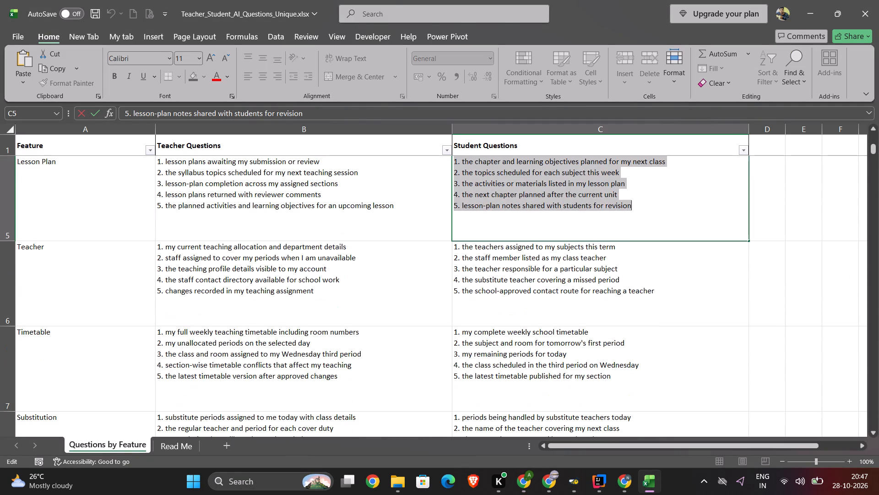
{"action": "triple_click", "coordinate": [496, 257]}
{"action": "left_click", "coordinate": [496, 257]}
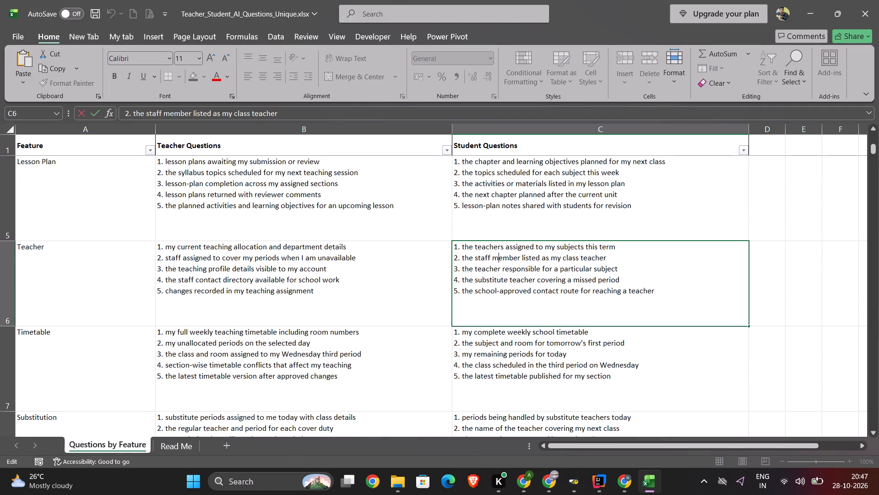
{"action": "key", "text": "ctrl+a"}
{"action": "key", "text": "ctrl+c"}
{"action": "key", "text": "alt+Tab"}
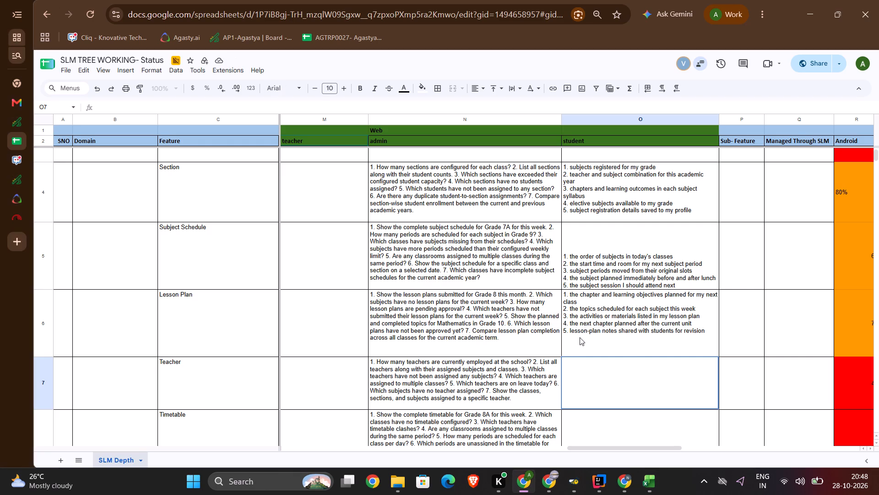
{"action": "key", "text": "ctrl+v"}
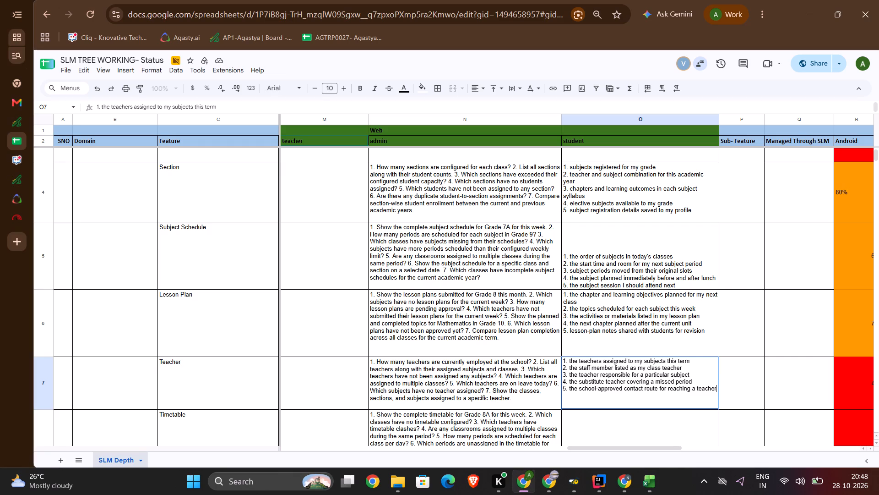
Copy the five Timetable student questions from the Excel workbook and paste them into the Timetable row's Web student cell.
{"action": "left_click", "coordinate": [592, 411]}
{"action": "triple_click", "coordinate": [581, 419]}
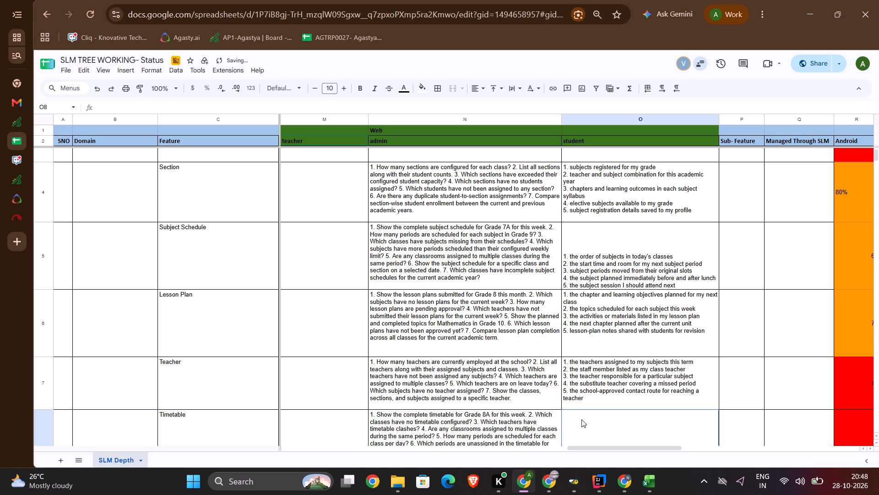
{"action": "left_click", "coordinate": [582, 348]}
{"action": "key", "text": "alt+Tab"}
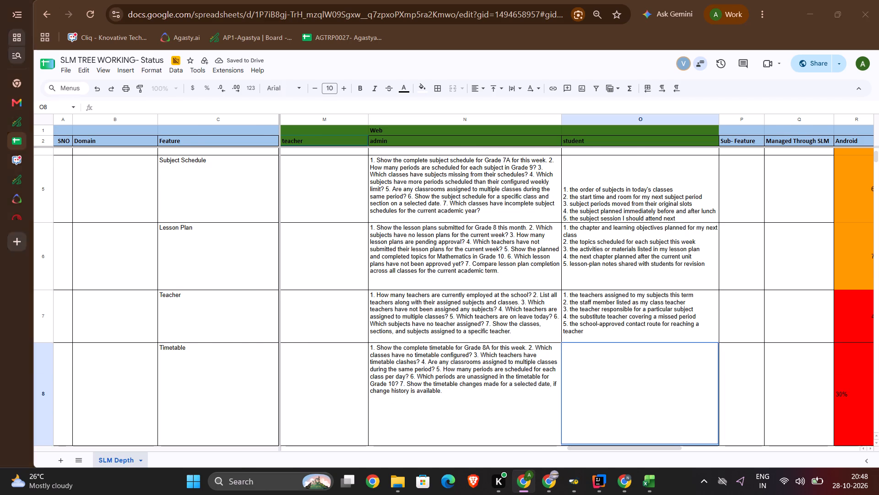
{"action": "triple_click", "coordinate": [519, 337]}
{"action": "left_click", "coordinate": [519, 337]}
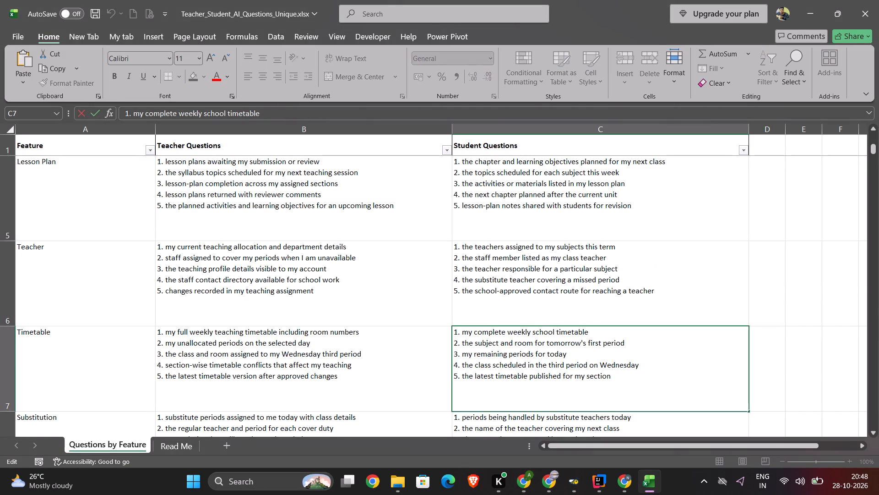
{"action": "key", "text": "ctrl+a"}
{"action": "key", "text": "ctrl+c"}
{"action": "key", "text": "alt+Tab"}
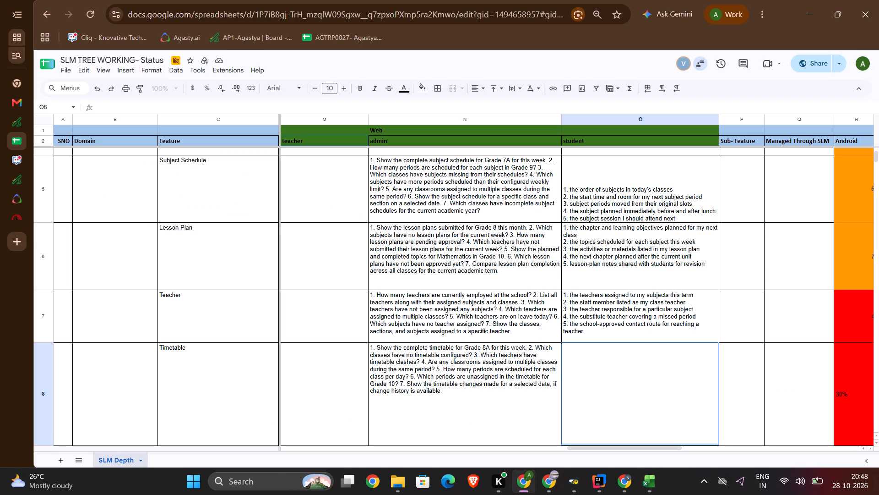
{"action": "key", "text": "ctrl+v"}
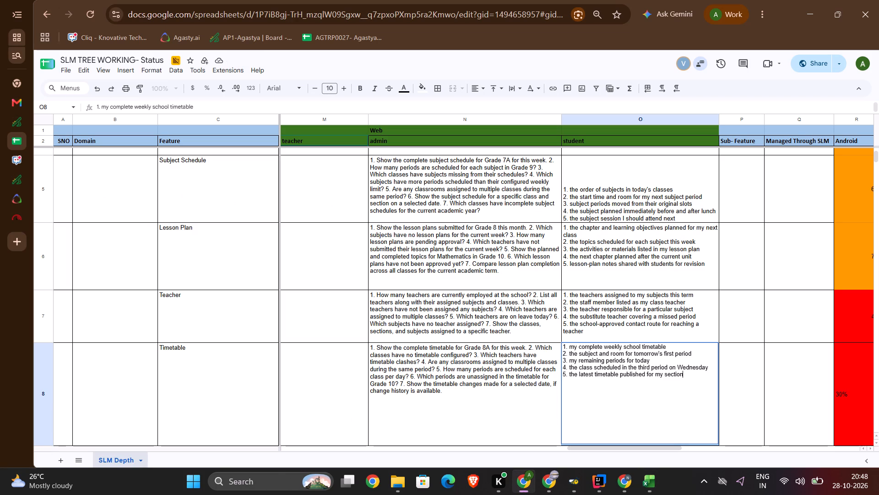
{"action": "left_click", "coordinate": [584, 379]}
{"action": "scroll", "coordinate": [584, 379], "scroll_direction": "down", "scroll_amount": 1}
{"action": "left_click", "coordinate": [570, 317]}
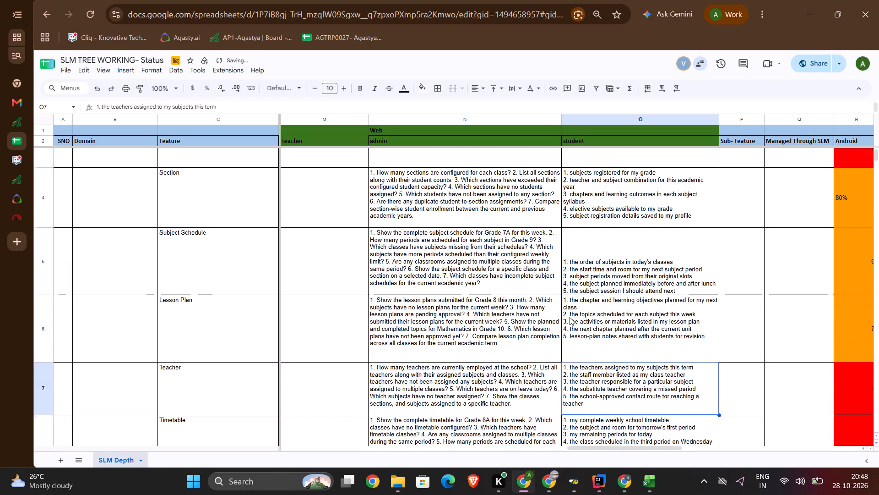
Copy the five Substitution student questions from the Excel workbook and paste them into the Substitution row's Web student cell.
{"action": "scroll", "coordinate": [570, 317], "scroll_direction": "down", "scroll_amount": 1}
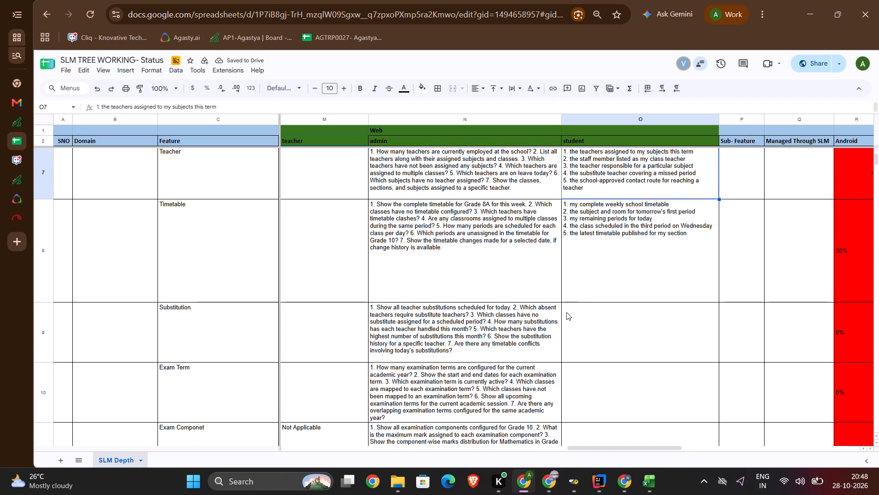
{"action": "scroll", "coordinate": [566, 312], "scroll_direction": "down", "scroll_amount": 1}
{"action": "triple_click", "coordinate": [586, 293]}
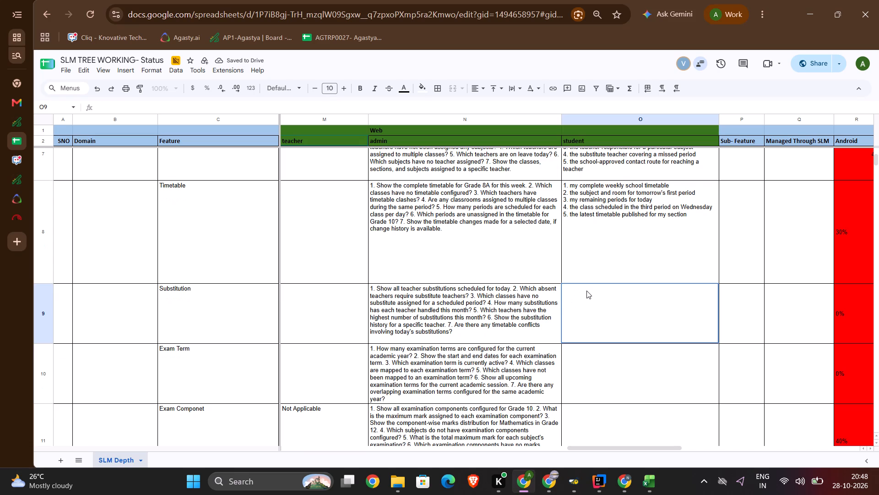
{"action": "left_click", "coordinate": [587, 291]}
{"action": "key", "text": "alt+Tab"}
{"action": "scroll", "coordinate": [535, 302], "scroll_direction": "down", "scroll_amount": 1}
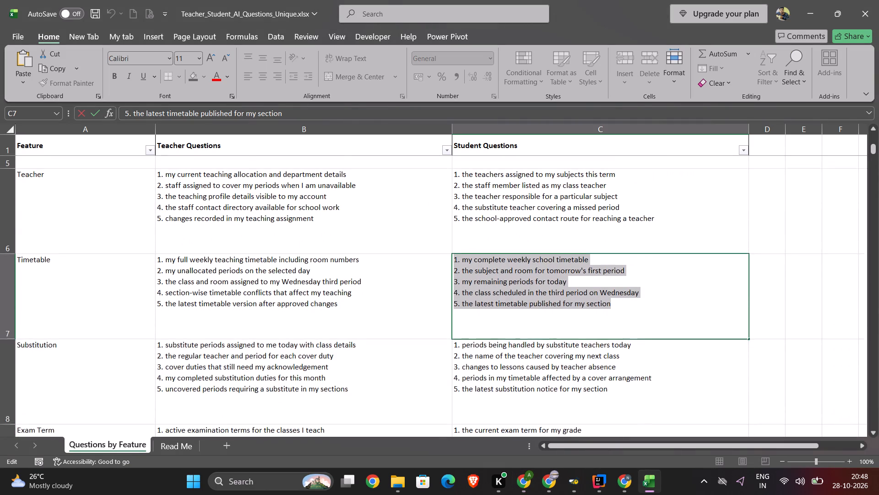
{"action": "triple_click", "coordinate": [490, 360]}
{"action": "key", "text": "ctrl+a"}
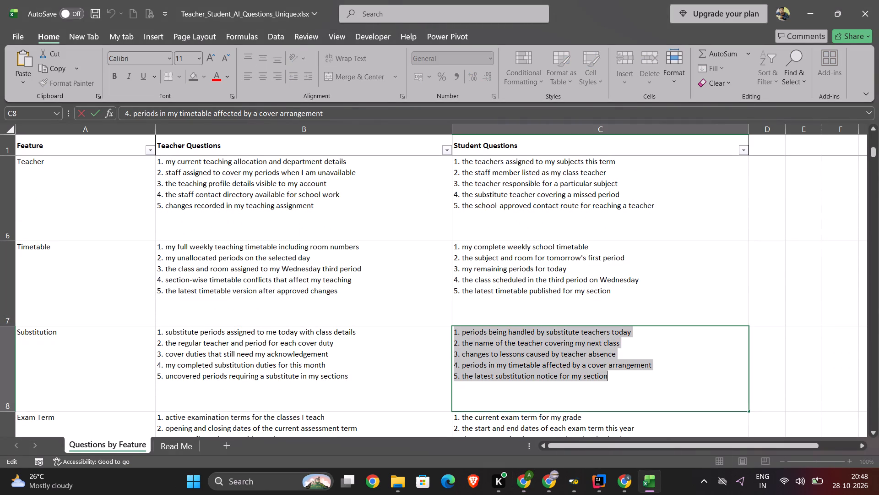
{"action": "key", "text": "ctrl+c"}
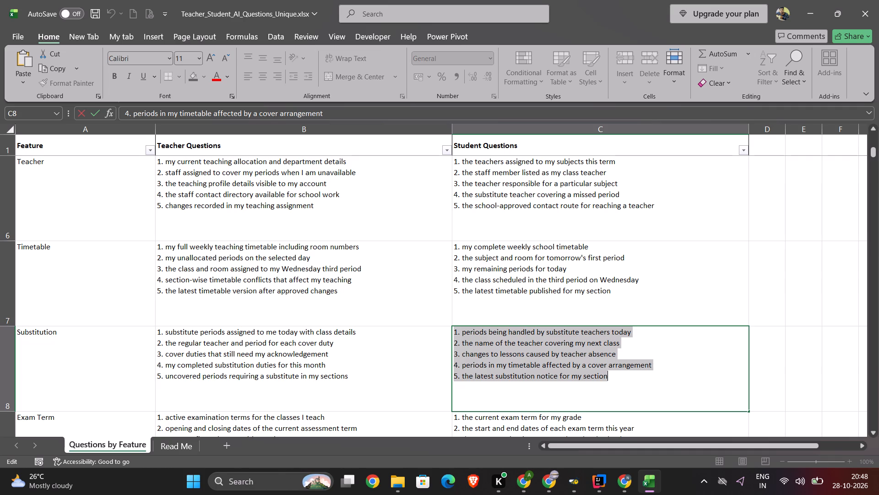
{"action": "key", "text": "alt+Tab"}
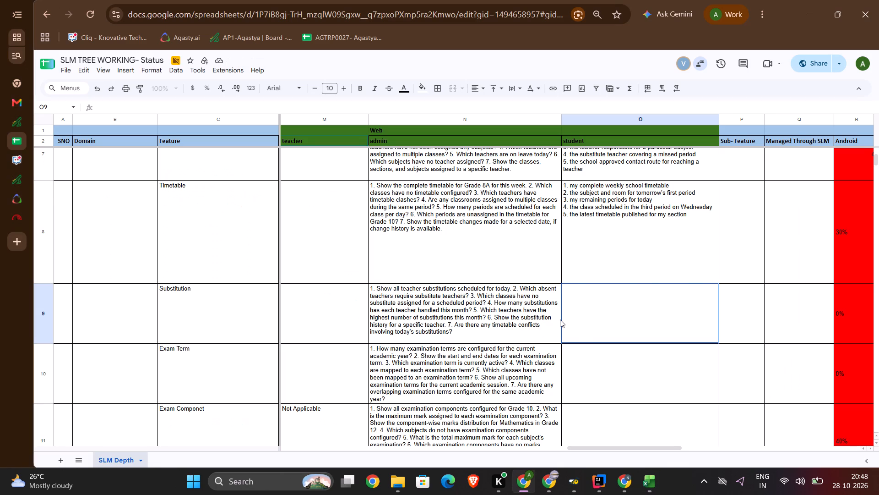
{"action": "key", "text": "ctrl+v"}
Copy the five Exam Term student questions from the Excel workbook and paste them into the Exam Term row's Web student cell.
{"action": "triple_click", "coordinate": [575, 348]}
{"action": "left_click", "coordinate": [575, 348]}
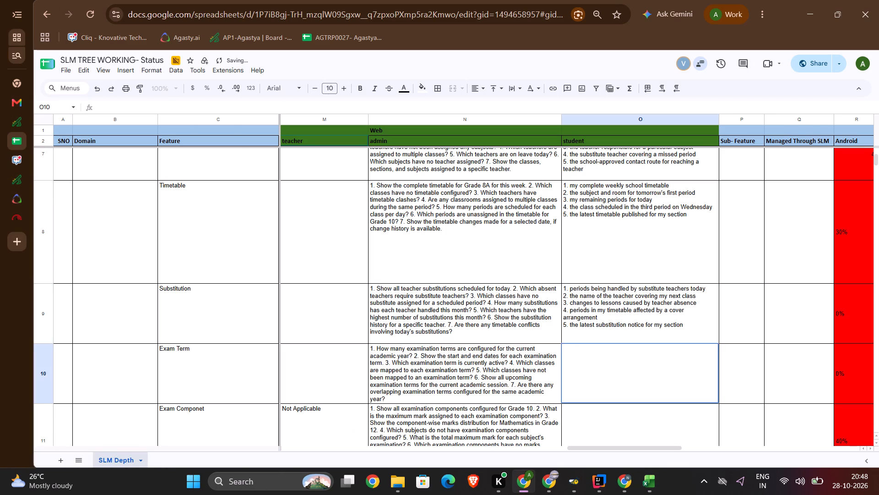
{"action": "key", "text": "alt+Tab"}
{"action": "scroll", "coordinate": [575, 348], "scroll_direction": "up", "scroll_amount": 2}
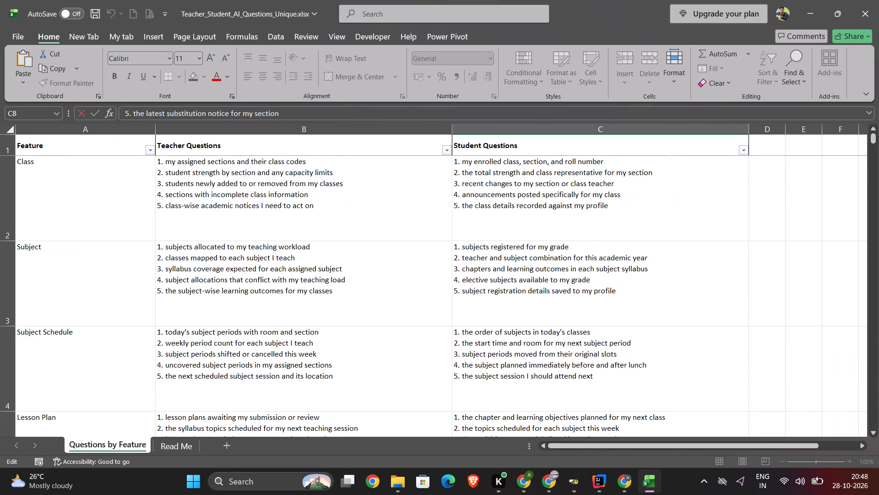
{"action": "scroll", "coordinate": [575, 348], "scroll_direction": "up", "scroll_amount": 1}
{"action": "scroll", "coordinate": [575, 348], "scroll_direction": "down", "scroll_amount": 5}
{"action": "key", "text": "alt+Tab"}
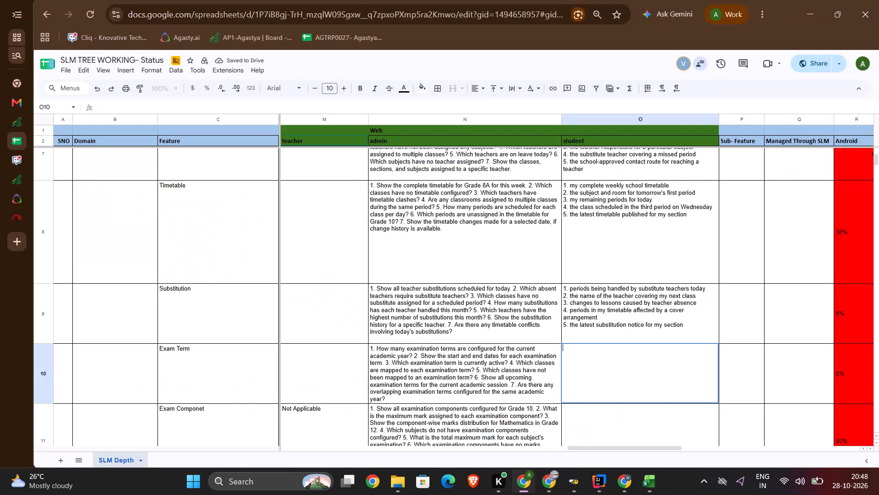
{"action": "key", "text": "alt+Tab"}
{"action": "scroll", "coordinate": [575, 348], "scroll_direction": "down", "scroll_amount": 2}
{"action": "triple_click", "coordinate": [539, 363]}
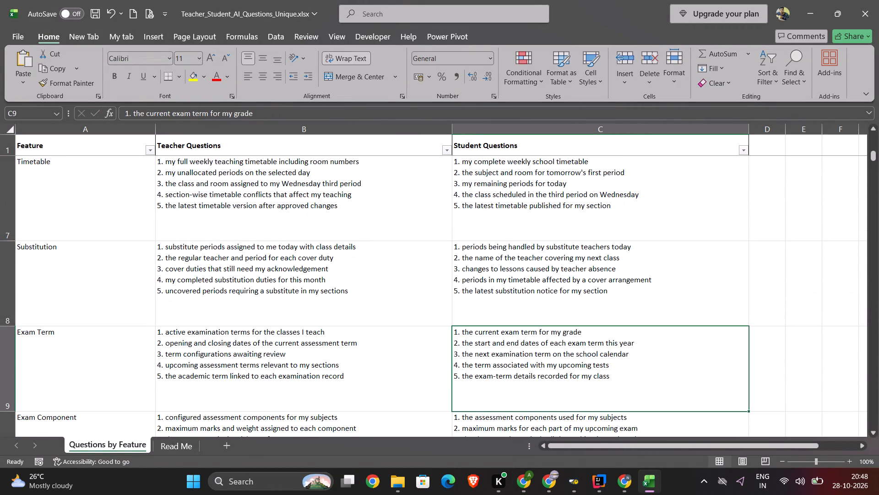
{"action": "double_click", "coordinate": [539, 363]}
{"action": "key", "text": "ctrl+a"}
{"action": "key", "text": "ctrl+c"}
{"action": "key", "text": "alt+Tab"}
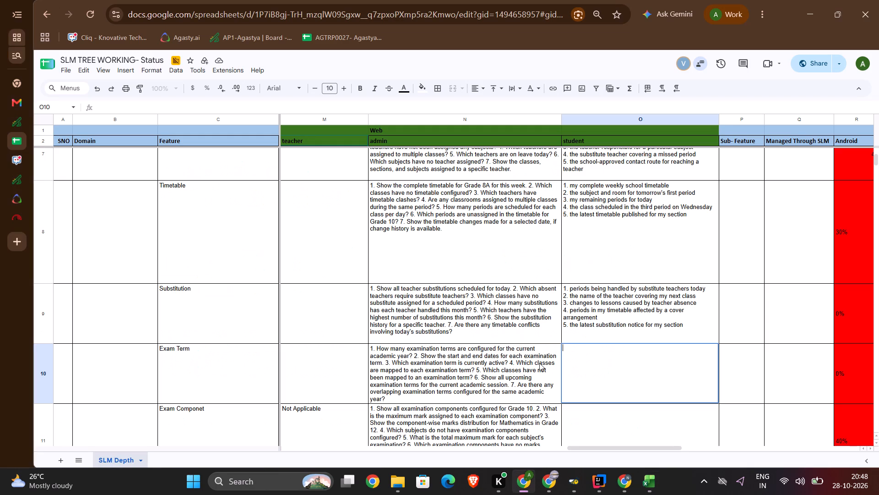
{"action": "key", "text": "ctrl+v"}
{"action": "triple_click", "coordinate": [575, 413]}
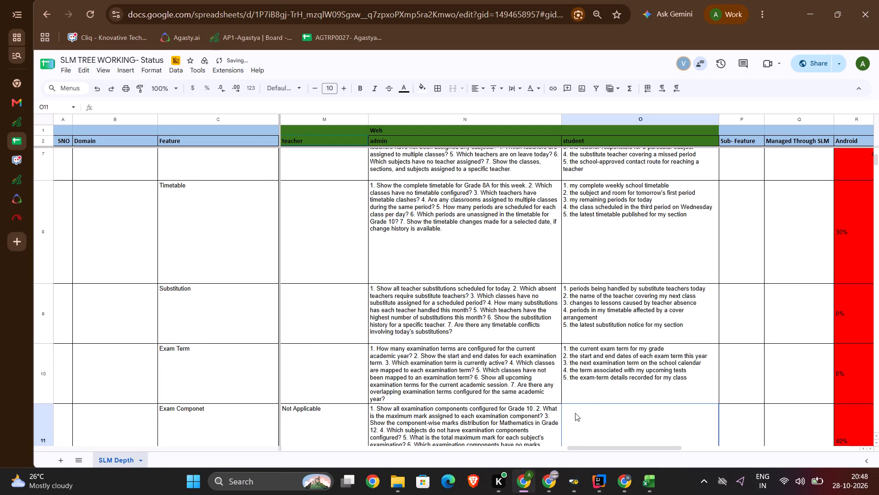
Insert "What is" after the number of question 1 in the Exam Term row's Web student cell.
{"action": "left_click", "coordinate": [577, 347]}
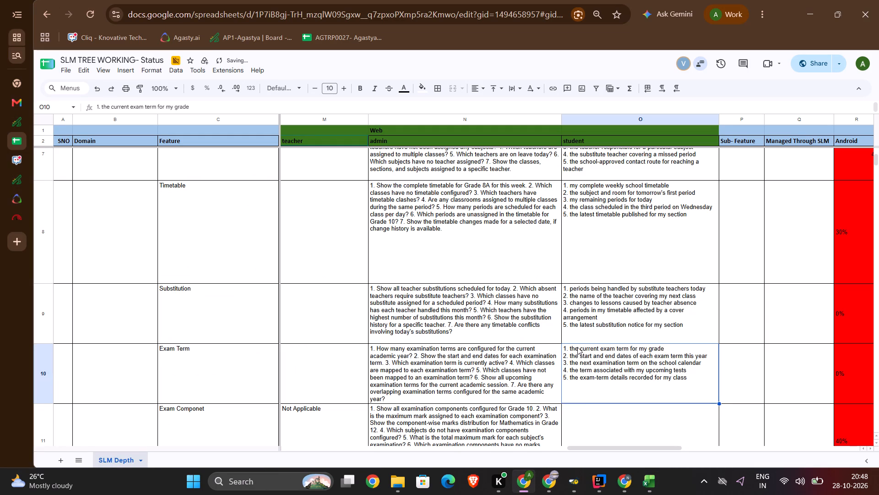
{"action": "double_click", "coordinate": [571, 347]}
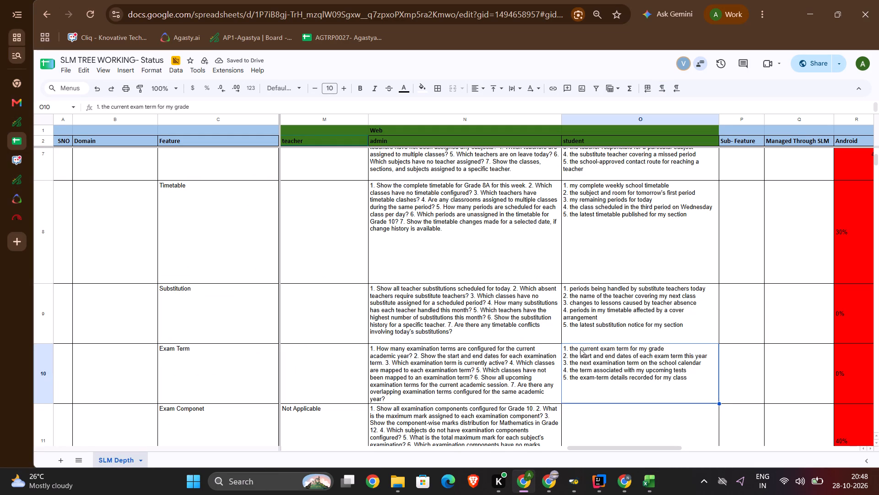
{"action": "triple_click", "coordinate": [580, 349]}
{"action": "left_click", "coordinate": [572, 349]}
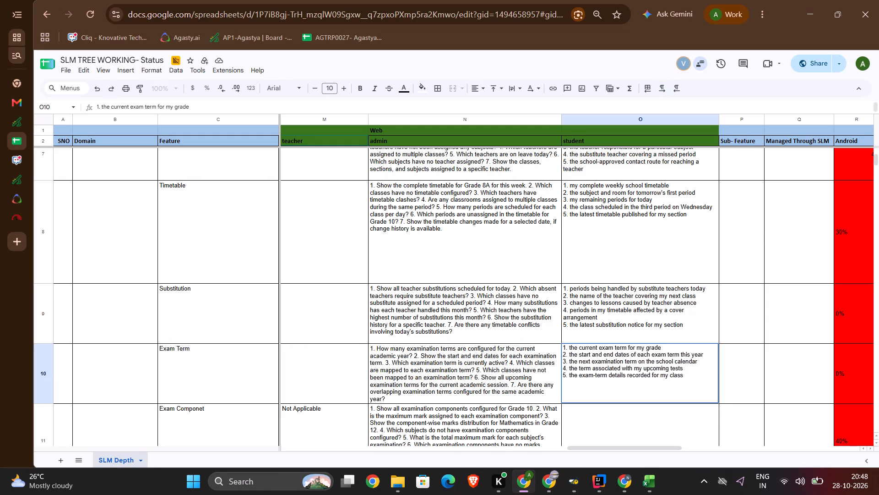
{"action": "key", "text": "Left"}
{"action": "type", "text": "What u"}
{"action": "key", "text": "BackSpace"}
{"action": "type", "text": "is"}
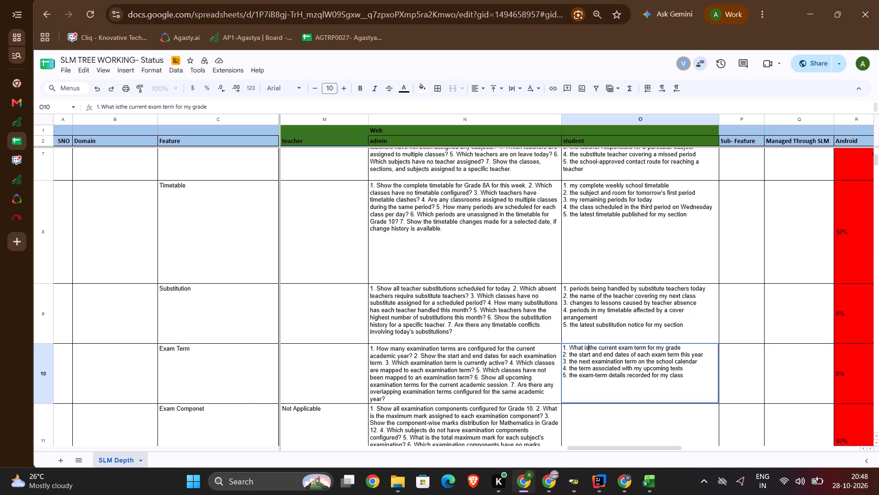
{"action": "key", "text": "space"}
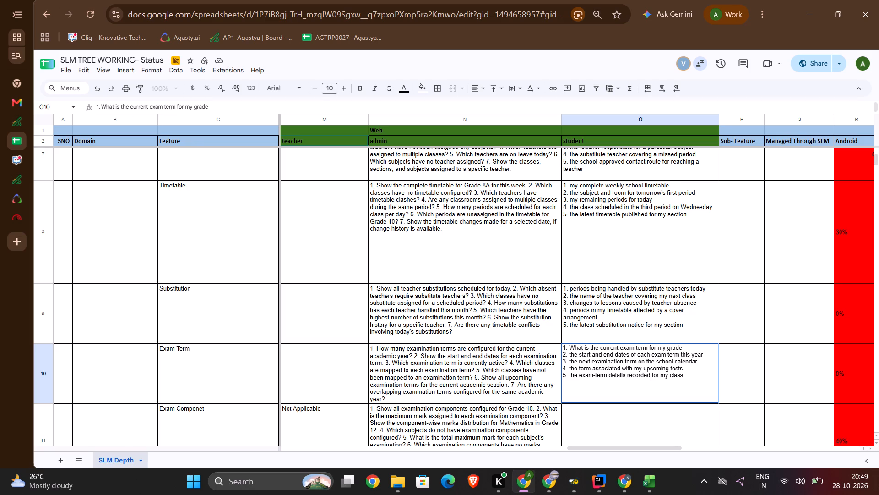
Copy "What is" from question 1 and insert it after the numbers of questions 2, 3 and 4 in the Exam Term row's Web student cell.
{"action": "left_click_drag", "start_coordinate": [589, 347], "coordinate": [569, 348]}
{"action": "key", "text": "ctrl+c"}
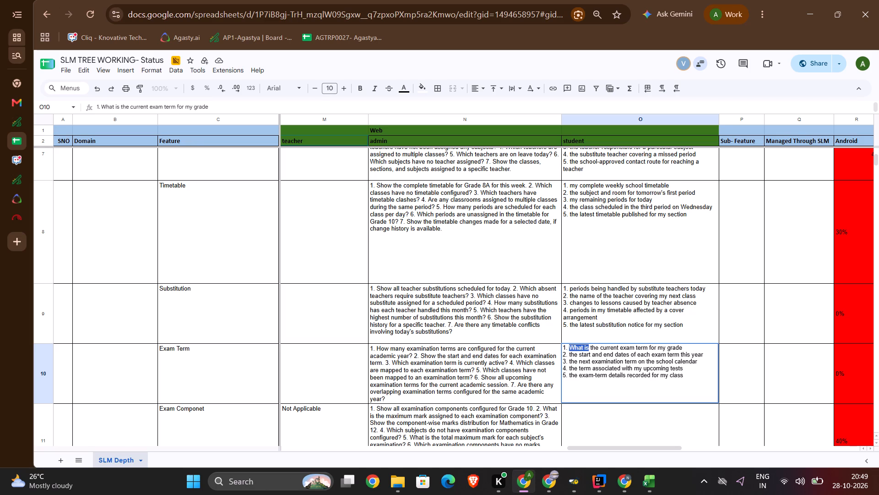
{"action": "left_click", "coordinate": [567, 356]}
{"action": "key", "text": "space"}
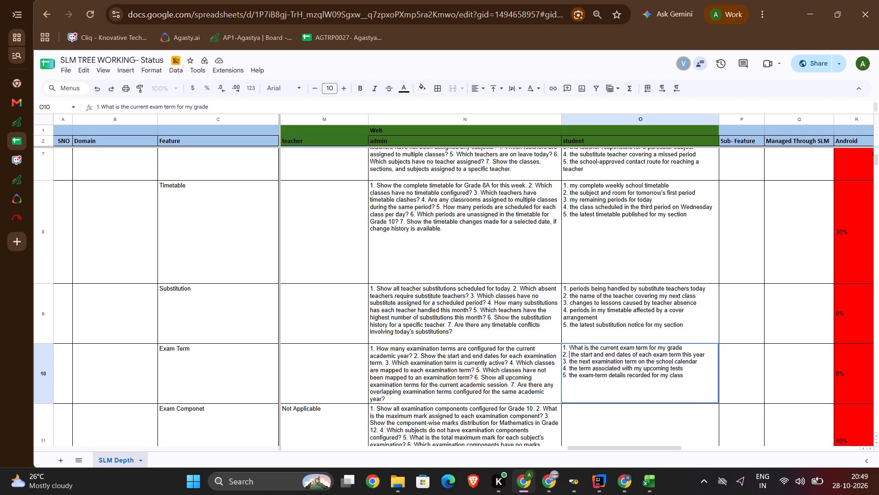
{"action": "key", "text": "ctrl+v"}
{"action": "left_click", "coordinate": [568, 359]}
{"action": "key", "text": "ctrl+v"}
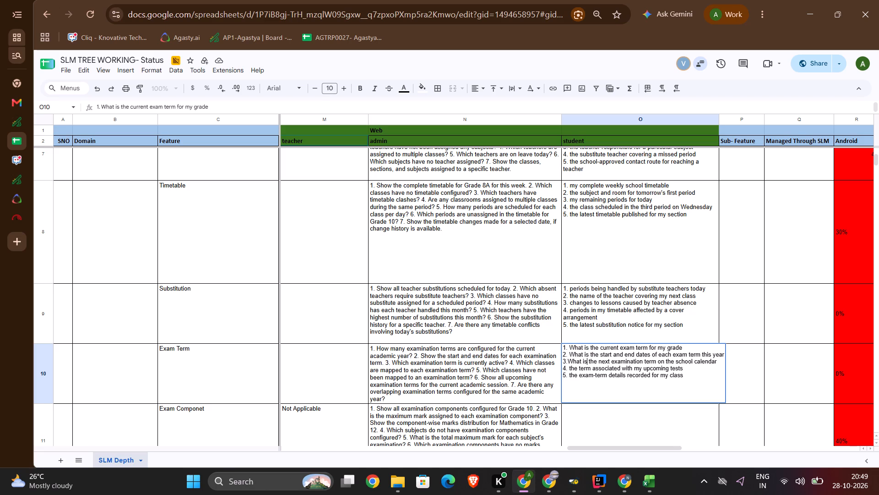
{"action": "left_click", "coordinate": [570, 370]}
{"action": "key", "text": "Left"}
{"action": "key", "text": "space"}
{"action": "key", "text": "ctrl+v"}
{"action": "key", "text": "space"}
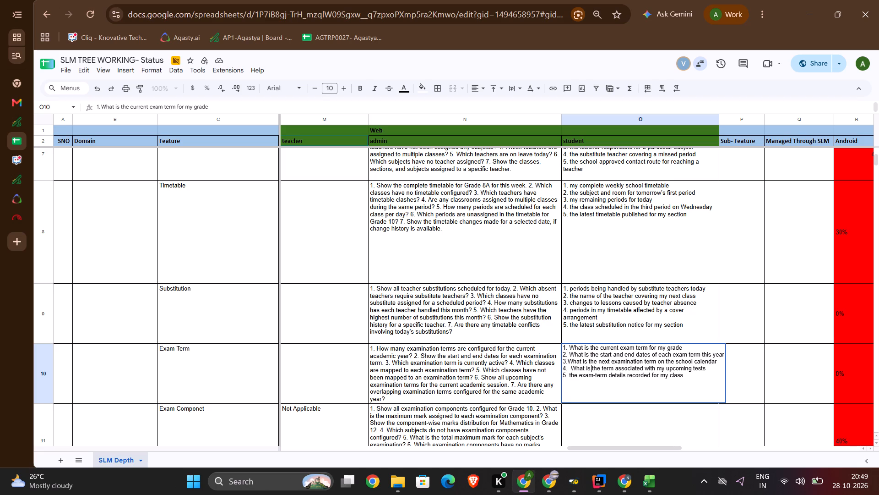
{"action": "left_click", "coordinate": [567, 378]}
{"action": "key", "text": "ctrl+space"}
Copy the five Exam Component student questions from the Excel workbook and paste them into the Exam Componet row's Web student cell.
{"action": "scroll", "coordinate": [638, 245], "scroll_direction": "down", "scroll_amount": 1}
{"action": "left_click", "coordinate": [576, 423]}
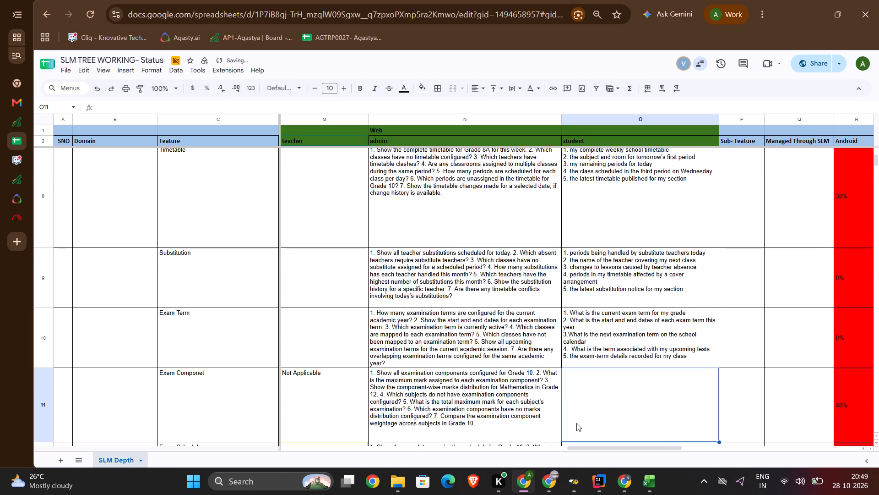
{"action": "triple_click", "coordinate": [600, 381]}
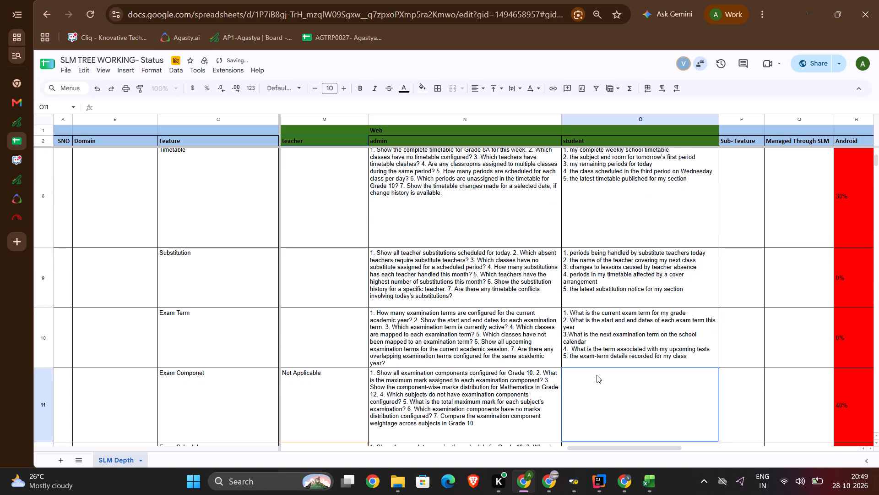
{"action": "left_click", "coordinate": [588, 373]}
{"action": "key", "text": "alt+Tab"}
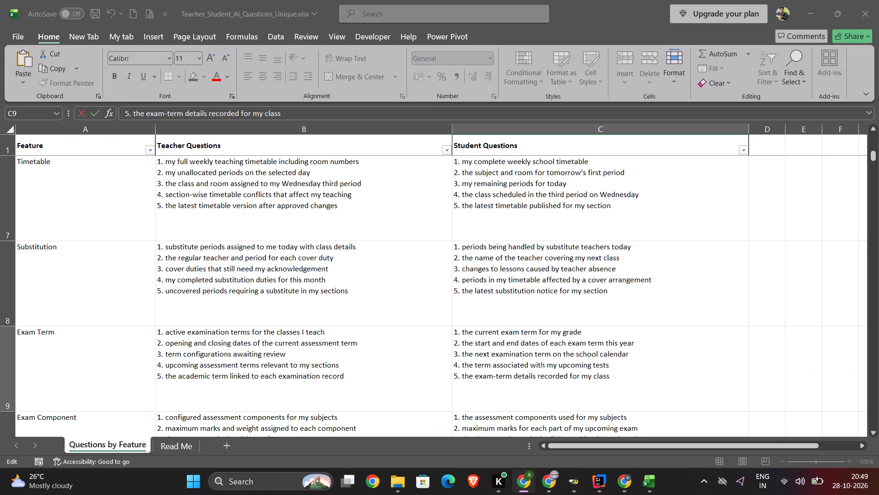
{"action": "scroll", "coordinate": [525, 359], "scroll_direction": "down", "scroll_amount": 1}
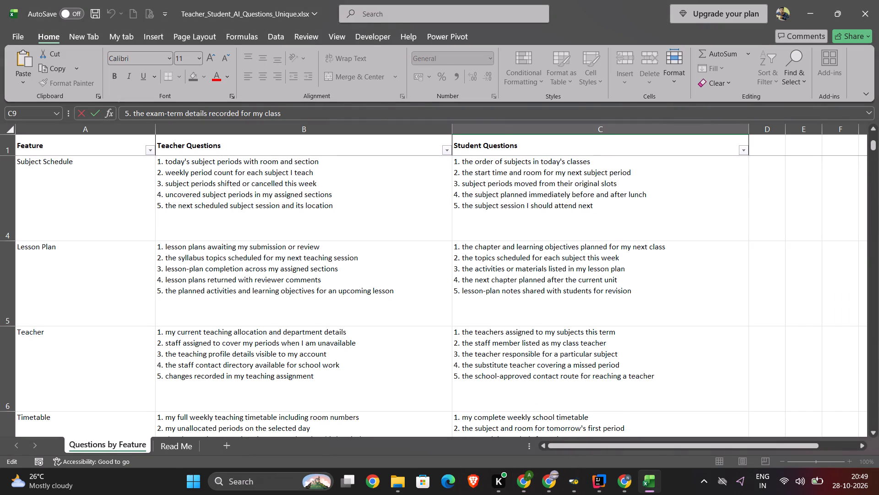
{"action": "scroll", "coordinate": [525, 359], "scroll_direction": "down", "scroll_amount": 1}
{"action": "left_click", "coordinate": [521, 304]}
{"action": "scroll", "coordinate": [521, 304], "scroll_direction": "down", "scroll_amount": 2}
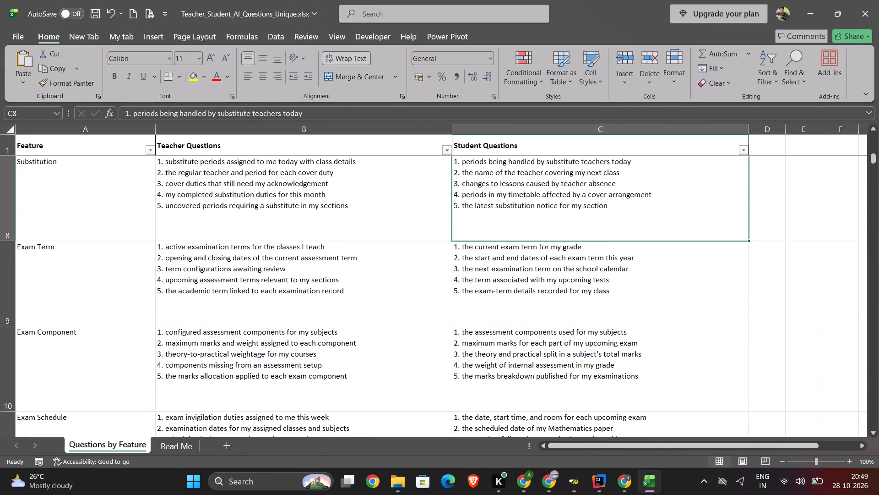
{"action": "double_click", "coordinate": [504, 325]}
{"action": "triple_click", "coordinate": [495, 338]}
{"action": "left_click", "coordinate": [495, 338]}
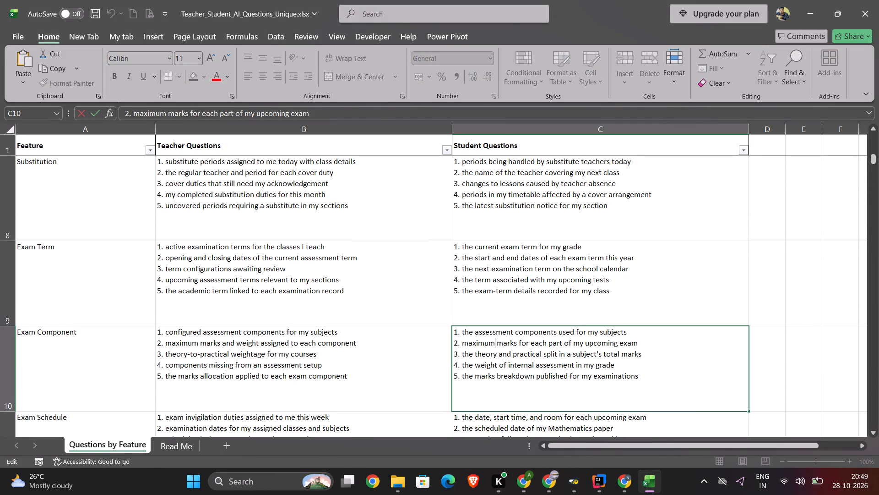
{"action": "key", "text": "ctrl+a"}
{"action": "key", "text": "ctrl+c"}
{"action": "key", "text": "alt+Tab"}
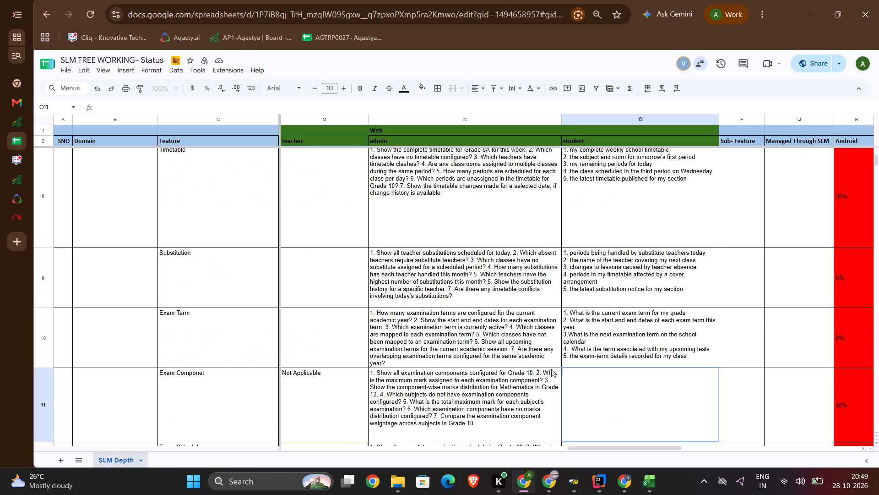
{"action": "key", "text": "ctrl+v"}
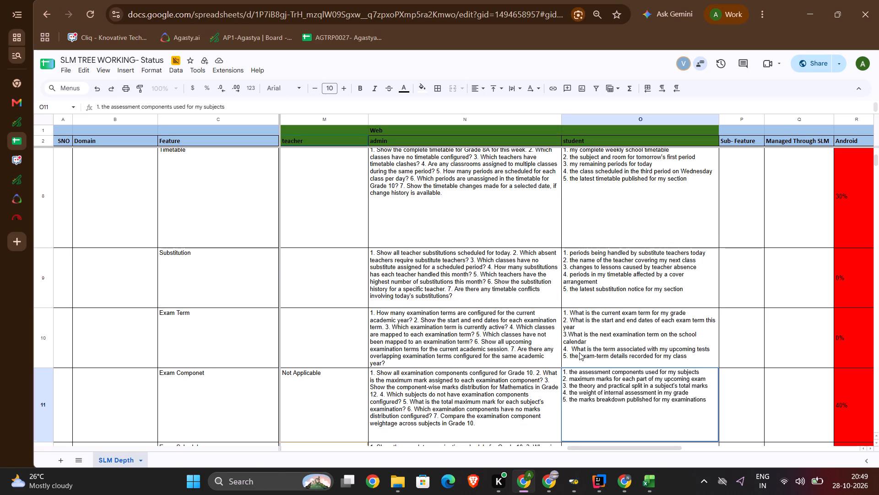
{"action": "left_click", "coordinate": [579, 352]}
Copy the five Exam Schedule student questions from the Excel workbook and paste them into the Exam Schedule row's Web student cell.
{"action": "scroll", "coordinate": [579, 352], "scroll_direction": "down", "scroll_amount": 2}
{"action": "triple_click", "coordinate": [580, 367]}
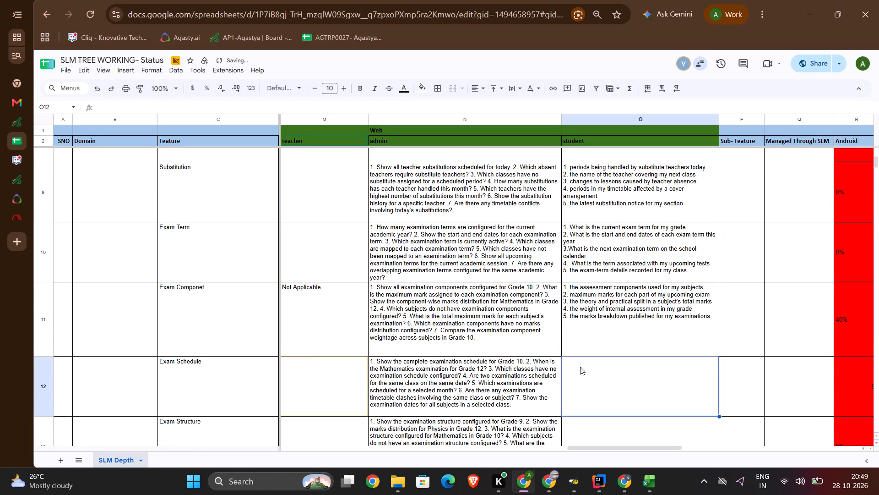
{"action": "triple_click", "coordinate": [575, 365]}
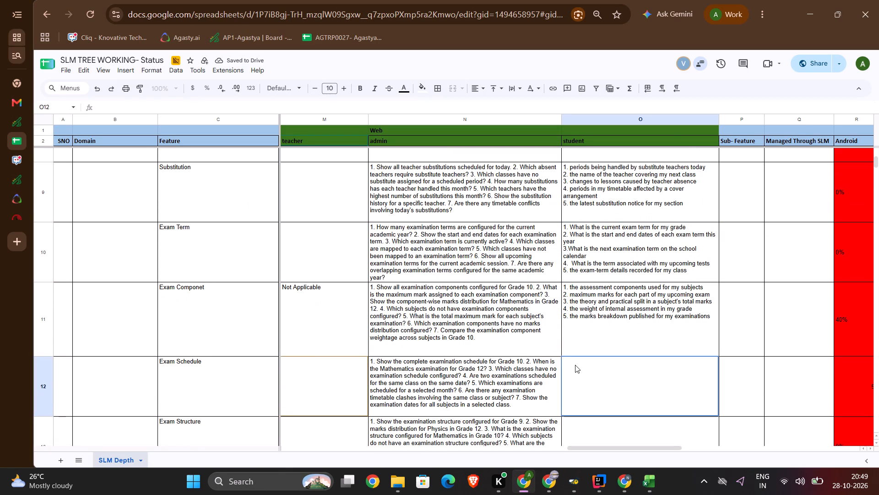
{"action": "key", "text": "alt+Tab"}
{"action": "scroll", "coordinate": [511, 261], "scroll_direction": "down", "scroll_amount": 1}
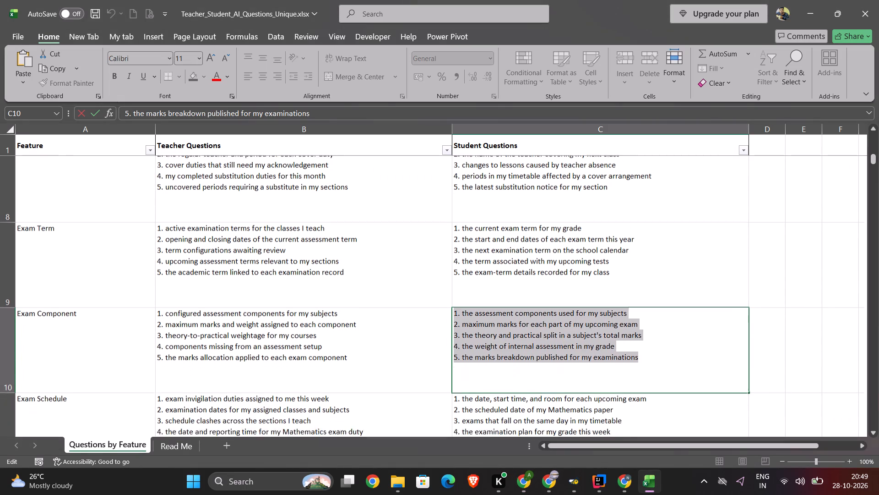
{"action": "scroll", "coordinate": [511, 261], "scroll_direction": "down", "scroll_amount": 1}
{"action": "triple_click", "coordinate": [507, 343]}
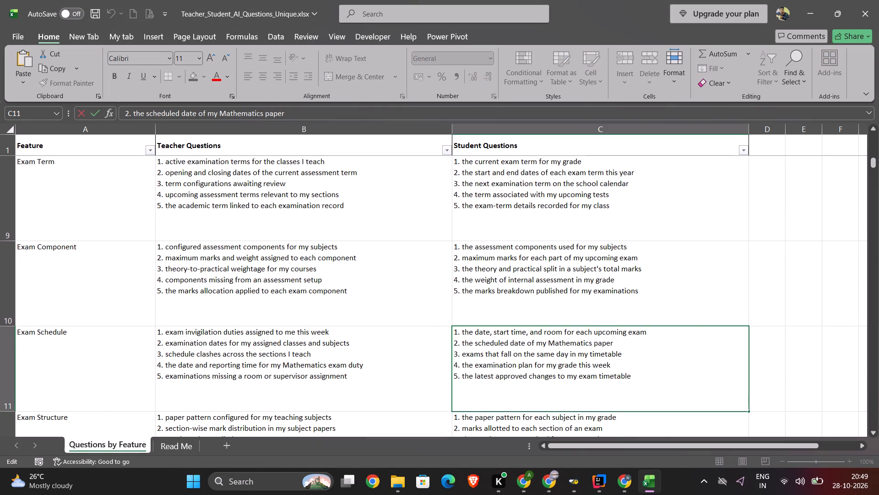
{"action": "key", "text": "ctrl+a"}
{"action": "key", "text": "ctrl+c"}
{"action": "key", "text": "alt+Tab"}
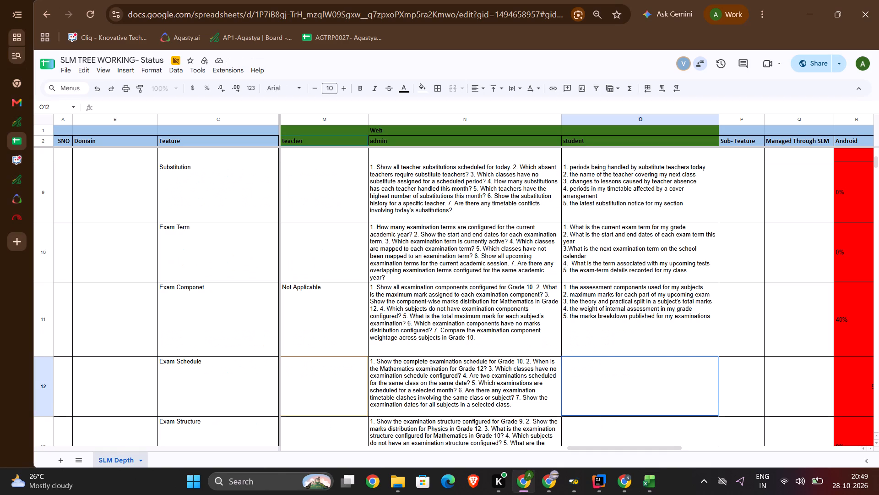
{"action": "key", "text": "ctrl+v"}
{"action": "scroll", "coordinate": [568, 322], "scroll_direction": "down", "scroll_amount": 1}
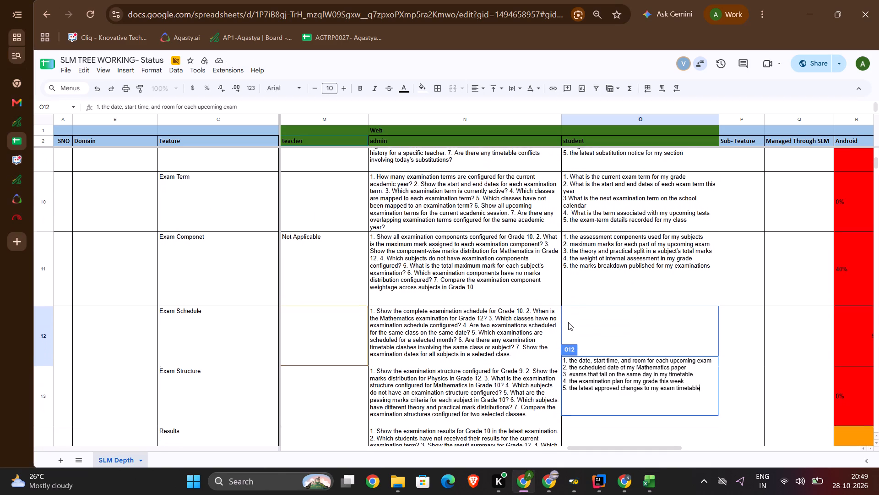
{"action": "scroll", "coordinate": [568, 322], "scroll_direction": "down", "scroll_amount": 1}
{"action": "left_click", "coordinate": [576, 319]}
Copy the five Exam Structure student questions from the Excel workbook and paste them into the Exam Structure row's Web student cell.
{"action": "double_click", "coordinate": [583, 351]}
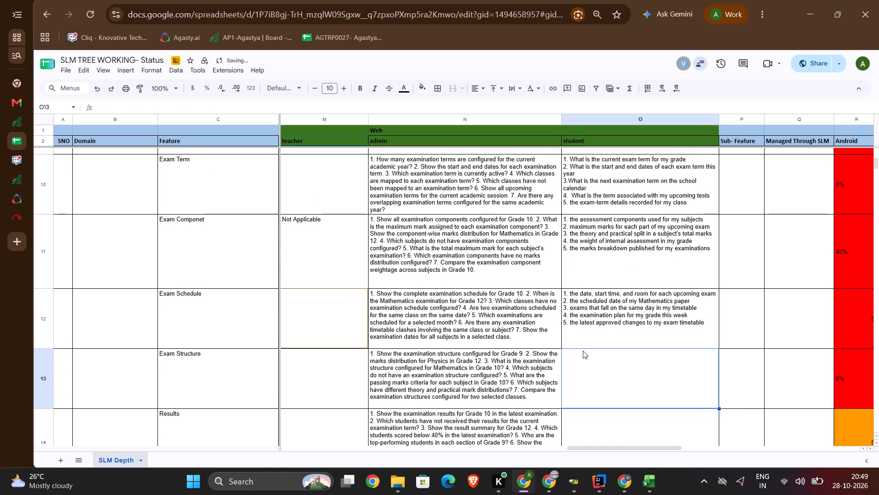
{"action": "triple_click", "coordinate": [576, 354]}
{"action": "key", "text": "alt+Tab"}
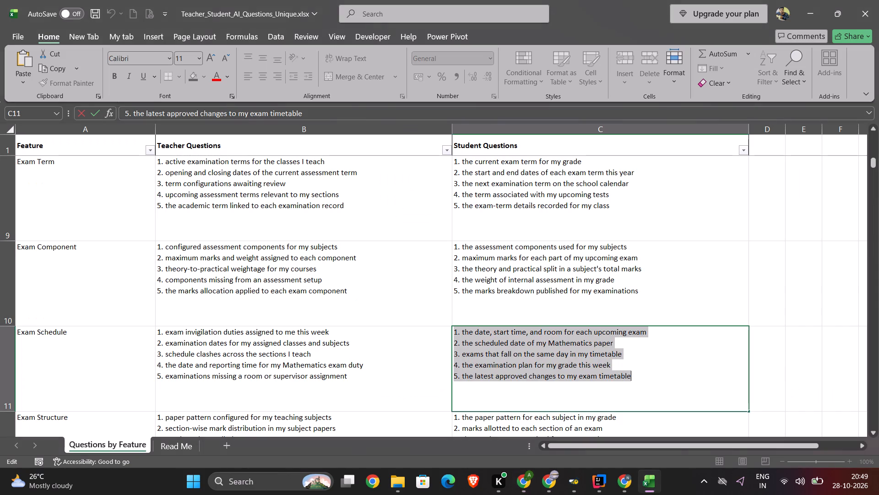
{"action": "left_click", "coordinate": [527, 225]}
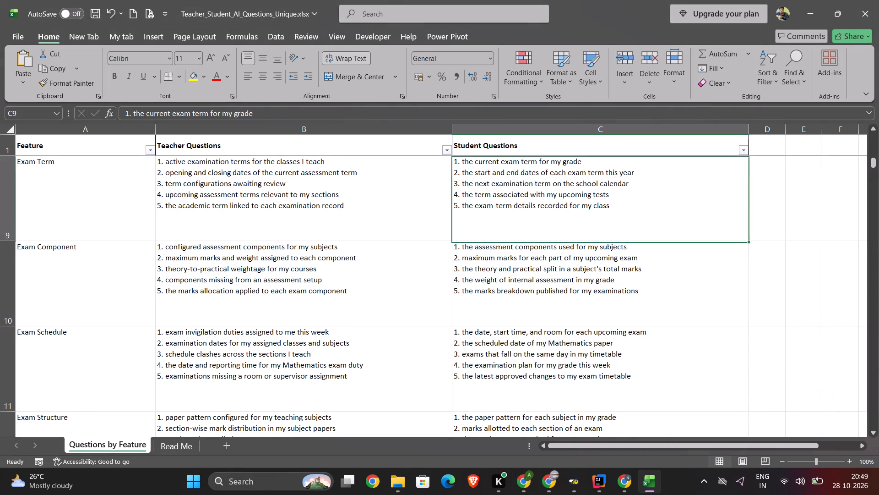
{"action": "scroll", "coordinate": [527, 225], "scroll_direction": "down", "scroll_amount": 1}
{"action": "triple_click", "coordinate": [510, 345]}
{"action": "left_click", "coordinate": [510, 345]}
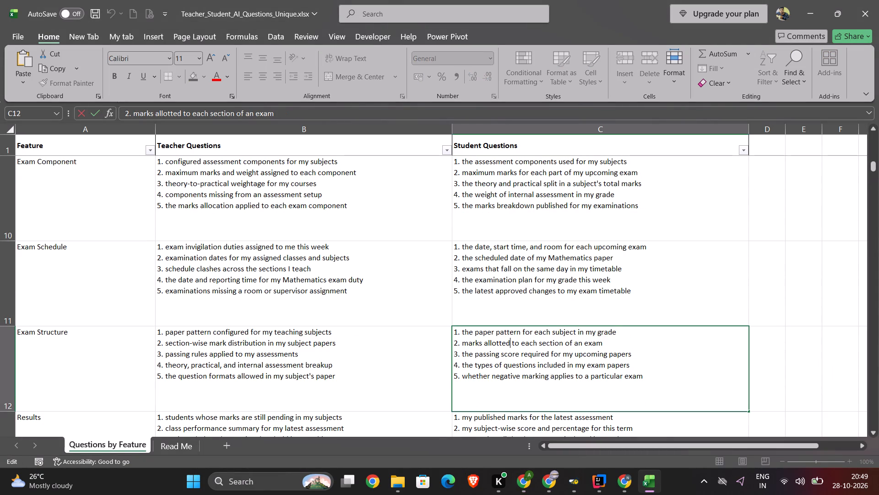
{"action": "key", "text": "ctrl+a"}
{"action": "key", "text": "ctrl+c"}
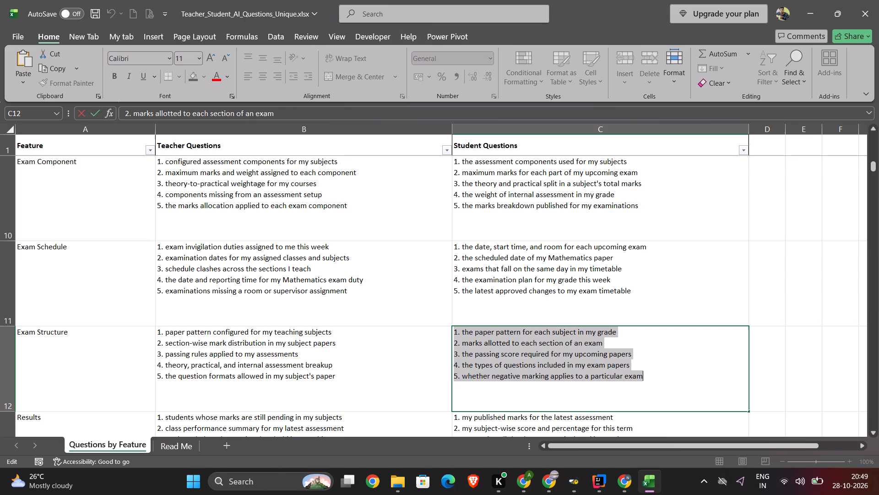
{"action": "key", "text": "alt+Tab"}
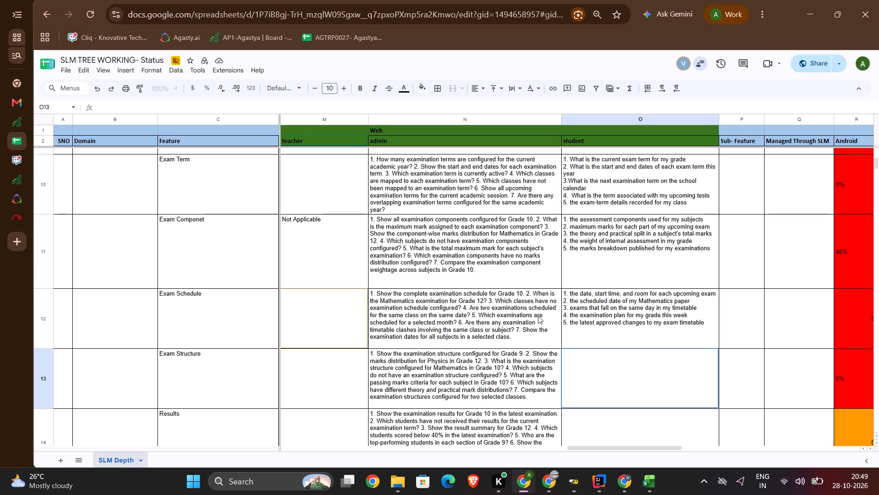
{"action": "key", "text": "alt+Tab"}
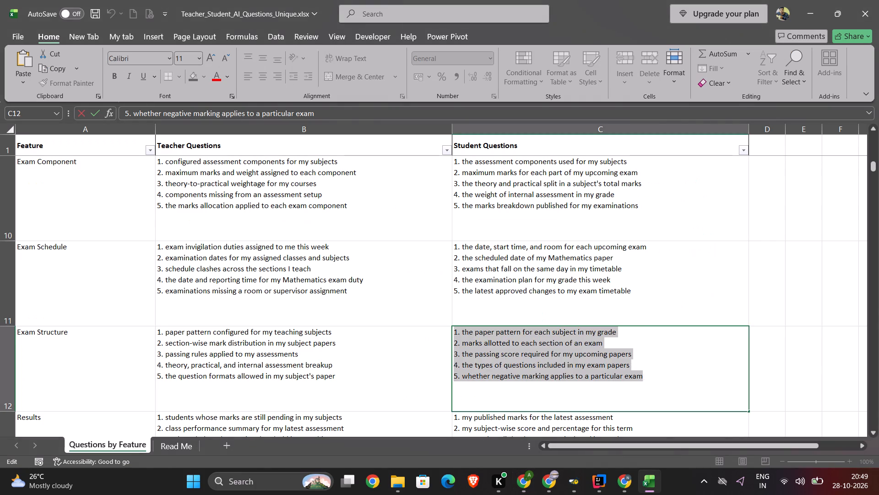
{"action": "key", "text": "ctrl+c"}
{"action": "key", "text": "alt+Tab"}
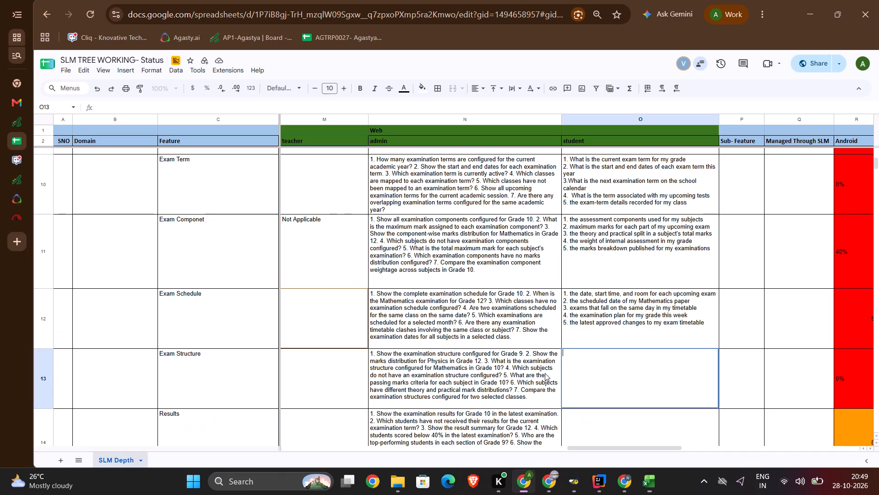
{"action": "key", "text": "ctrl+v"}
{"action": "right_click", "coordinate": [602, 355]}
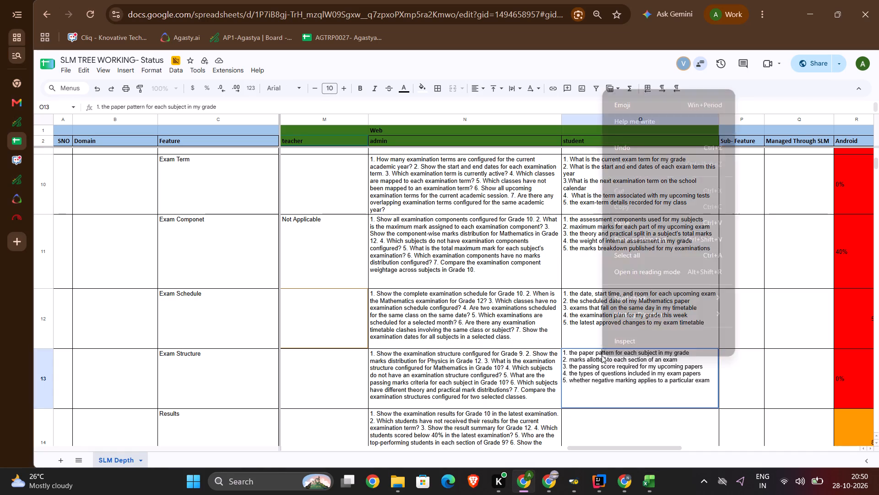
Copy the five Results student questions from the Excel workbook and paste them into the Results row's Web student cell.
{"action": "triple_click", "coordinate": [574, 418]}
{"action": "left_click", "coordinate": [574, 418]}
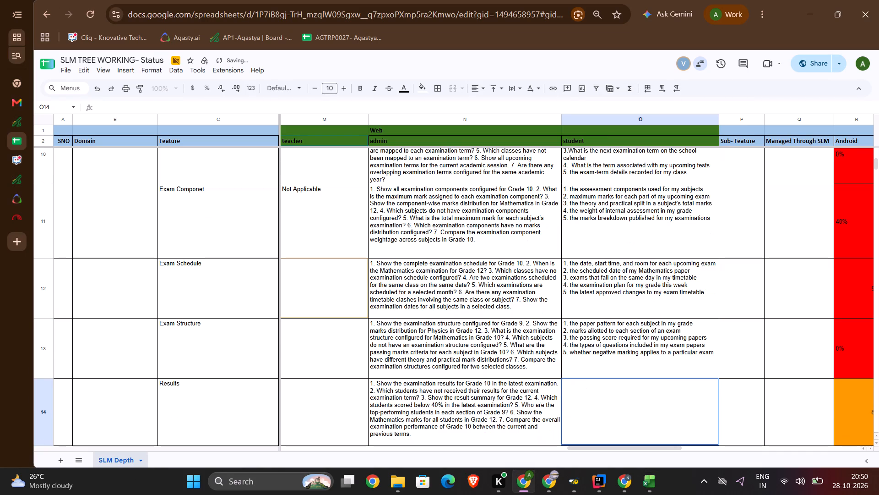
{"action": "left_click", "coordinate": [585, 385]}
{"action": "key", "text": "alt+Tab"}
{"action": "left_click", "coordinate": [490, 296]}
{"action": "scroll", "coordinate": [490, 296], "scroll_direction": "down", "scroll_amount": 1}
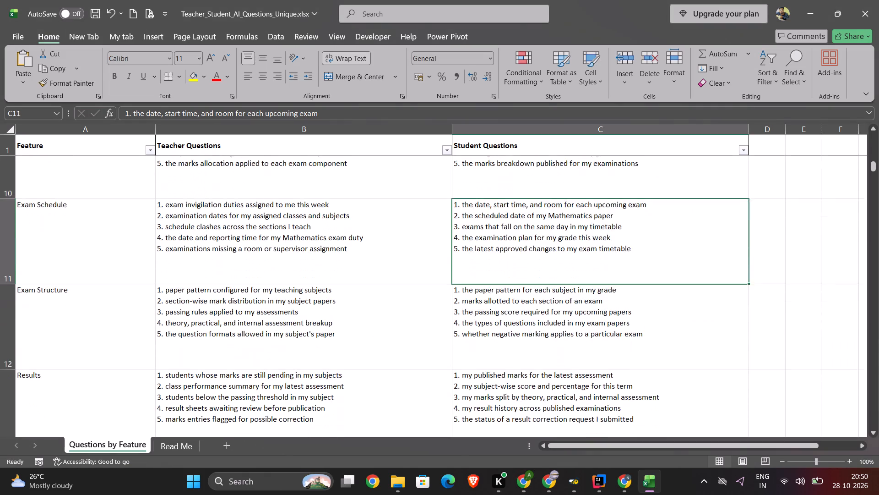
{"action": "scroll", "coordinate": [490, 296], "scroll_direction": "down", "scroll_amount": 1}
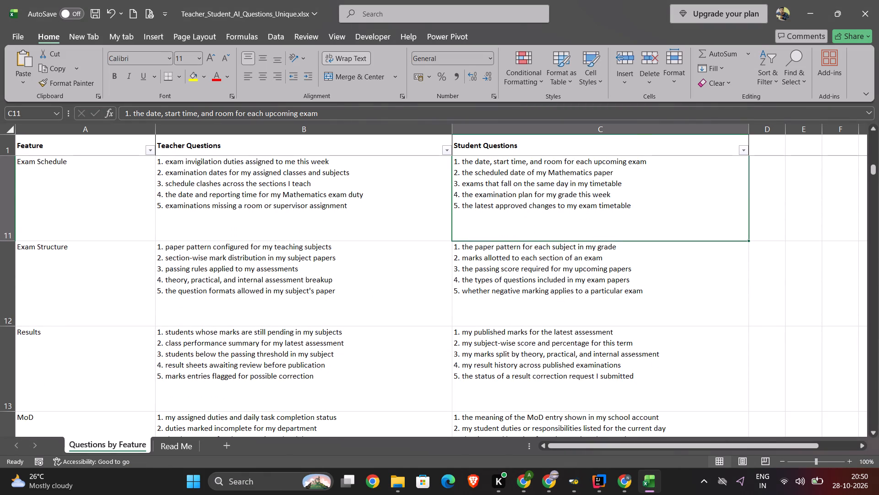
{"action": "triple_click", "coordinate": [494, 352]}
{"action": "key", "text": "ctrl+a"}
{"action": "key", "text": "ctrl+c"}
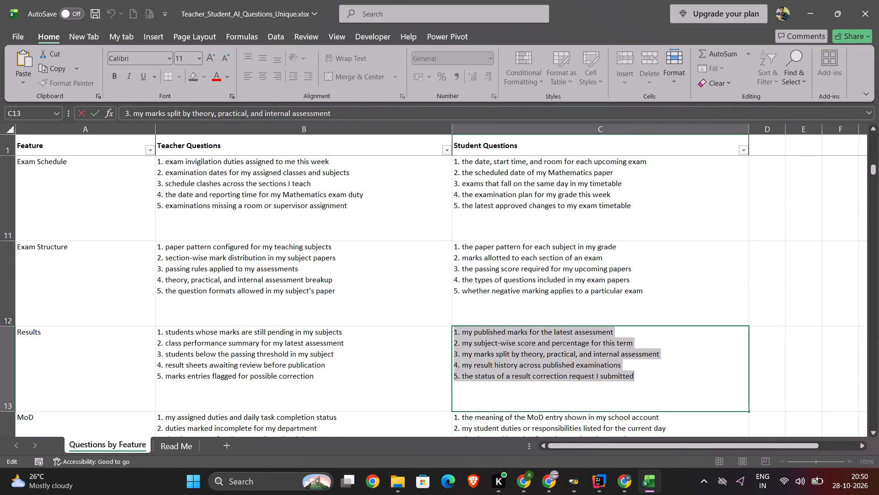
{"action": "key", "text": "alt+Tab"}
{"action": "key", "text": "ctrl+v"}
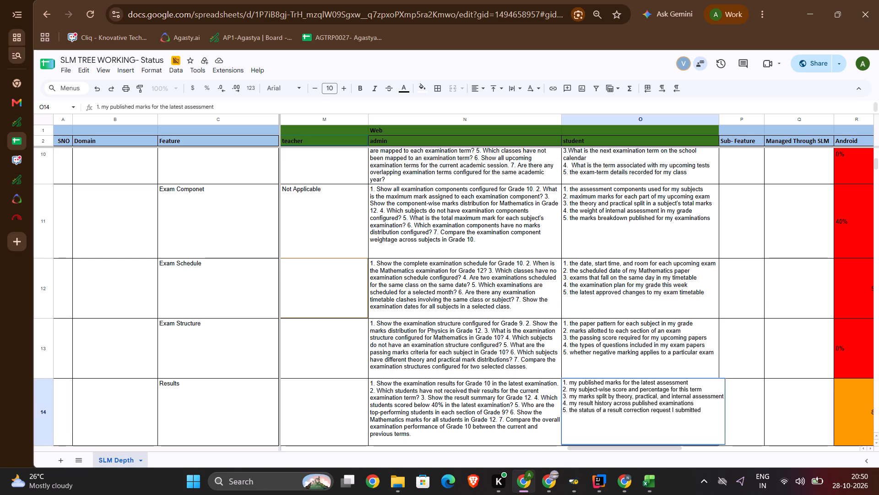
In the Results row's Web student cell, begin question 1 with "Give" and question 2 with "Tell", and change "subject-wise" to "subject wise".
{"action": "left_click", "coordinate": [570, 385]}
{"action": "type", "text": "Give"}
{"action": "key", "text": "space"}
{"action": "key", "text": "space"}
{"action": "key", "text": "Down"}
{"action": "key", "text": "Left"}
{"action": "key", "text": "Left"}
{"action": "key", "text": "Left"}
{"action": "key", "text": "Left"}
{"action": "key", "text": "Left"}
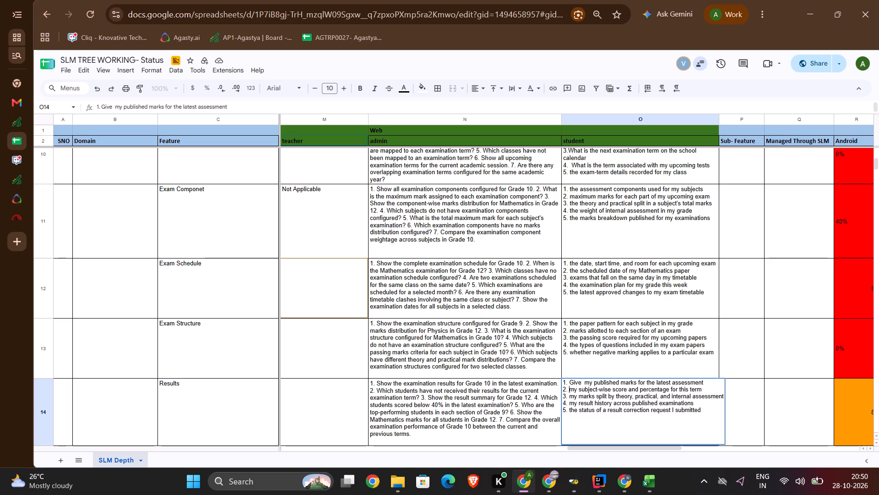
{"action": "type", "text": "Tell"}
{"action": "key", "text": "space"}
{"action": "key", "text": "Down"}
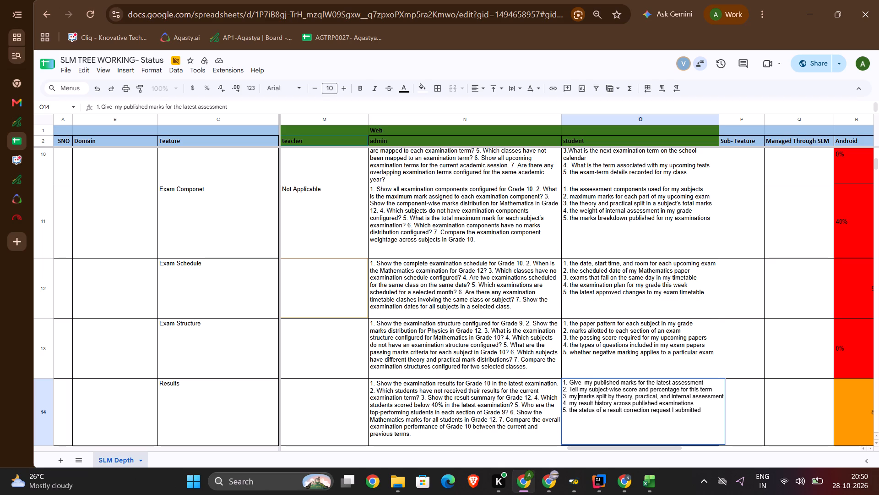
{"action": "left_click", "coordinate": [610, 389]}
{"action": "key", "text": "BackSpace"}
{"action": "key", "text": "space"}
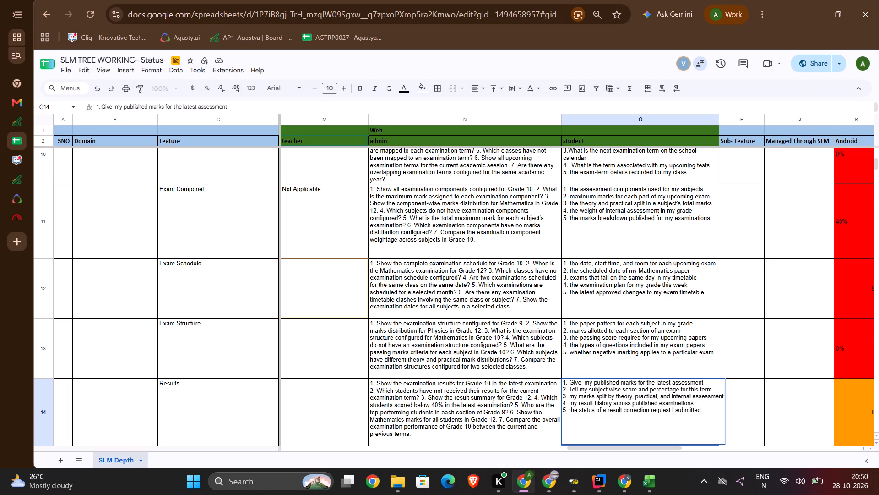
In the Results row's Web student cell, begin question 3 with "Show" and question 4 with "Give".
{"action": "left_click", "coordinate": [571, 397]}
{"action": "type", "text": "Sjow"}
{"action": "key", "text": "space"}
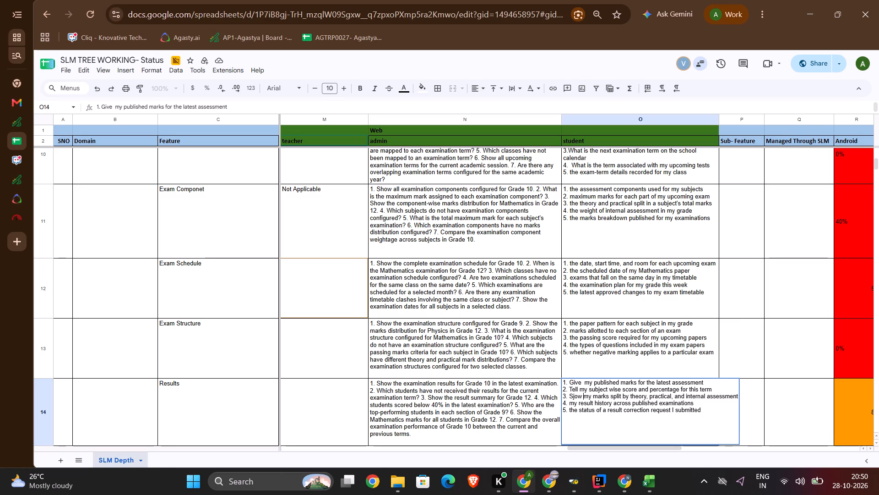
{"action": "key", "text": "BackSpace"}
{"action": "key", "text": "BackSpace"}
{"action": "key", "text": "BackSpace"}
{"action": "key", "text": "BackSpace"}
{"action": "type", "text": "how"}
{"action": "key", "text": "space"}
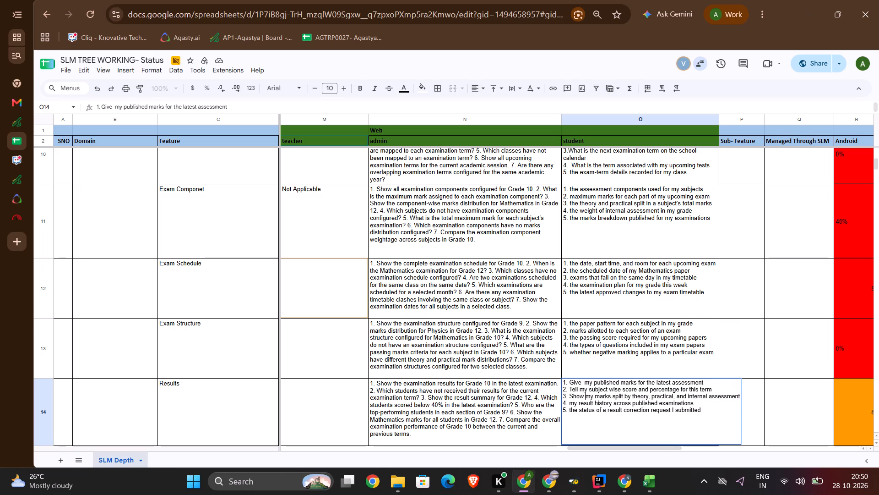
{"action": "left_click", "coordinate": [570, 405]}
{"action": "type", "text": "Give"}
{"action": "key", "text": "space"}
{"action": "left_click", "coordinate": [586, 329]}
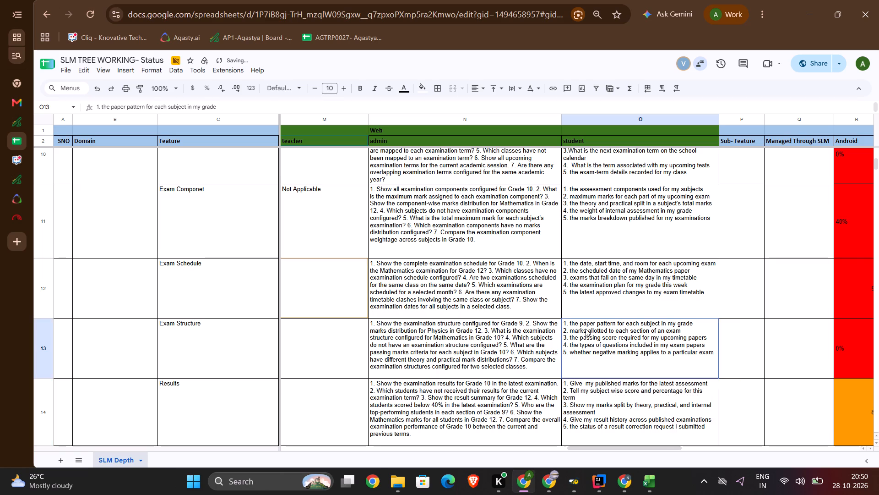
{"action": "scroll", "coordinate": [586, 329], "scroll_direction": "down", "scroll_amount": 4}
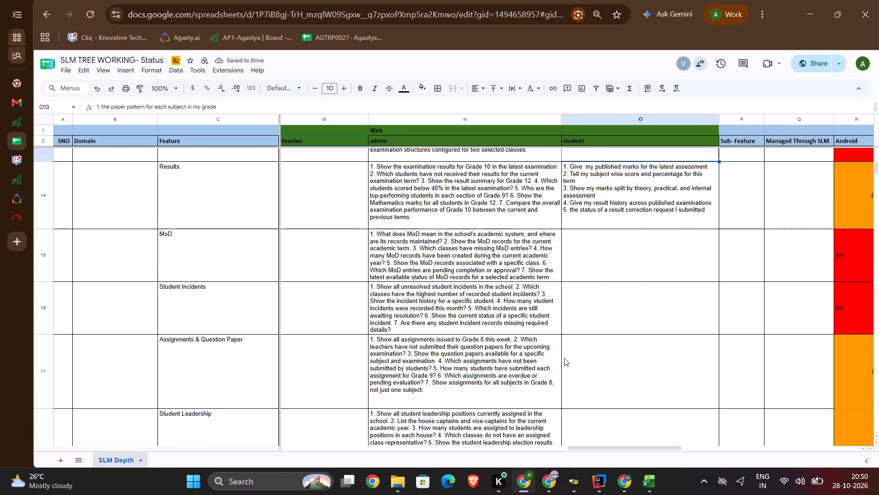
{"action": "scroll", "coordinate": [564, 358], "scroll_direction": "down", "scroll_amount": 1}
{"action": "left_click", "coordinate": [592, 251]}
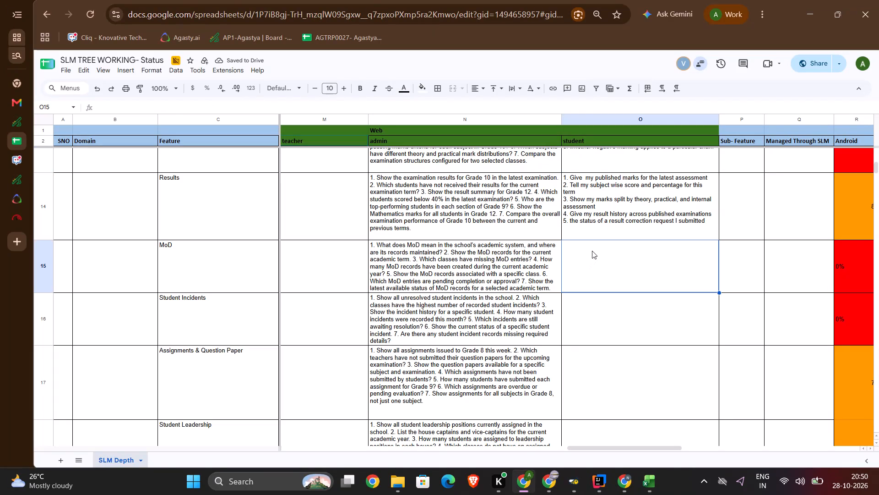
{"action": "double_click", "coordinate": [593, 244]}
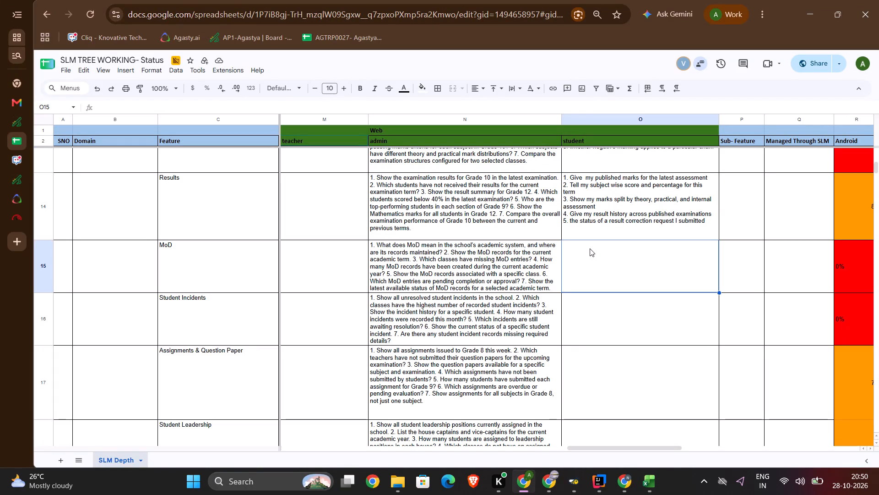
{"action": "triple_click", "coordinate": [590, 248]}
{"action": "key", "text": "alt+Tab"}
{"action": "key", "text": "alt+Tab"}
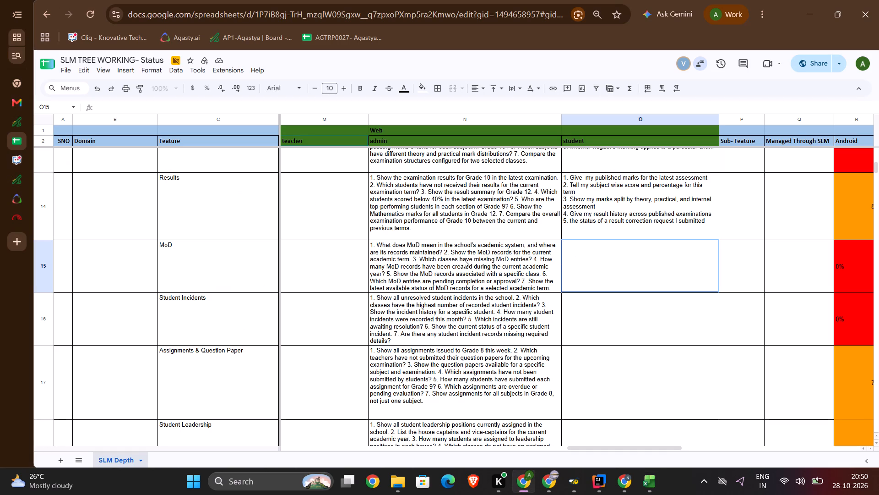
Copy the five Class teacher questions from the Excel workbook and paste them into the Class row's Web teacher cell.
{"action": "scroll", "coordinate": [464, 259], "scroll_direction": "up", "scroll_amount": 3}
{"action": "left_click", "coordinate": [470, 325]}
{"action": "scroll", "coordinate": [470, 325], "scroll_direction": "up", "scroll_amount": 5}
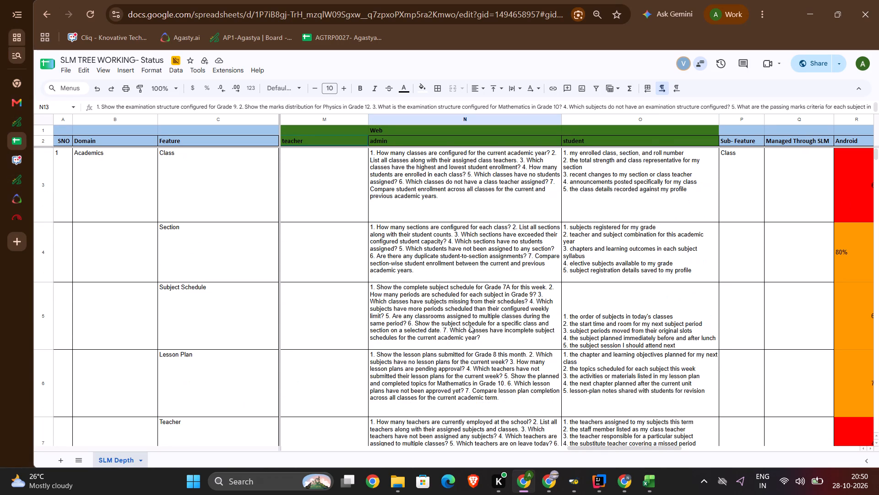
{"action": "scroll", "coordinate": [470, 325], "scroll_direction": "up", "scroll_amount": 3}
{"action": "triple_click", "coordinate": [308, 155]}
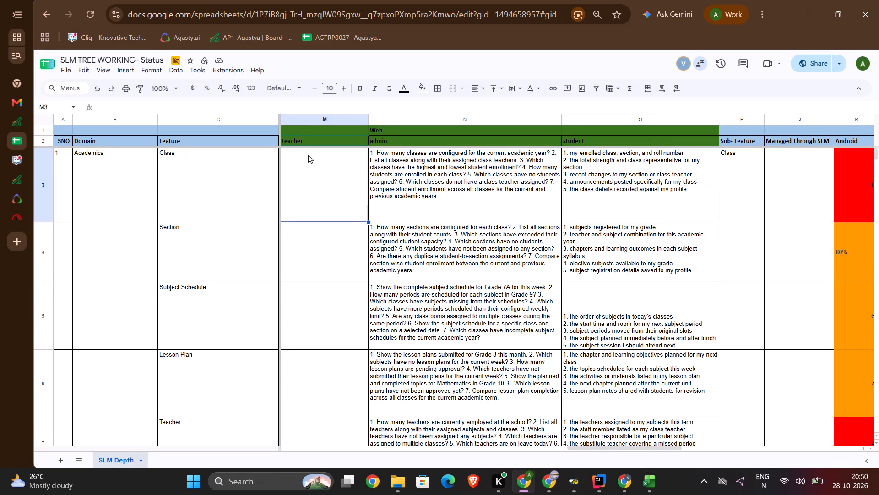
{"action": "key", "text": "alt+Tab"}
{"action": "left_click", "coordinate": [220, 176]}
{"action": "scroll", "coordinate": [220, 176], "scroll_direction": "up", "scroll_amount": 5}
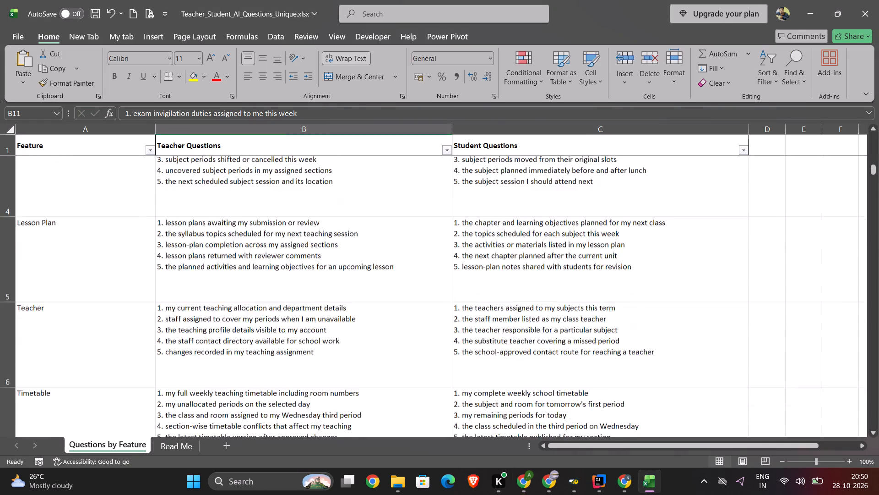
{"action": "scroll", "coordinate": [220, 176], "scroll_direction": "up", "scroll_amount": 3}
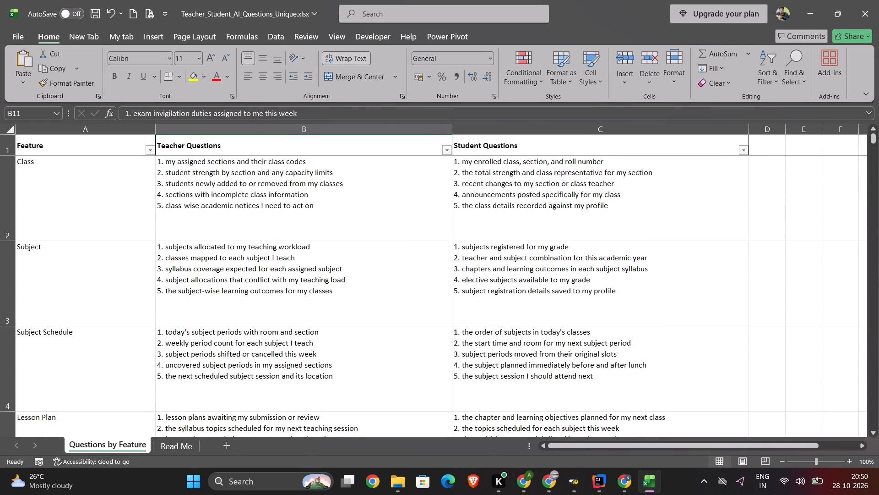
{"action": "left_click_drag", "start_coordinate": [164, 160], "coordinate": [195, 217]}
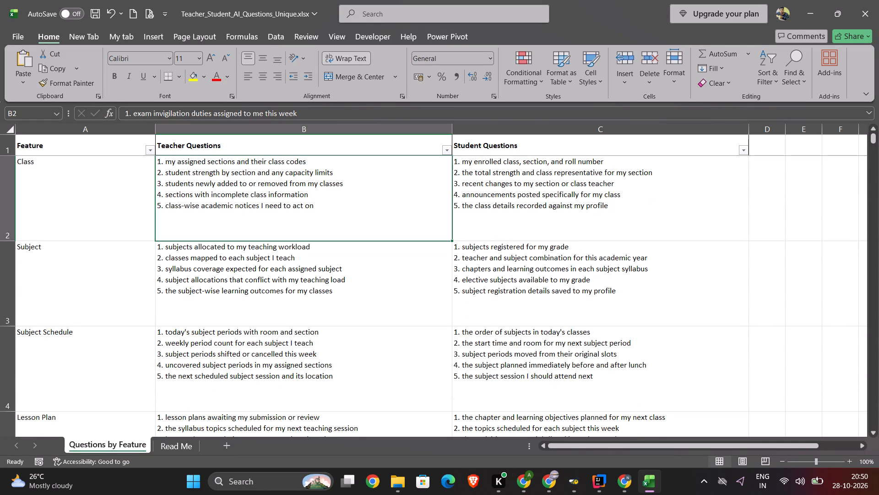
{"action": "left_click_drag", "start_coordinate": [195, 217], "coordinate": [208, 203]}
{"action": "triple_click", "coordinate": [182, 165]}
{"action": "left_click", "coordinate": [182, 165]}
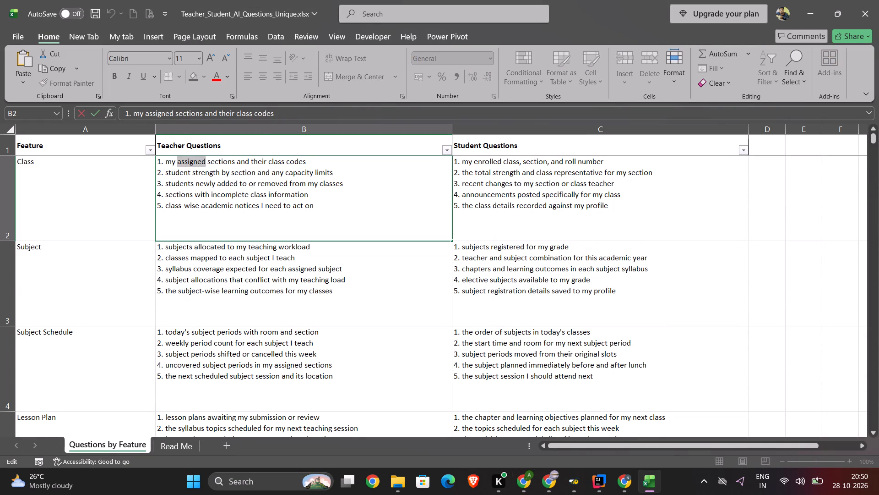
{"action": "key", "text": "ctrl+a"}
{"action": "key", "text": "ctrl+c"}
{"action": "key", "text": "alt+Tab"}
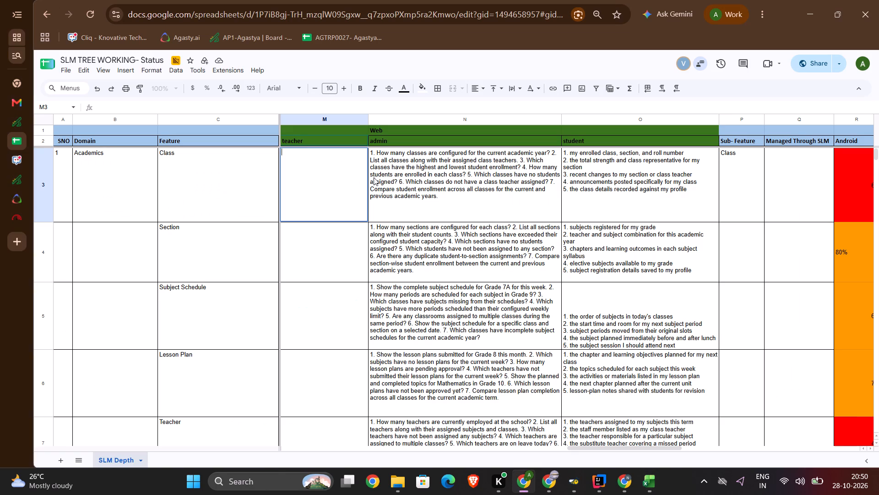
{"action": "key", "text": "ctrl+v"}
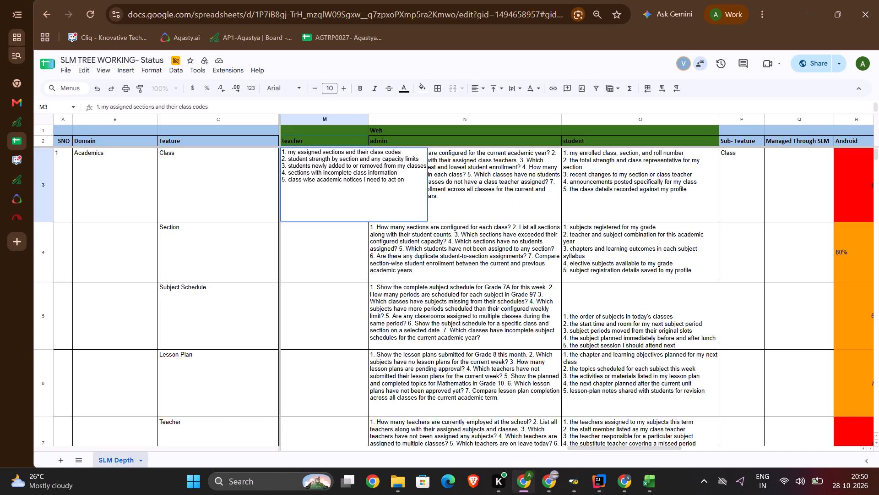
Shorten question 1 in the Class row's Web teacher cell to "my assigned sections and their class".
{"action": "left_click", "coordinate": [405, 154]}
{"action": "key", "text": "BackSpace"}
{"action": "key", "text": "BackSpace"}
{"action": "key", "text": "BackSpace"}
{"action": "key", "text": "BackSpace"}
{"action": "key", "text": "BackSpace"}
Copy the five Subject teacher questions from the Excel workbook and paste them into the Section row's Web teacher cell.
{"action": "triple_click", "coordinate": [313, 225]}
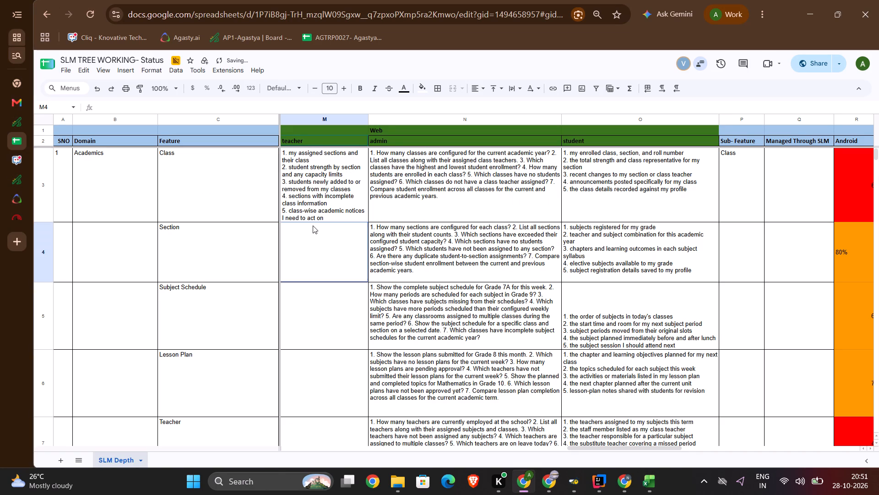
{"action": "key", "text": "alt+Tab"}
{"action": "triple_click", "coordinate": [283, 273]}
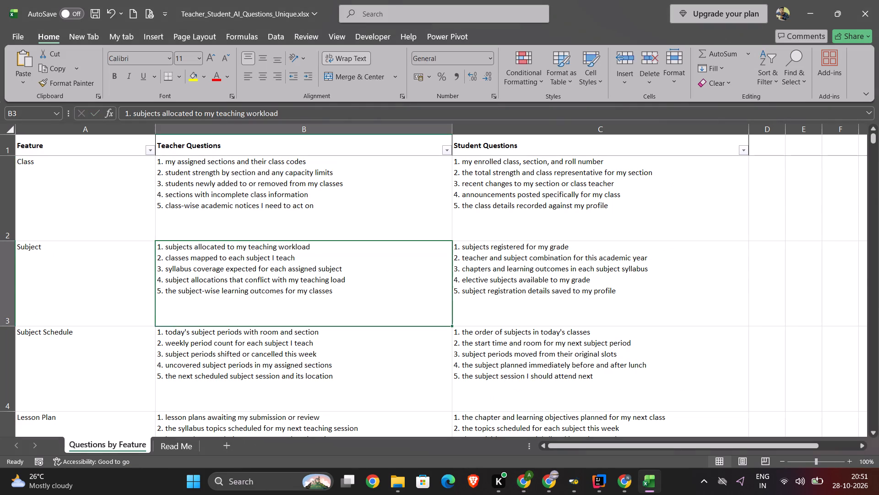
{"action": "key", "text": "ctrl+a"}
{"action": "key", "text": "ctrl+c"}
{"action": "key", "text": "alt+Tab"}
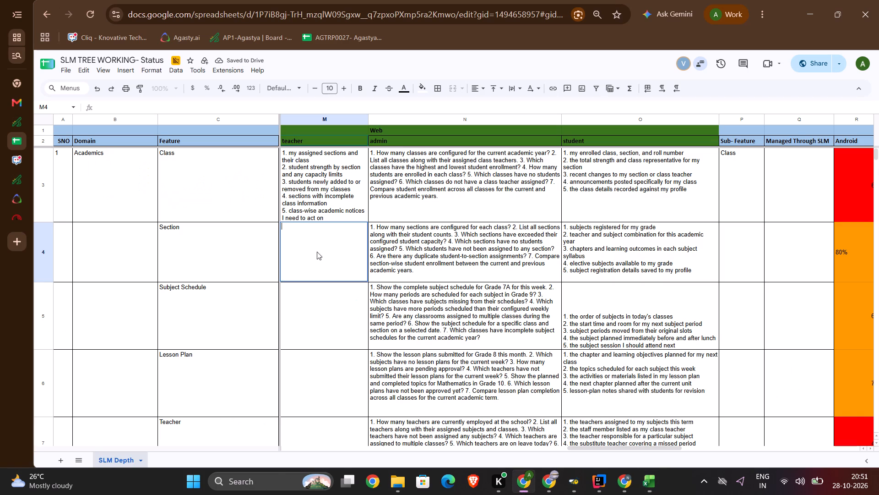
{"action": "key", "text": "ctrl+v"}
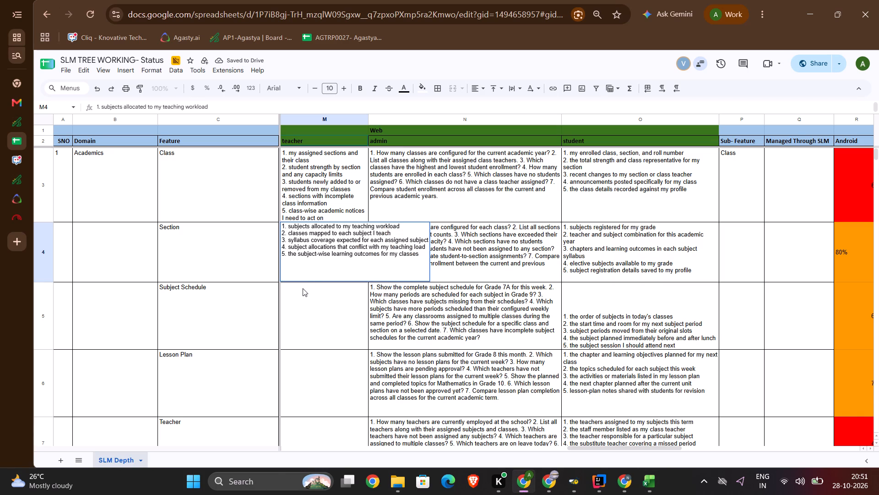
{"action": "triple_click", "coordinate": [303, 288]}
Reword question 1 in the Section row's Web teacher cell as "what are subjects allocated to me".
{"action": "left_click_drag", "start_coordinate": [399, 225], "coordinate": [350, 229]}
{"action": "key", "text": "BackSpace"}
{"action": "key", "text": "BackSpace"}
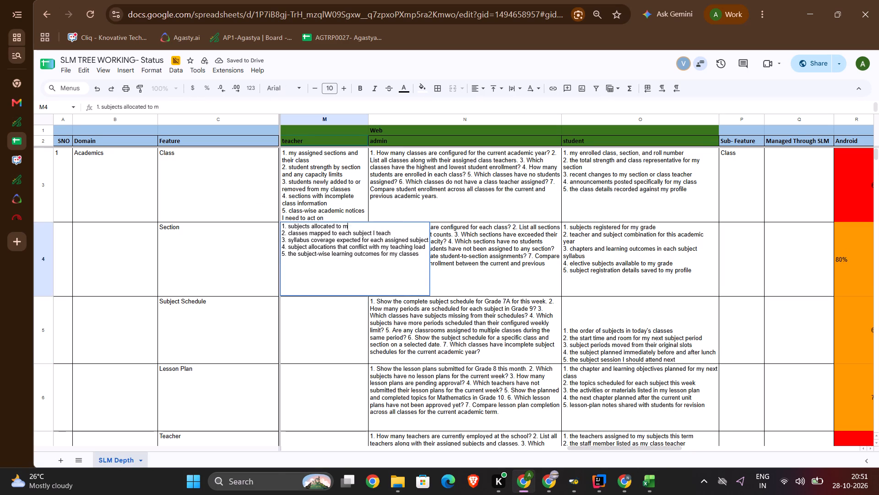
{"action": "key", "text": "w"}
{"action": "key", "text": "BackSpace"}
{"action": "key", "text": "e"}
{"action": "left_click", "coordinate": [287, 228]}
{"action": "key", "text": "space"}
{"action": "type", "text": "what are"}
{"action": "key", "text": "space"}
{"action": "key", "text": "BackSpace"}
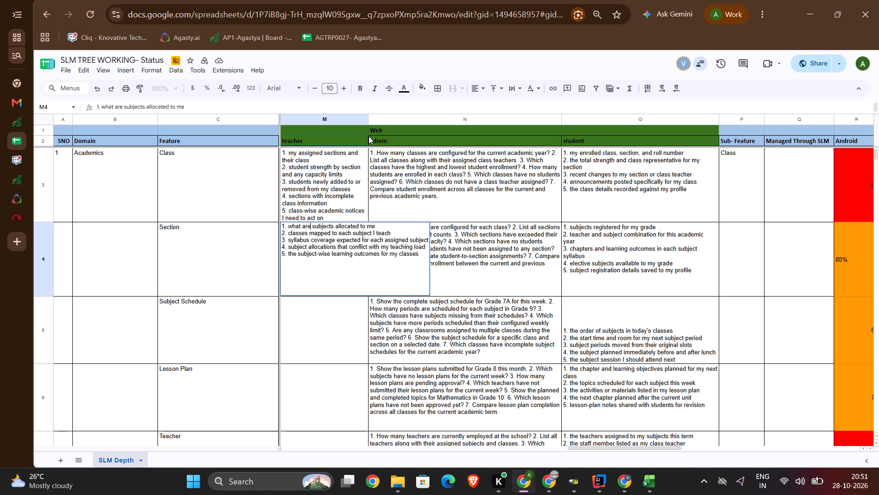
Widen the Web teacher column to nearly twice its width so each pasted question fits on one line.
{"action": "left_click_drag", "start_coordinate": [369, 118], "coordinate": [442, 123]}
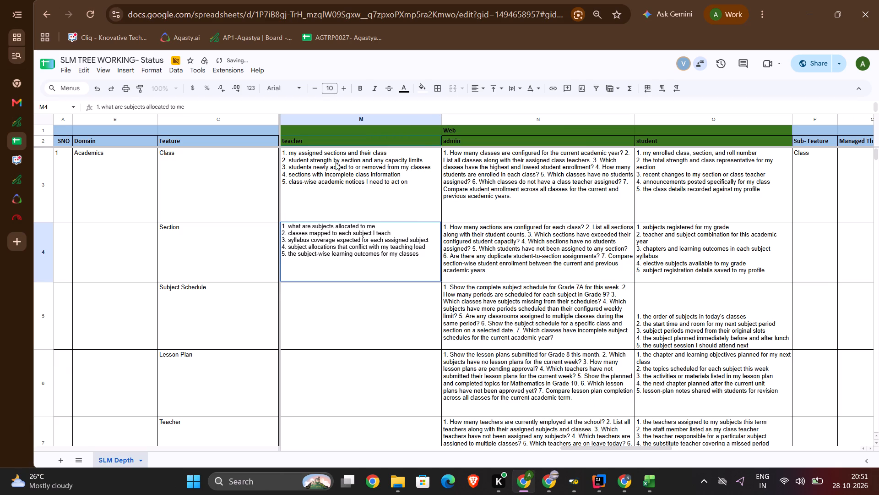
Reword question 1 in the Class row's Web teacher cell as "Give my assigned sections and their class".
{"action": "double_click", "coordinate": [290, 154]}
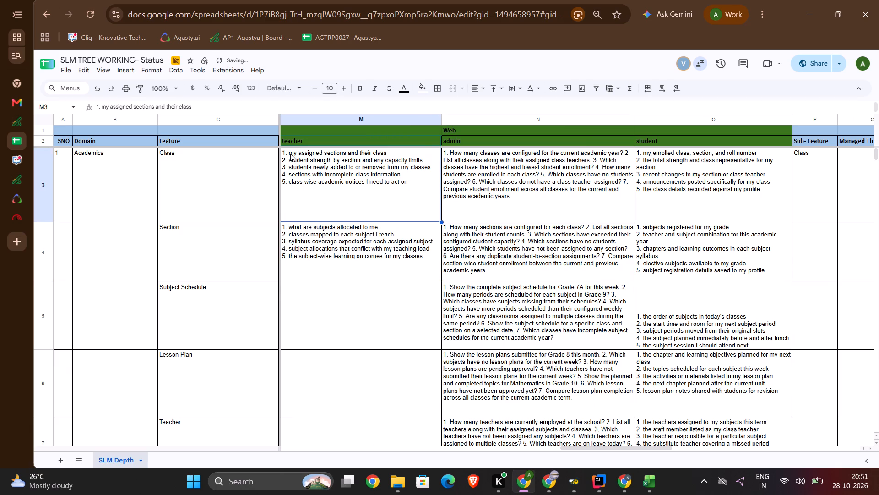
{"action": "triple_click", "coordinate": [290, 153]}
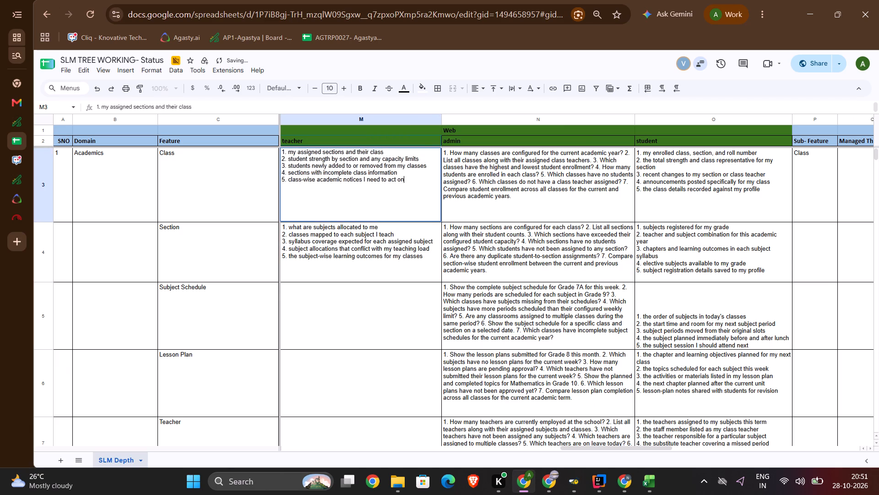
{"action": "left_click", "coordinate": [288, 153]}
{"action": "type", "text": "Give"}
{"action": "key", "text": "space"}
Reword question 2 in the Class row's Web teacher cell as "what is student strength by section and any capacity limits".
{"action": "left_click", "coordinate": [289, 159]}
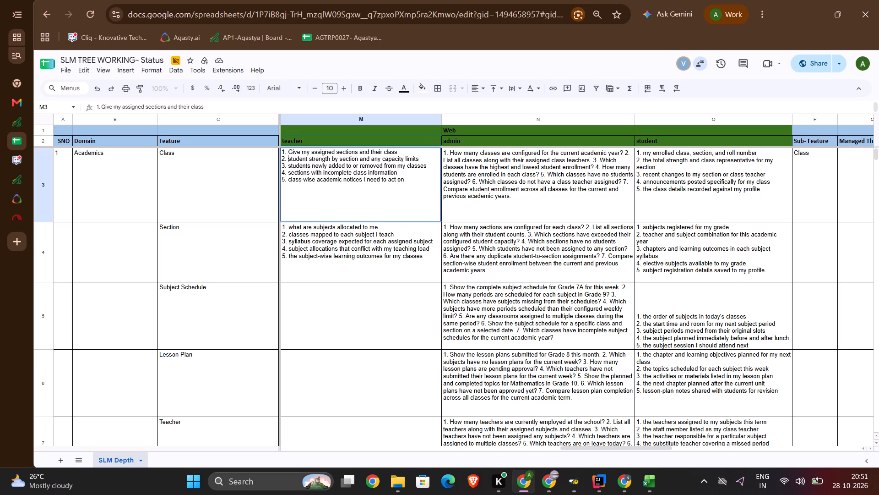
{"action": "type", "text": "what s"}
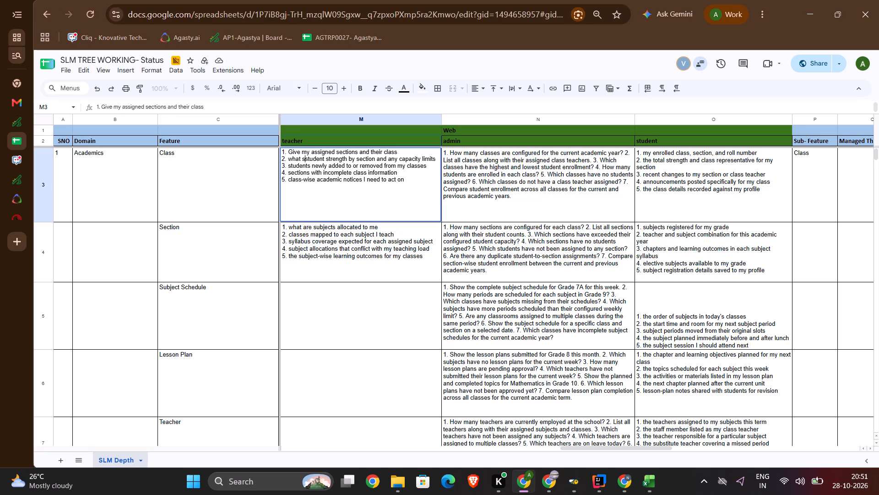
{"action": "key", "text": "BackSpace"}
{"action": "type", "text": "is"}
{"action": "key", "text": "space"}
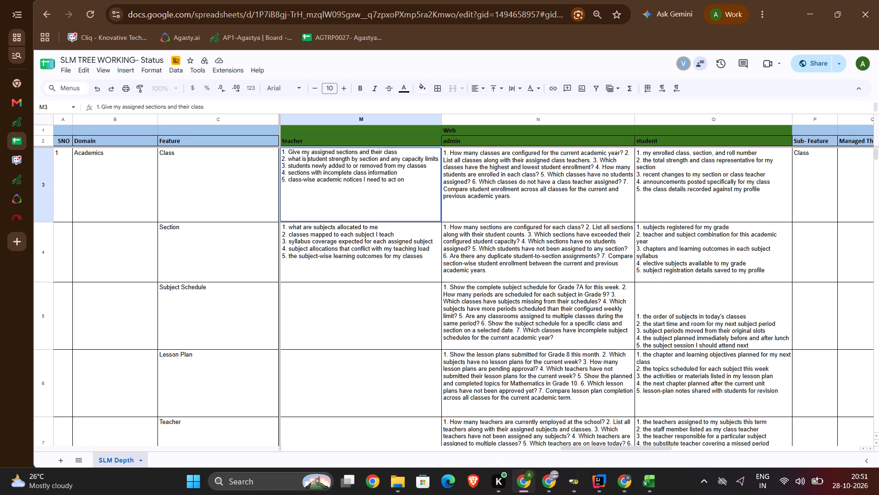
Reword question 4 in the Class row's Web teacher cell as "Give me sections with incomplete class information".
{"action": "left_click", "coordinate": [288, 165]}
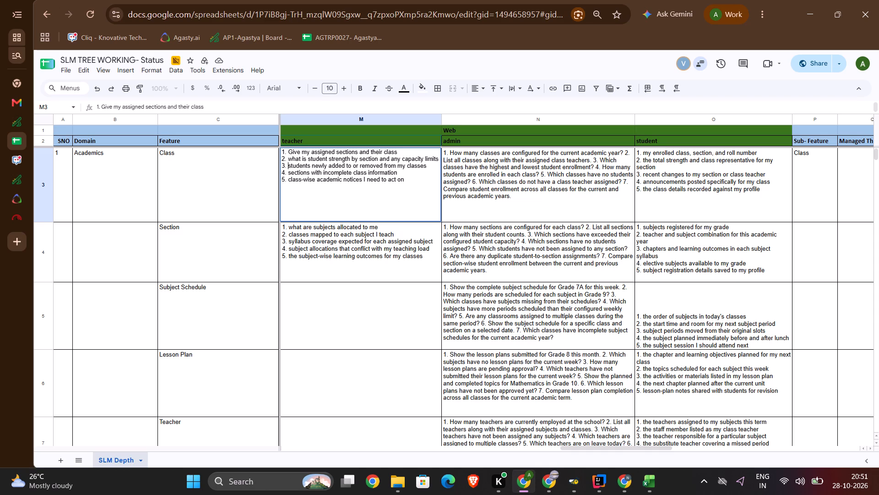
{"action": "left_click", "coordinate": [290, 176]}
{"action": "left_click", "coordinate": [288, 173]}
{"action": "type", "text": "Give"}
{"action": "key", "text": "space"}
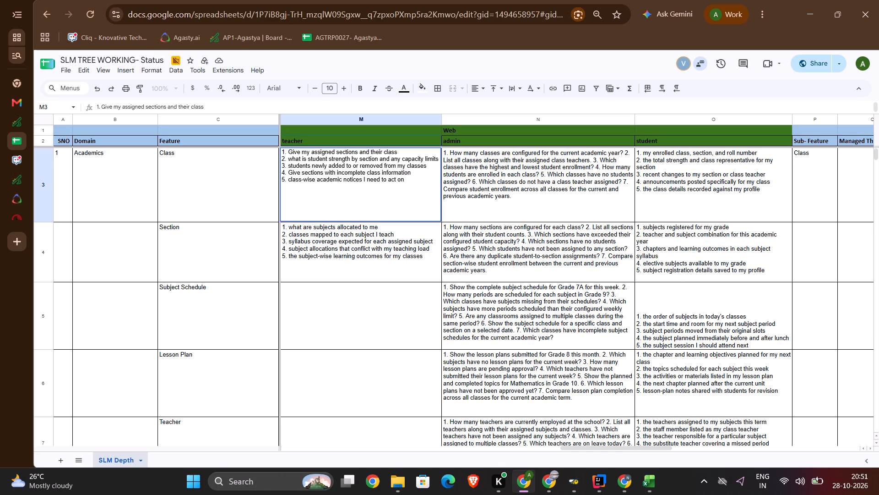
{"action": "type", "text": "me"}
{"action": "key", "text": "space"}
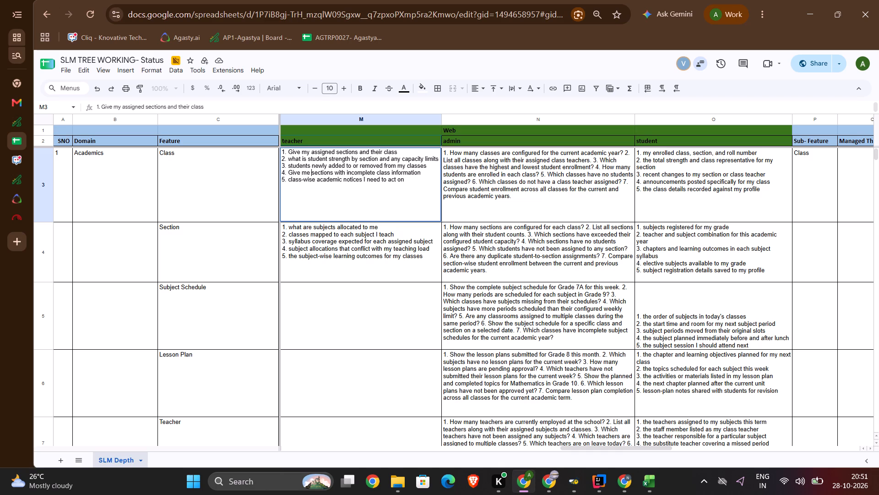
Delete question 5 about class-wise academic notices from the Class row's Web teacher cell.
{"action": "left_click", "coordinate": [288, 181]}
{"action": "left_click_drag", "start_coordinate": [405, 180], "coordinate": [387, 182]}
{"action": "left_click_drag", "start_coordinate": [387, 182], "coordinate": [280, 181]}
{"action": "key", "text": "BackSpace"}
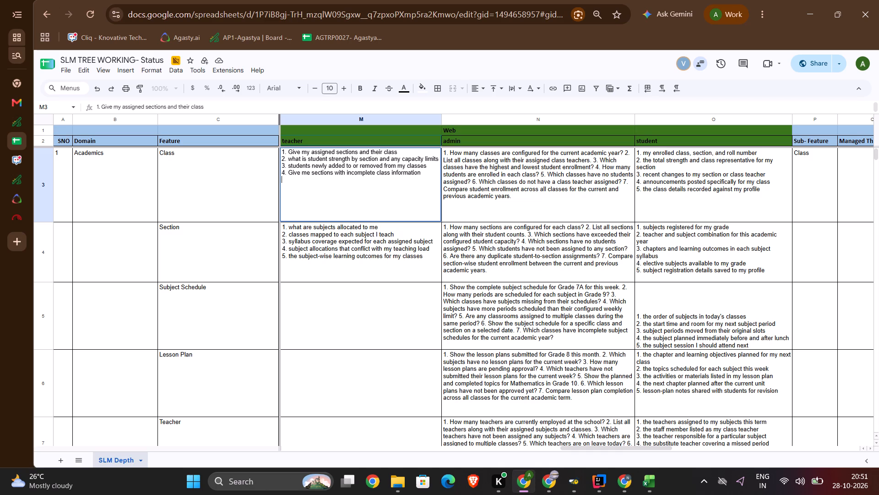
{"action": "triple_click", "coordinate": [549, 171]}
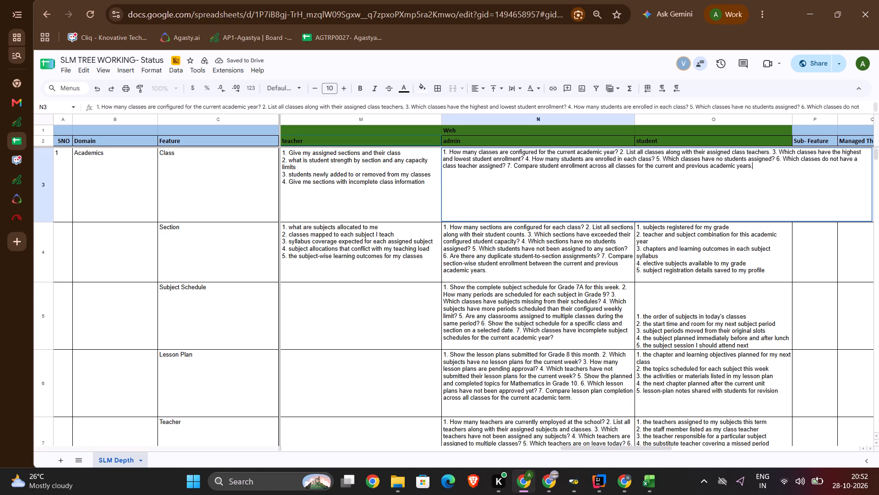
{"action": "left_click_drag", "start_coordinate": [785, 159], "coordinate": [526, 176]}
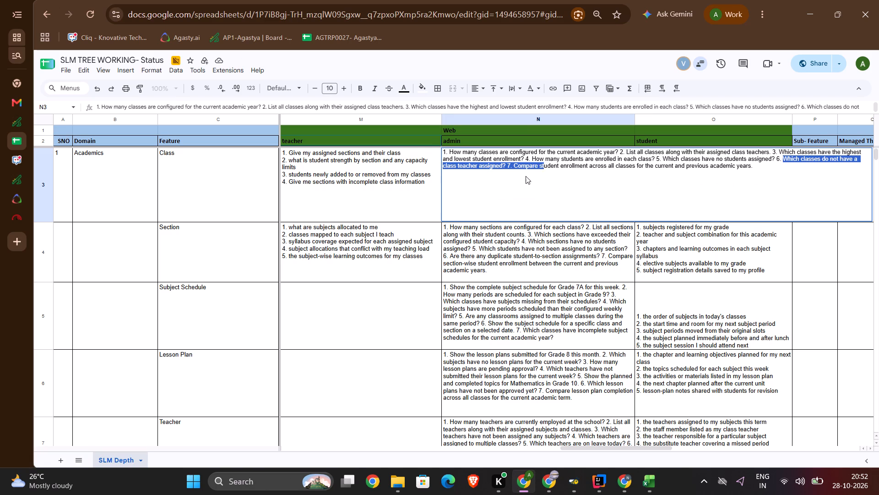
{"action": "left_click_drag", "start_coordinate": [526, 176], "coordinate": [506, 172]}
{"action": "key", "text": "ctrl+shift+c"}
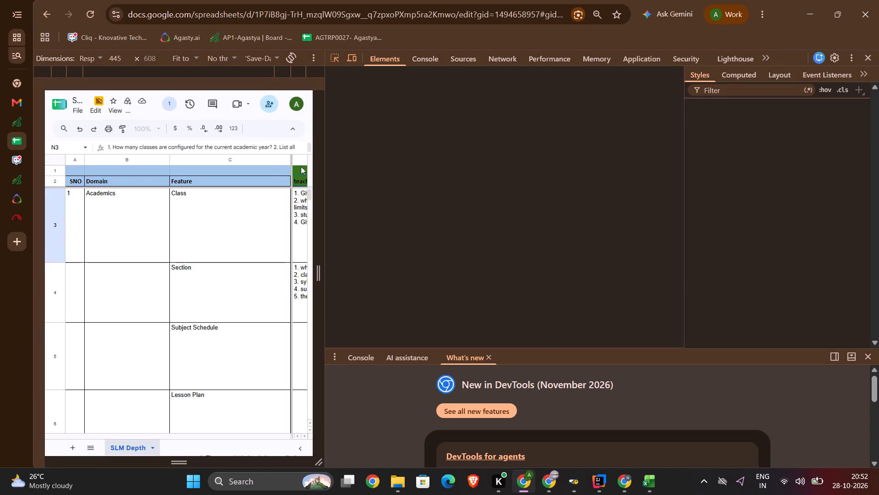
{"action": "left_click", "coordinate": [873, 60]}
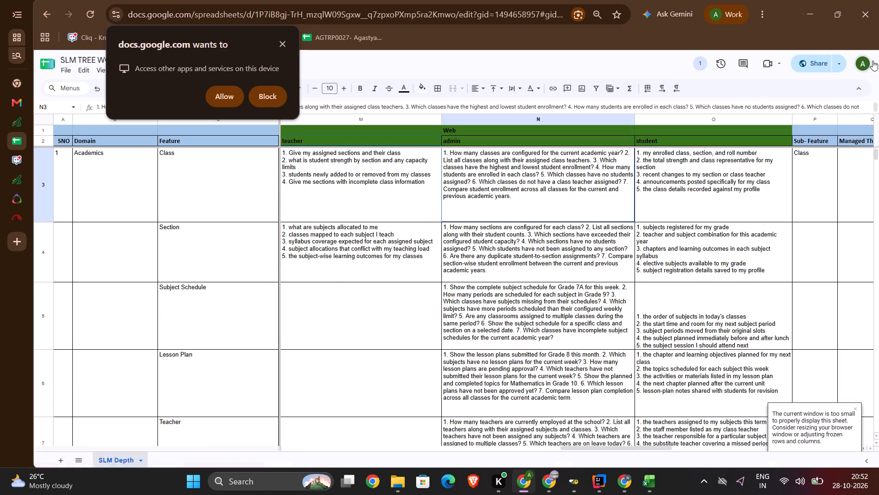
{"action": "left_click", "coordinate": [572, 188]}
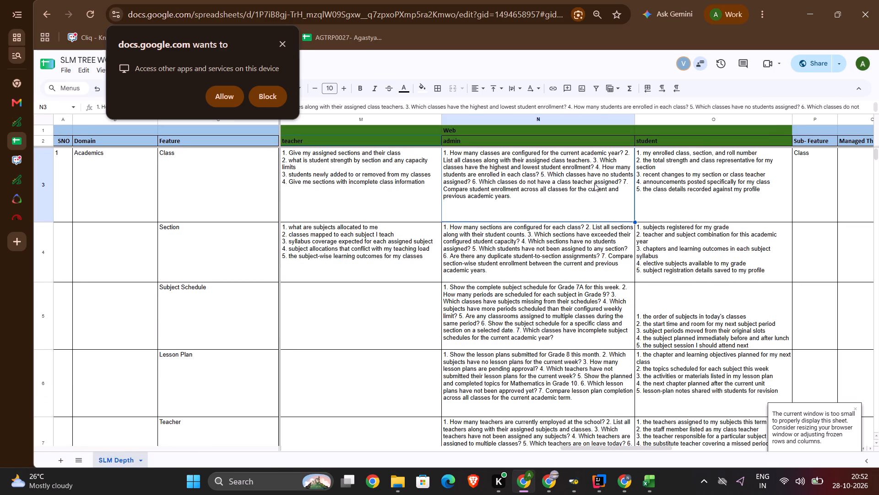
Copy "Which classes do not have a class teacher assigned" from the Class row's Web admin cell into its teacher cell as the last line.
{"action": "left_click", "coordinate": [477, 181]}
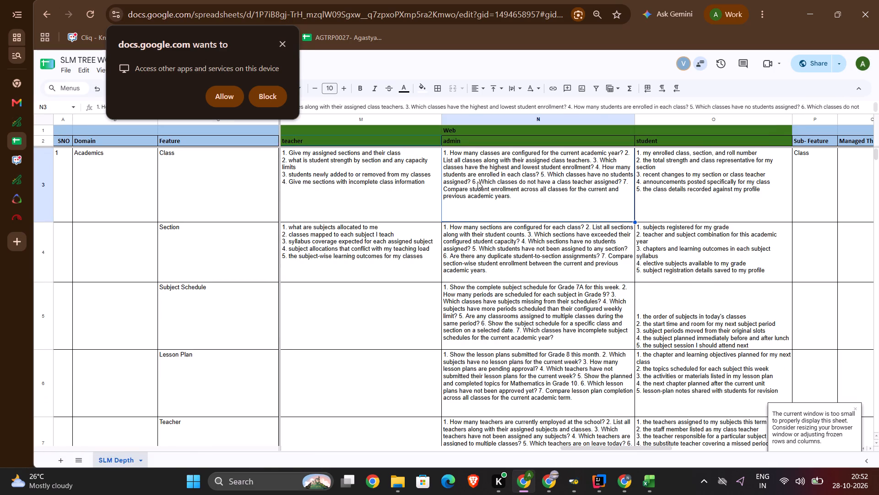
{"action": "triple_click", "coordinate": [477, 181]}
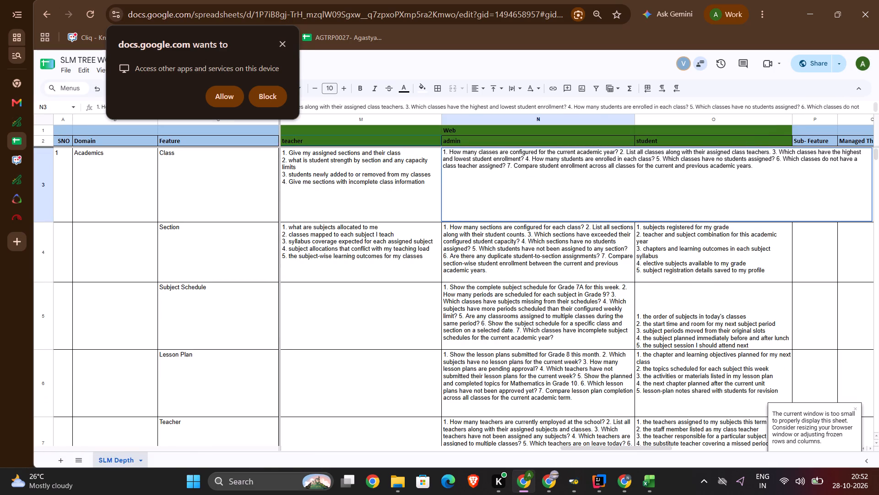
{"action": "left_click", "coordinate": [782, 158]}
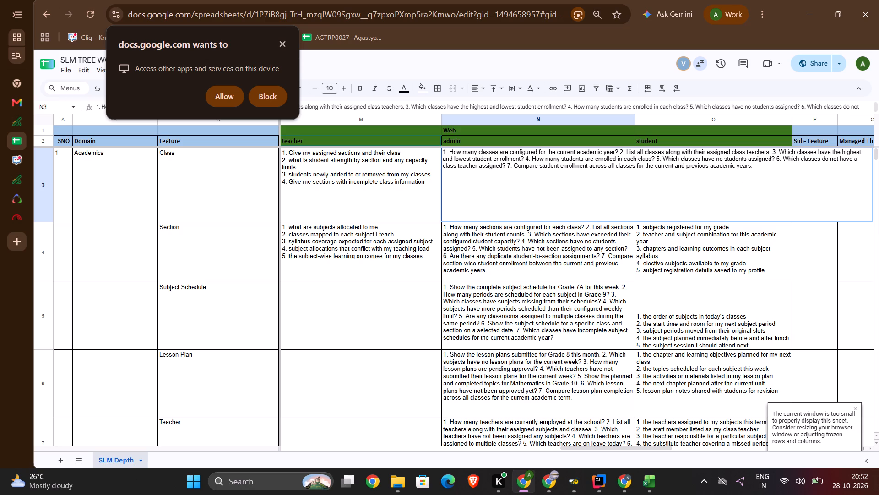
{"action": "left_click_drag", "start_coordinate": [785, 156], "coordinate": [545, 187]}
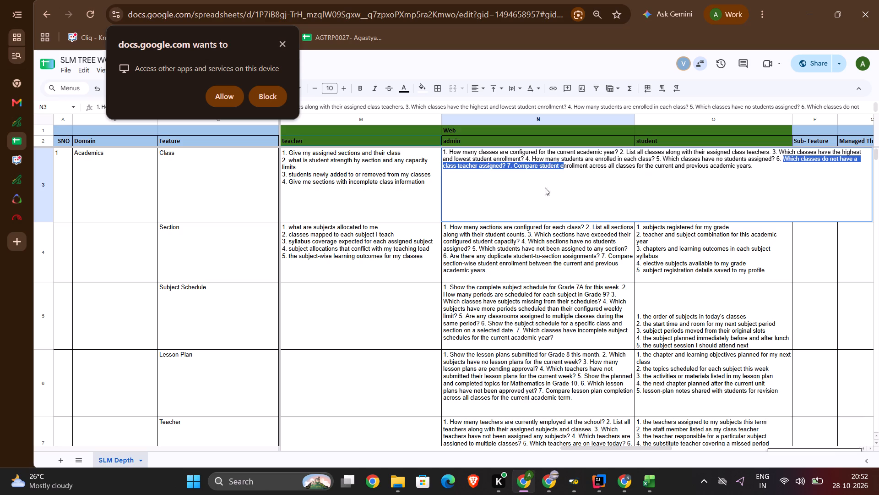
{"action": "left_click_drag", "start_coordinate": [545, 187], "coordinate": [502, 171]}
{"action": "key", "text": "ctrl+c"}
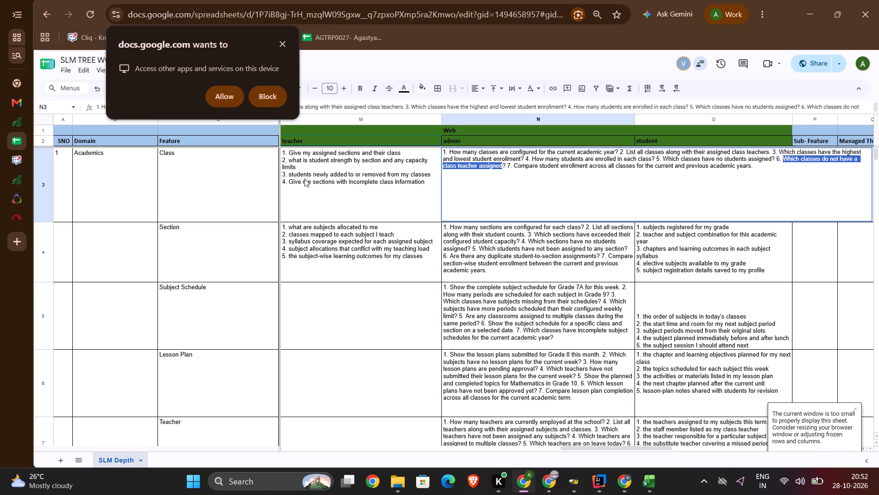
{"action": "triple_click", "coordinate": [308, 187]}
{"action": "left_click", "coordinate": [308, 187]}
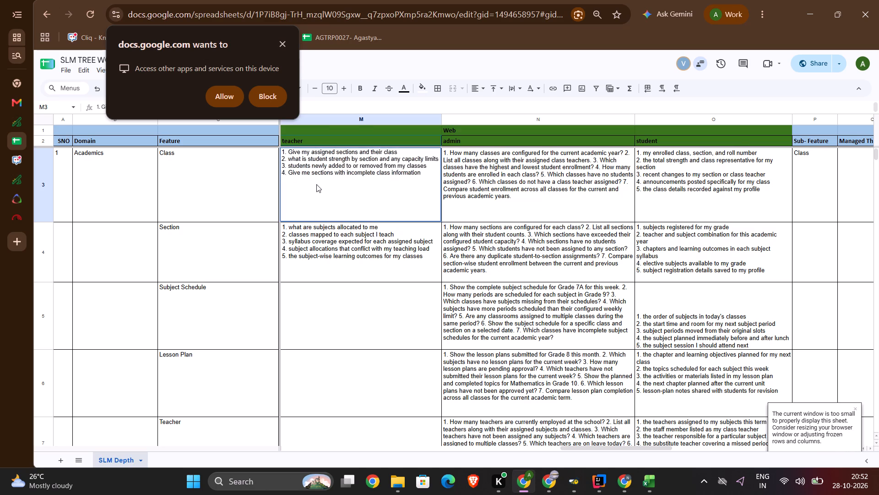
{"action": "key", "text": "ctrl+v"}
{"action": "left_click", "coordinate": [303, 287]}
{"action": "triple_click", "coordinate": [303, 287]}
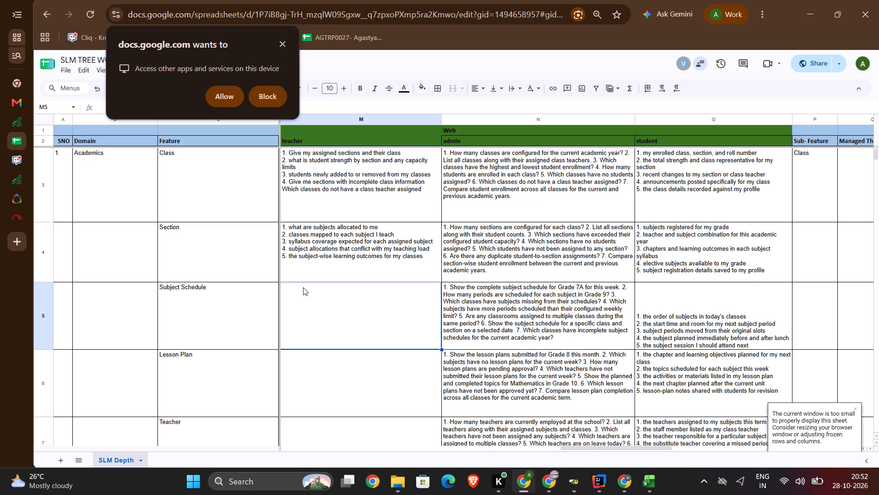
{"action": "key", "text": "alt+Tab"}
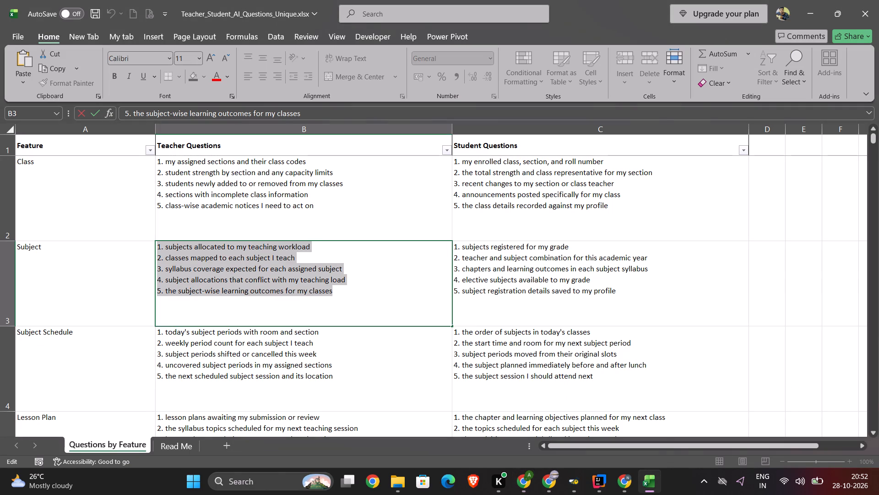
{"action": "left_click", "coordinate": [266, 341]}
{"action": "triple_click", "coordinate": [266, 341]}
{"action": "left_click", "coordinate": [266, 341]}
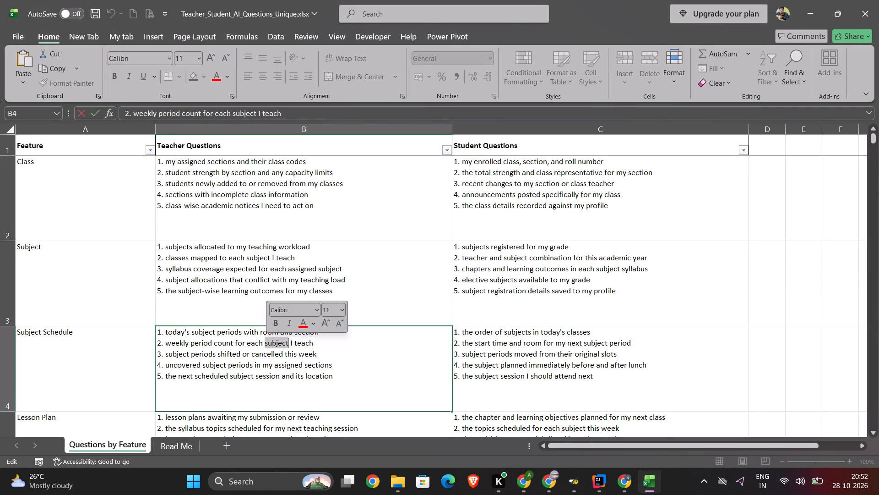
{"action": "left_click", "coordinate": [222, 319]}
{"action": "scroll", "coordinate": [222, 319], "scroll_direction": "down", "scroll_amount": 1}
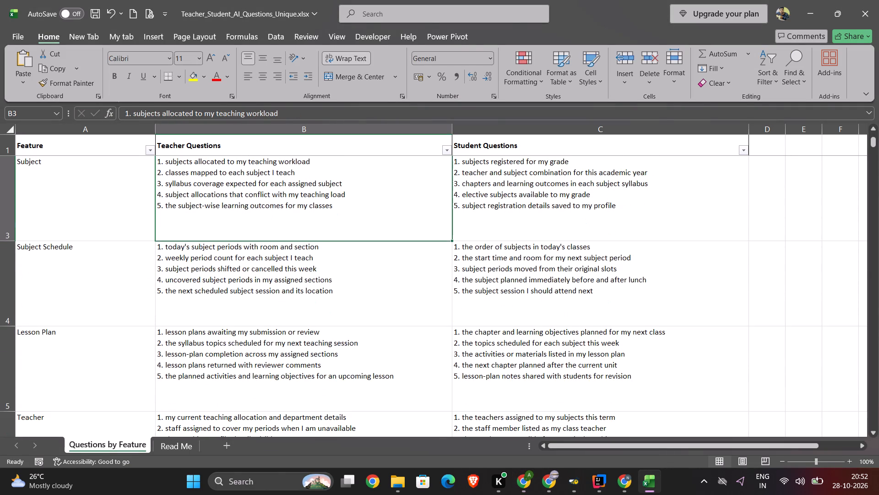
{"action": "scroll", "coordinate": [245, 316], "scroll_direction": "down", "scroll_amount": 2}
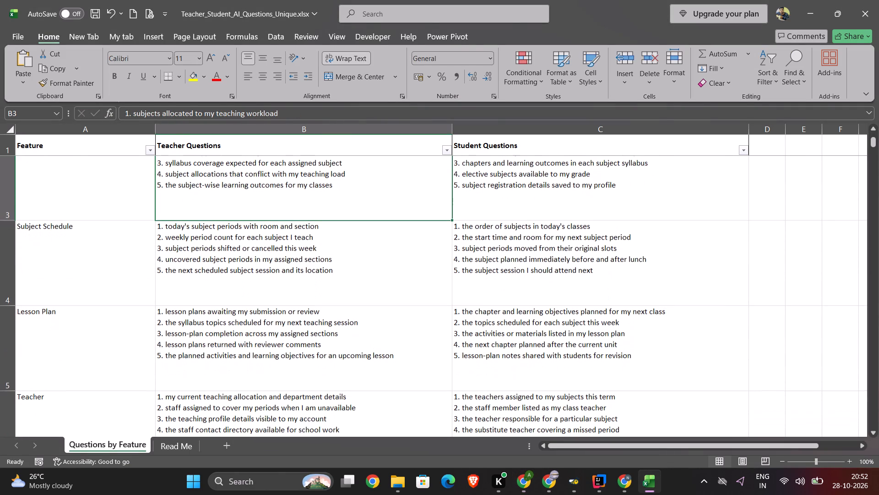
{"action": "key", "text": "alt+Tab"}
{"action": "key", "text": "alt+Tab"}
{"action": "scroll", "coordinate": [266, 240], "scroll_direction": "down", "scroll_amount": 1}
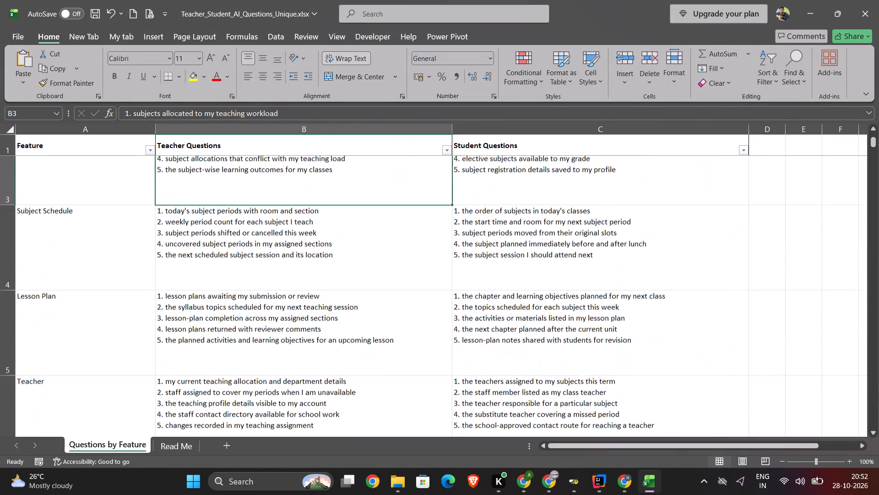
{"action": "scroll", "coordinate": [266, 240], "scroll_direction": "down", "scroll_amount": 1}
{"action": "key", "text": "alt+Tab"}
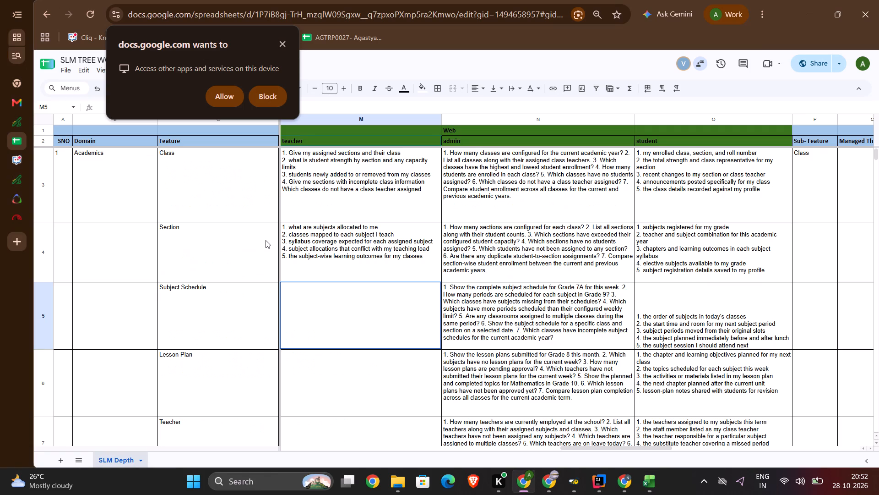
Look through the Web student column from Subject Schedule down to Student Incidents for rows that still need questions.
{"action": "left_click", "coordinate": [601, 291]}
{"action": "scroll", "coordinate": [481, 236], "scroll_direction": "down", "scroll_amount": 3}
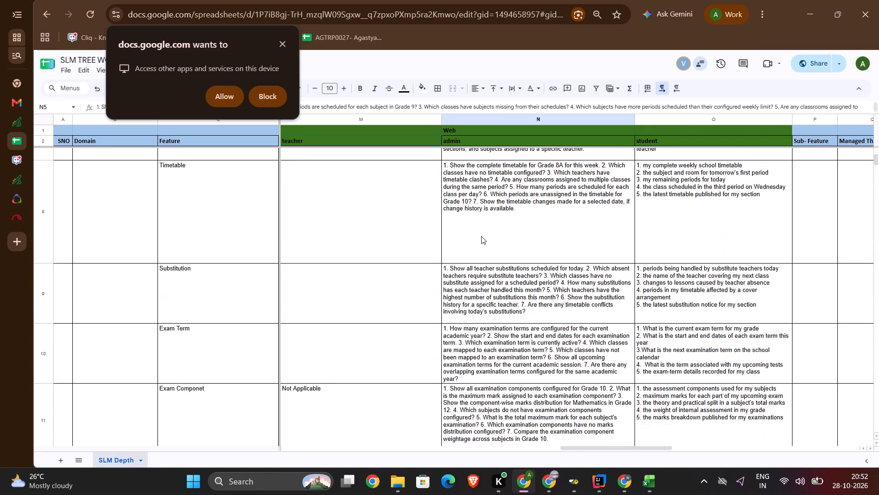
{"action": "scroll", "coordinate": [481, 236], "scroll_direction": "down", "scroll_amount": 6}
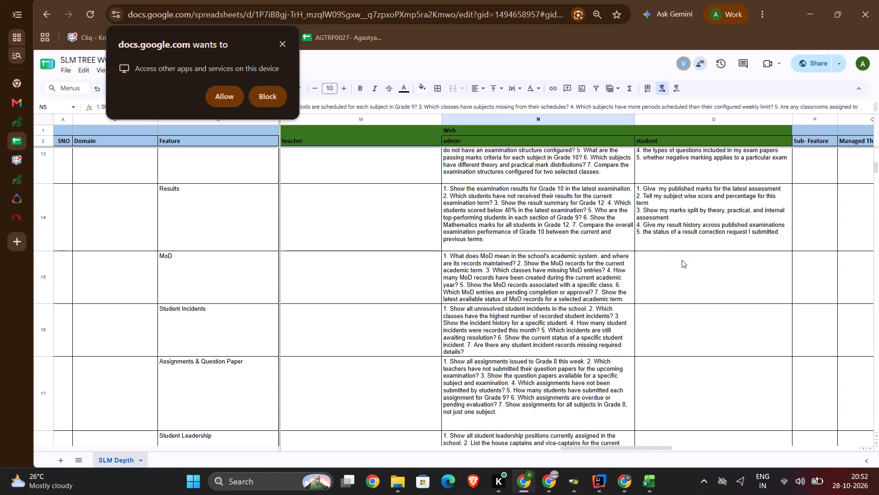
{"action": "triple_click", "coordinate": [680, 261]}
{"action": "left_click", "coordinate": [680, 261]}
{"action": "left_click", "coordinate": [667, 250]}
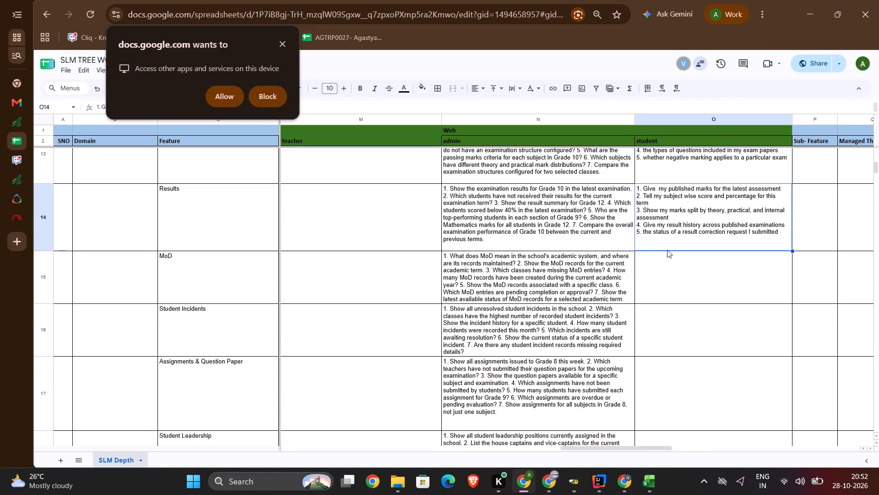
{"action": "left_click", "coordinate": [651, 259]}
{"action": "triple_click", "coordinate": [659, 258]}
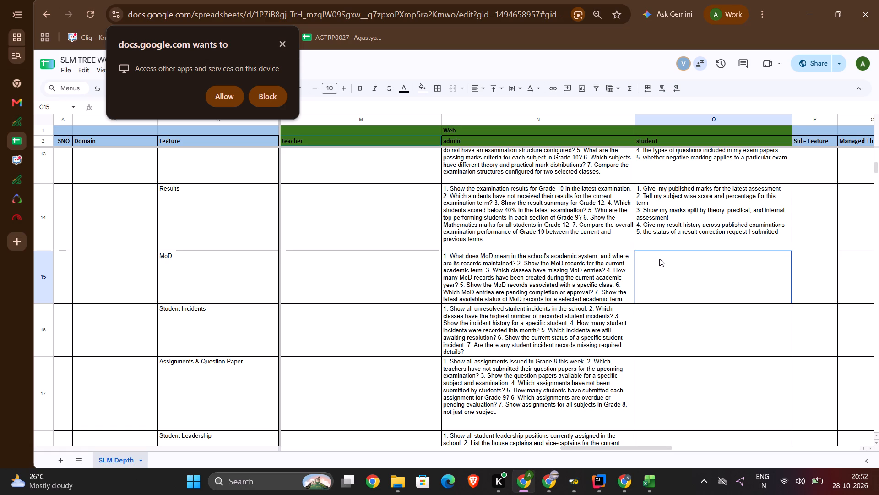
{"action": "left_click", "coordinate": [665, 257]}
{"action": "triple_click", "coordinate": [647, 307]}
Switch to the Excel question workbook and copy all the Student Incidents student questions.
{"action": "key", "text": "alt+Tab"}
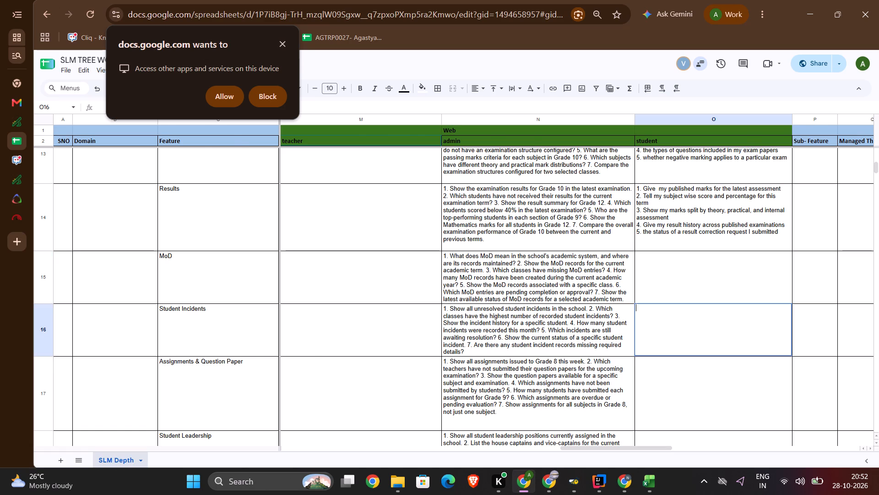
{"action": "scroll", "coordinate": [559, 285], "scroll_direction": "down", "scroll_amount": 6}
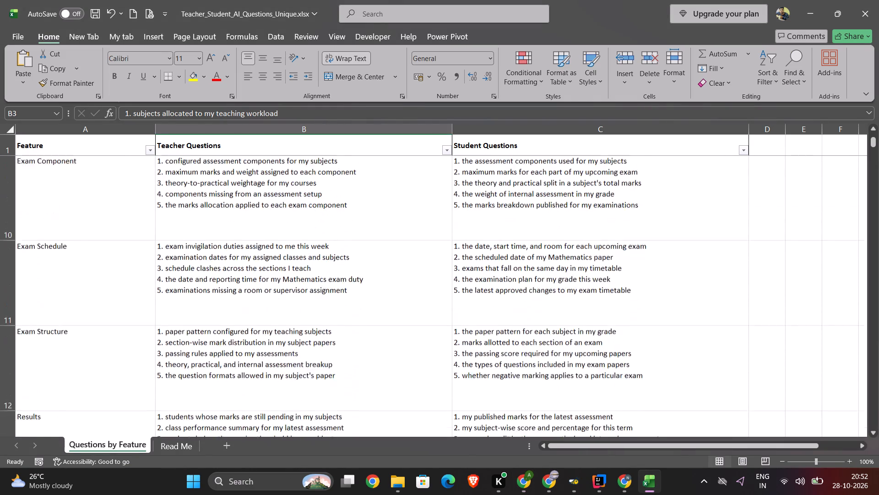
{"action": "scroll", "coordinate": [559, 285], "scroll_direction": "down", "scroll_amount": 4}
{"action": "scroll", "coordinate": [559, 285], "scroll_direction": "up", "scroll_amount": 1}
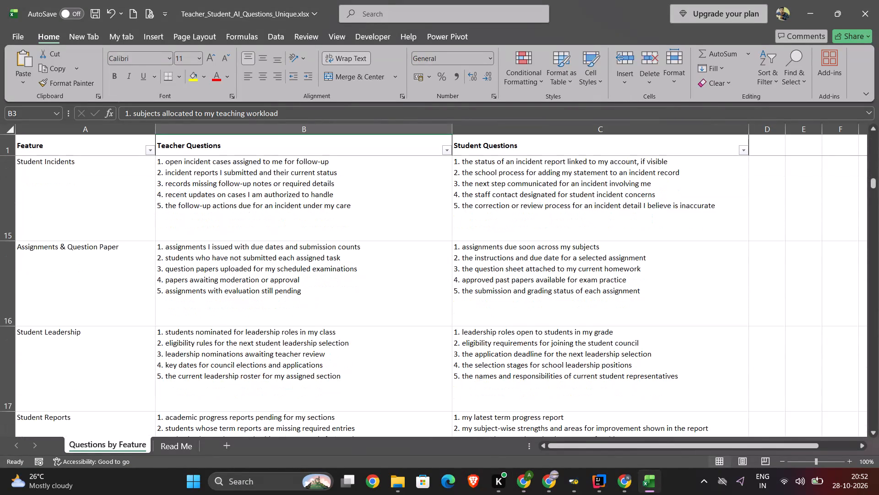
{"action": "triple_click", "coordinate": [529, 172]}
{"action": "left_click", "coordinate": [529, 172]}
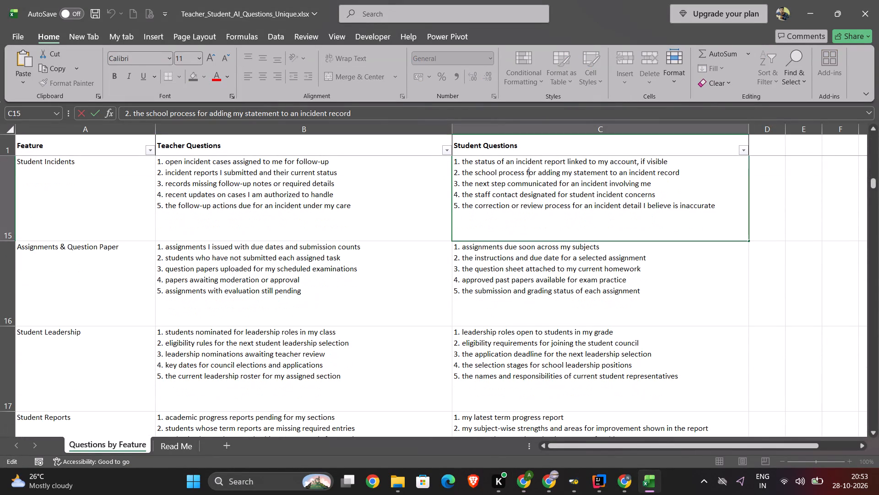
{"action": "key", "text": "ctrl+a"}
{"action": "key", "text": "ctrl+c"}
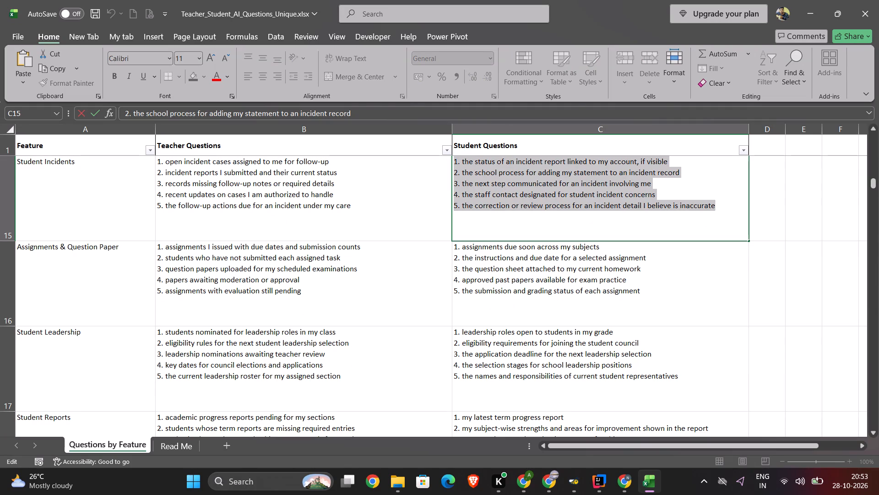
{"action": "left_click", "coordinate": [489, 280]}
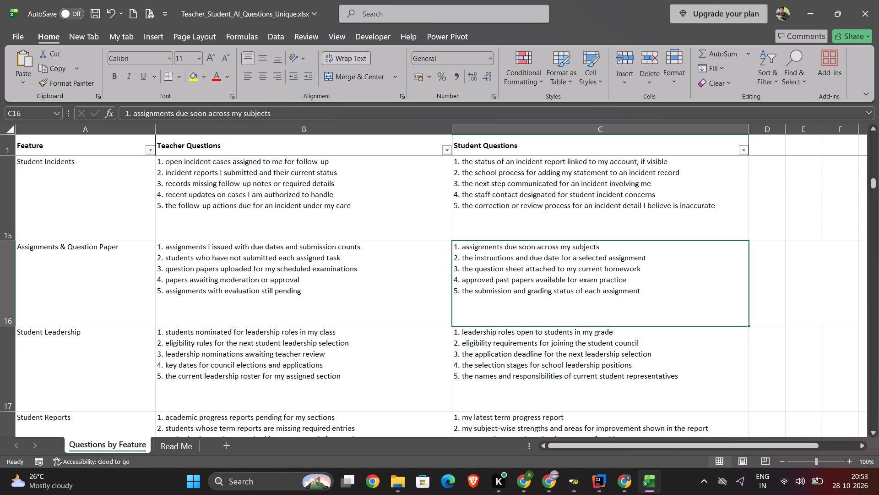
Return to SLM TREE WORKING- Status in Chrome and dismiss the site's request to access apps and services on this device.
{"action": "key", "text": "alt+Tab"}
{"action": "left_click", "coordinate": [681, 262]}
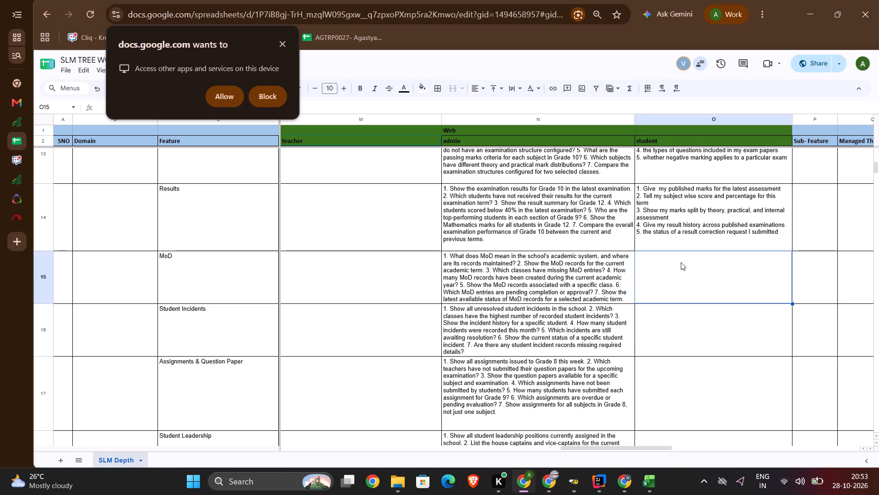
{"action": "scroll", "coordinate": [681, 262], "scroll_direction": "up", "scroll_amount": 1}
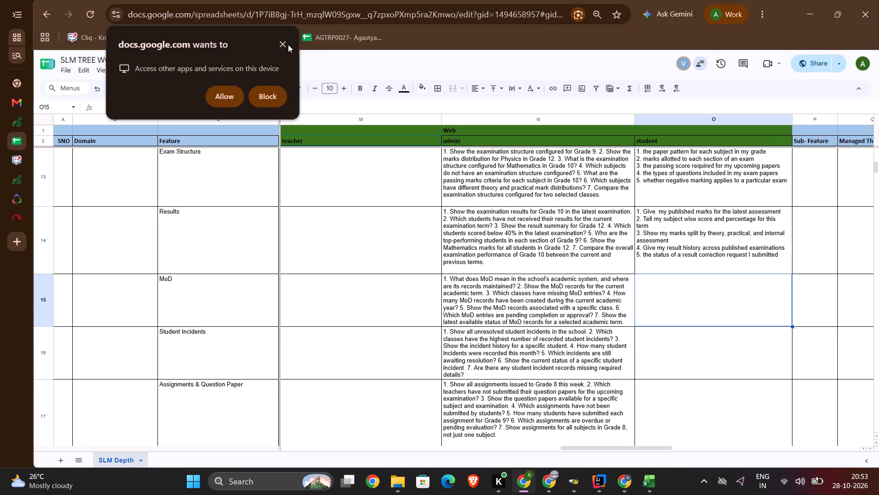
{"action": "left_click", "coordinate": [277, 37]}
{"action": "left_click", "coordinate": [277, 37]}
{"action": "left_click", "coordinate": [281, 41]}
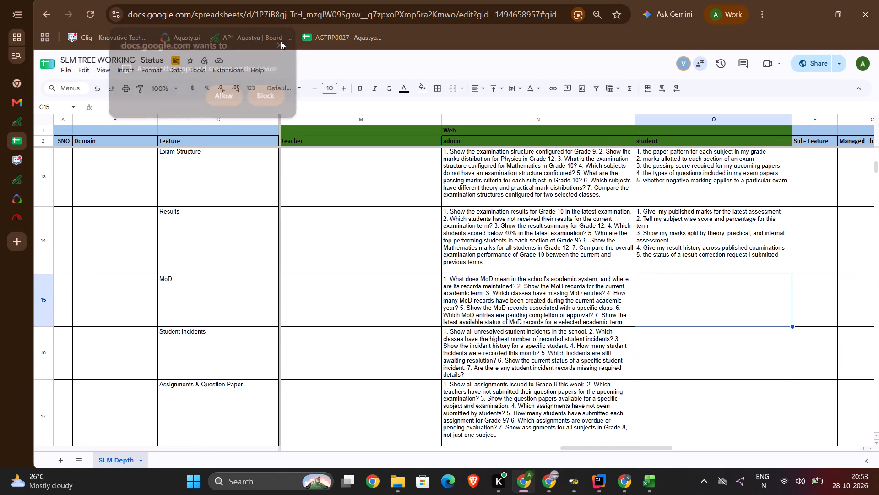
Open the MoD row's Web student cell and review the Excel questions from Assignments & Question Paper onward.
{"action": "triple_click", "coordinate": [669, 280]}
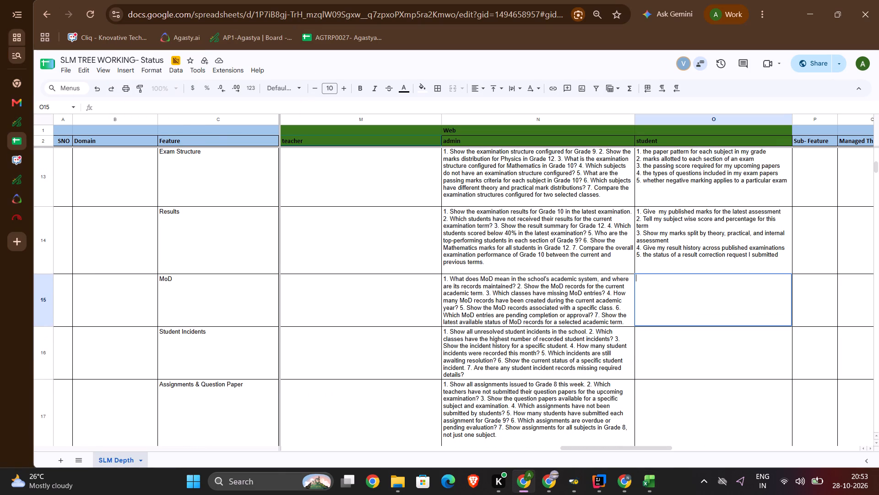
{"action": "scroll", "coordinate": [669, 280], "scroll_direction": "down", "scroll_amount": 1}
{"action": "key", "text": "alt+Tab"}
{"action": "scroll", "coordinate": [548, 253], "scroll_direction": "down", "scroll_amount": 1}
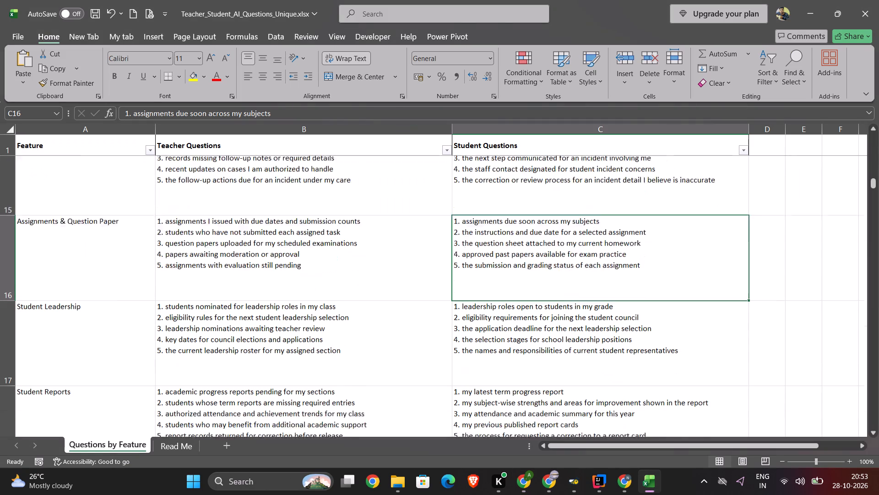
{"action": "scroll", "coordinate": [548, 253], "scroll_direction": "down", "scroll_amount": 1}
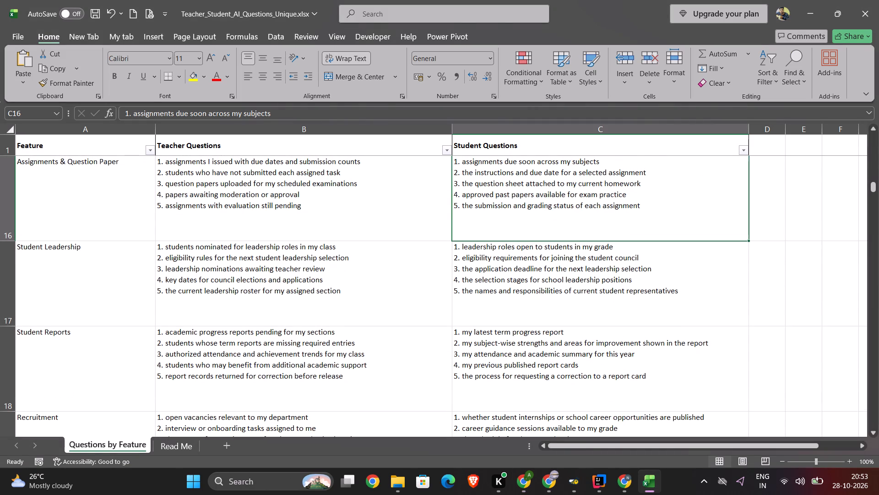
{"action": "scroll", "coordinate": [548, 253], "scroll_direction": "down", "scroll_amount": 1}
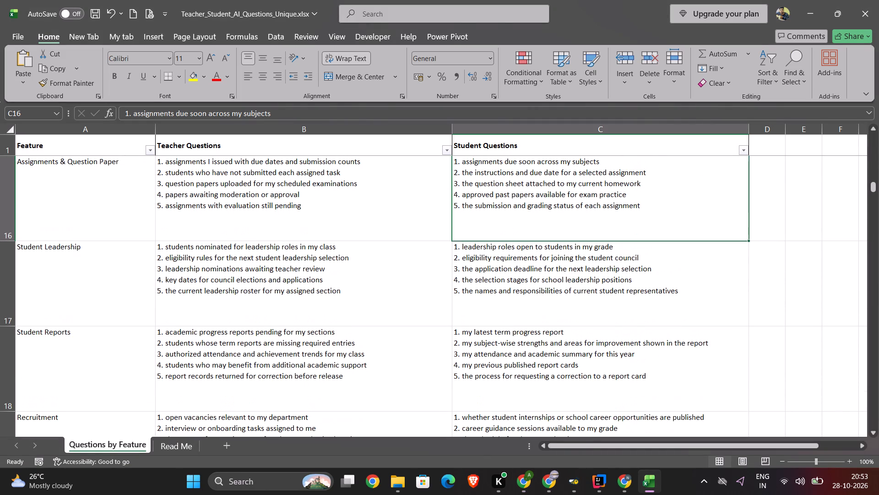
{"action": "scroll", "coordinate": [548, 253], "scroll_direction": "down", "scroll_amount": 1}
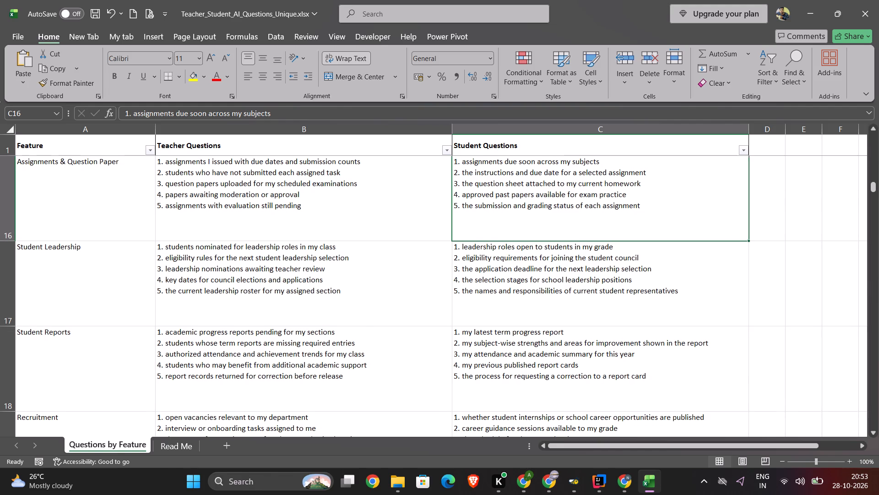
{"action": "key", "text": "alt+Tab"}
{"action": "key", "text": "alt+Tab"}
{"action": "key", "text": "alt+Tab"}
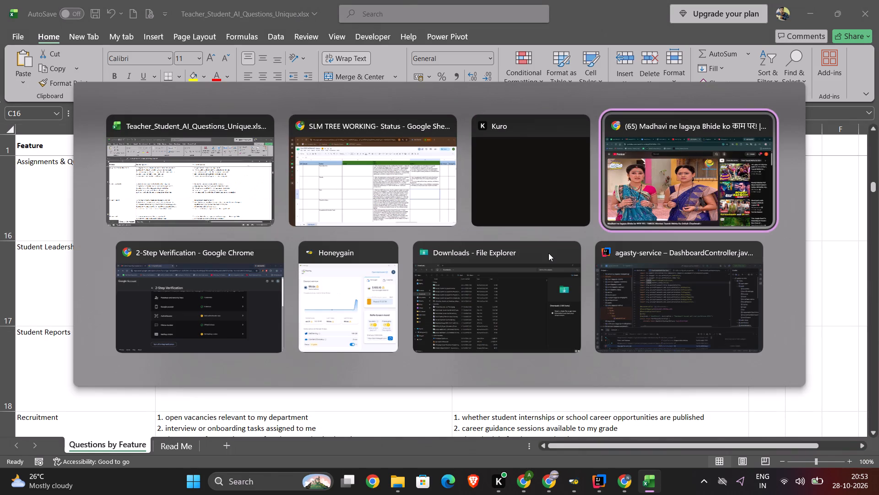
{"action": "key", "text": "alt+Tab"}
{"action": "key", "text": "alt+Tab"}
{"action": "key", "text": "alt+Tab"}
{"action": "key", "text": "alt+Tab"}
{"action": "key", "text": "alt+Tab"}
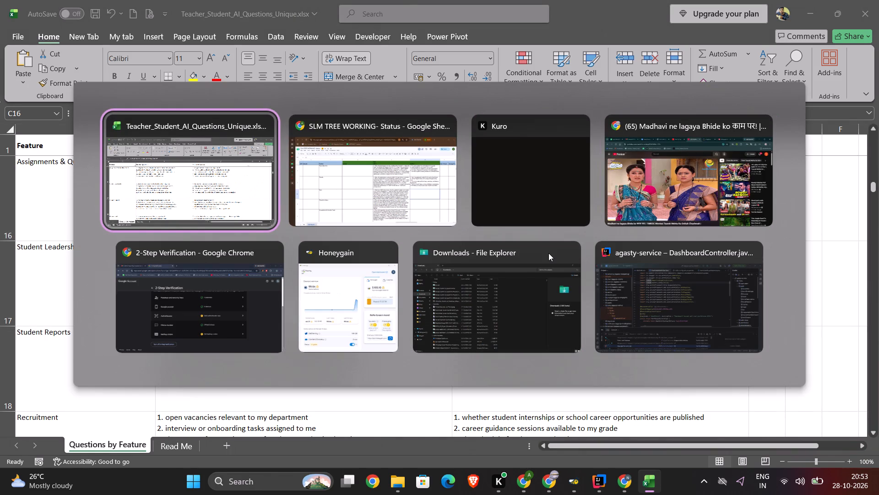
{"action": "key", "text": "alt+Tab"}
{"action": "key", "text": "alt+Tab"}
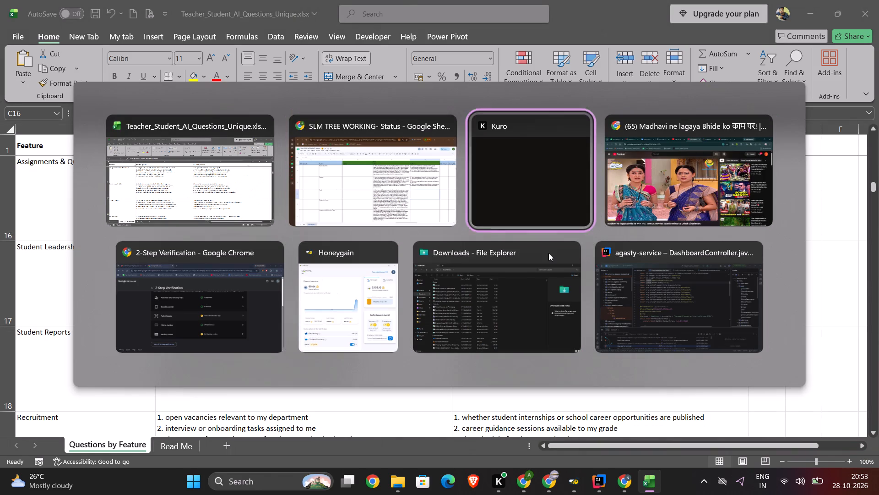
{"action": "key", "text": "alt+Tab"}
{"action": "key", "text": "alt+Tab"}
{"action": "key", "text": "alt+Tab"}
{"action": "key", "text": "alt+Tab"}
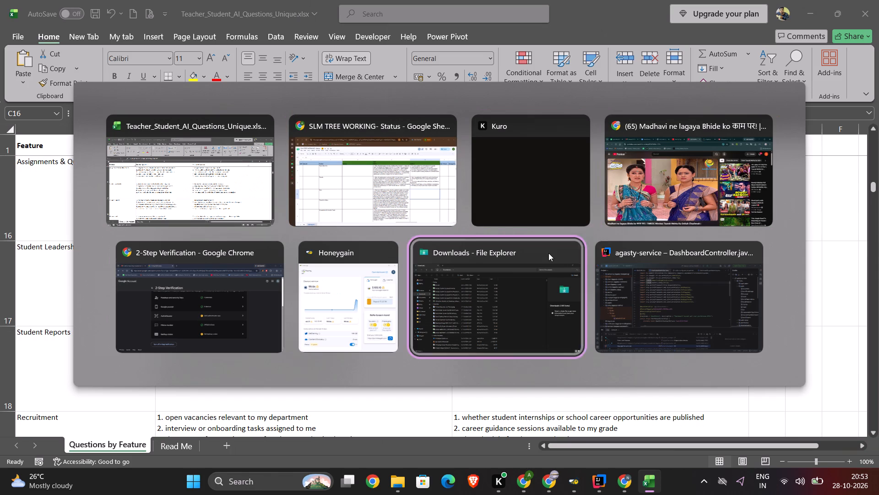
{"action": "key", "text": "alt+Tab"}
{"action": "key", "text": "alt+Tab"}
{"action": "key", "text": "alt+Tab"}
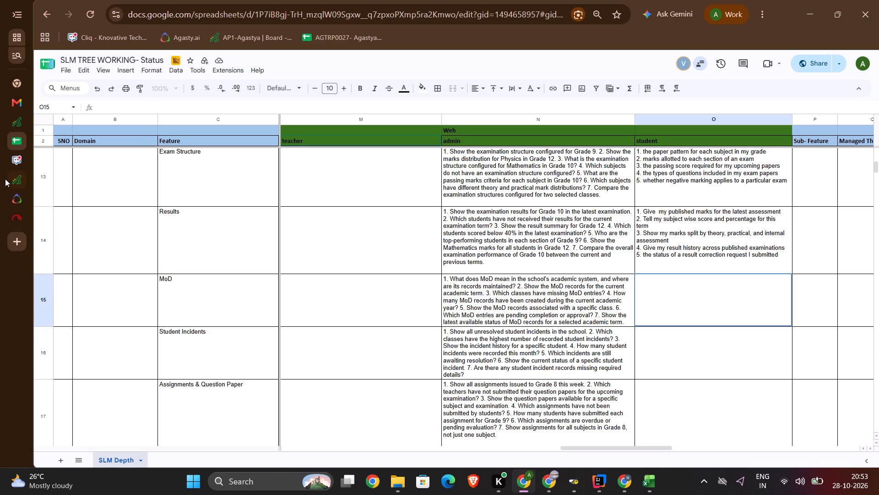
Switch to Cliq, filter the chats to unread ones and read the "onboarding data" thread.
{"action": "left_click", "coordinate": [15, 171]}
{"action": "left_click", "coordinate": [48, 158]}
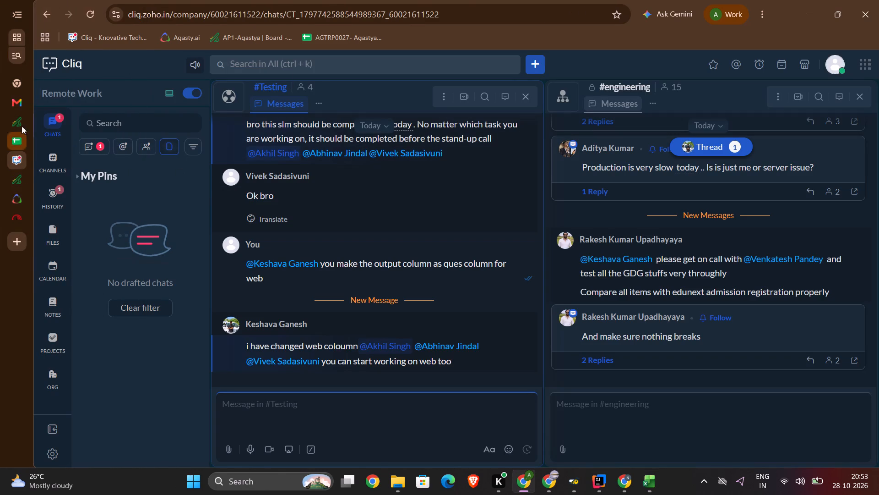
{"action": "left_click", "coordinate": [44, 120]}
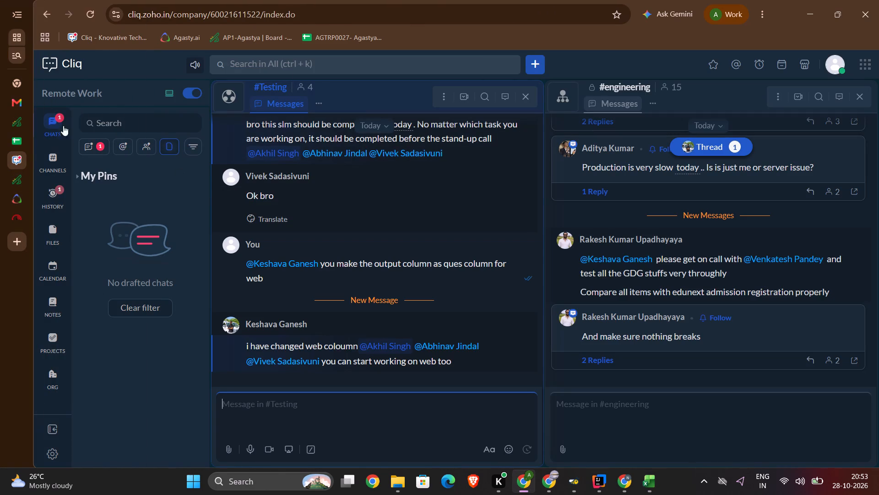
{"action": "double_click", "coordinate": [53, 116]}
{"action": "left_click", "coordinate": [85, 143]}
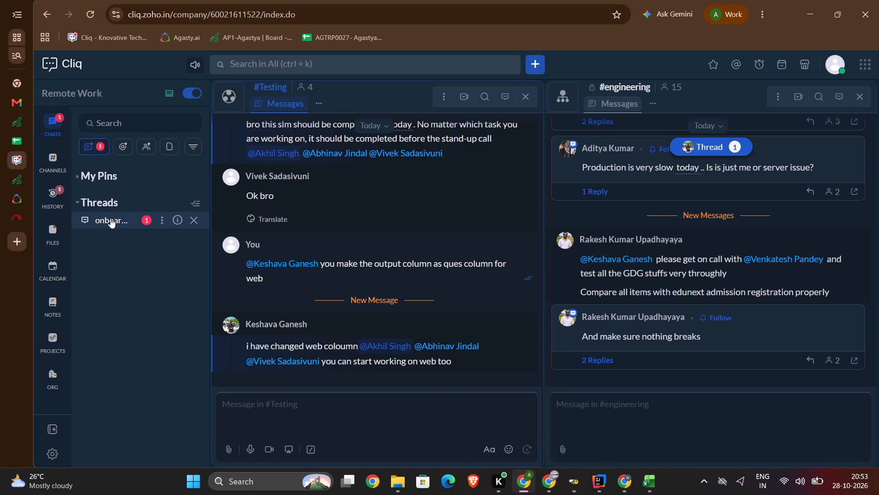
{"action": "left_click", "coordinate": [110, 218]}
{"action": "left_click", "coordinate": [98, 170]}
{"action": "triple_click", "coordinate": [88, 144]}
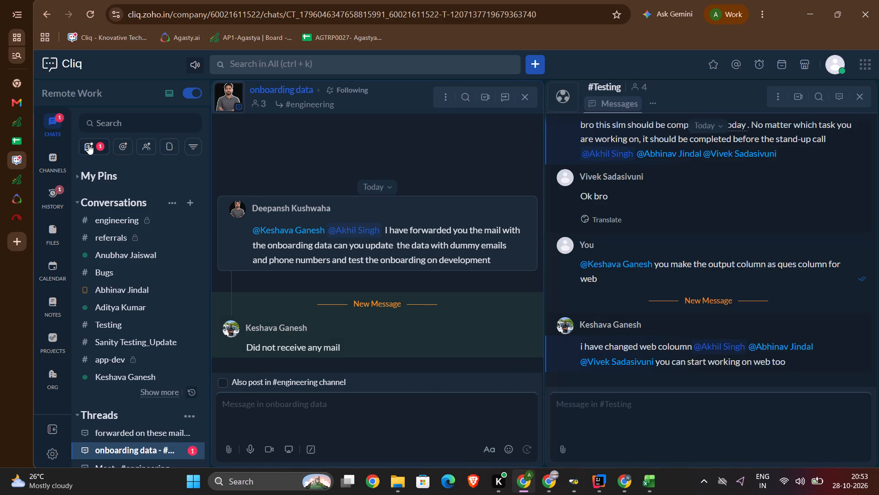
{"action": "left_click", "coordinate": [88, 144]}
{"action": "left_click", "coordinate": [88, 144]}
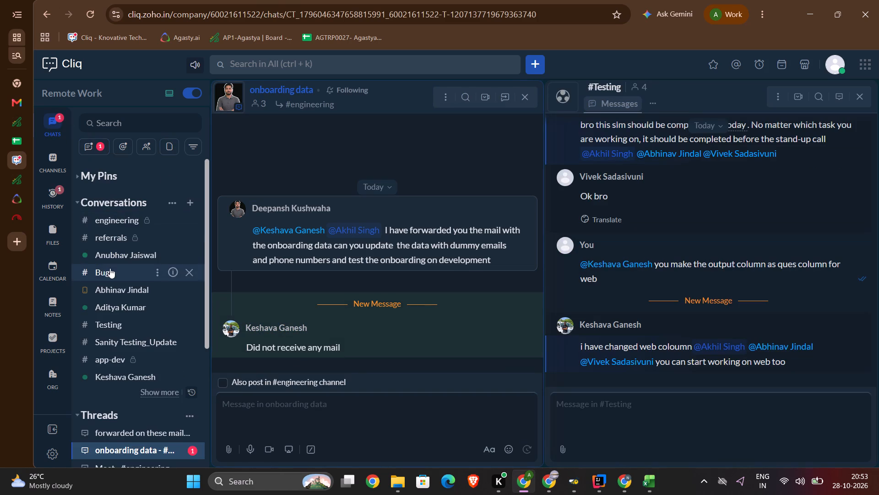
Message the colleague who changed the web column: "I completed all my ios part in student, teacher and admin and also many rows appox 20 in Web also".
{"action": "left_click", "coordinate": [107, 370]}
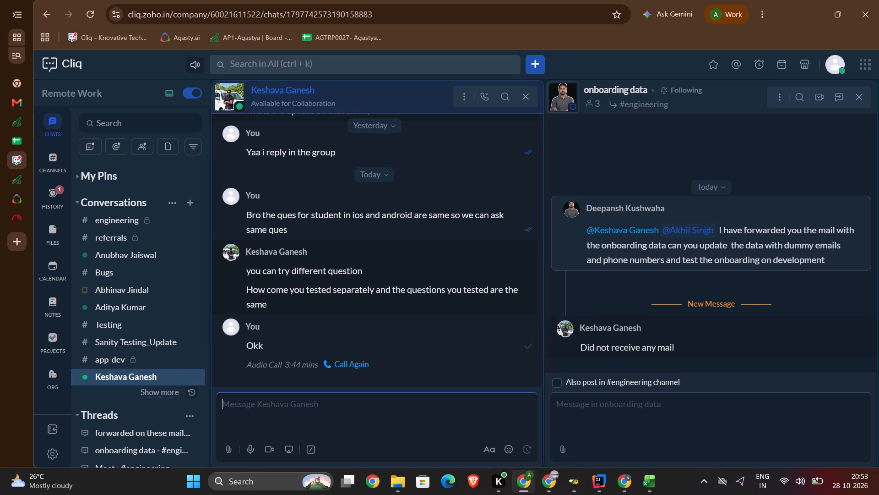
{"action": "left_click", "coordinate": [318, 402]}
{"action": "type", "text": "I como"}
{"action": "key", "text": "BackSpace"}
{"action": "type", "text": "pleted all my ios pae"}
{"action": "key", "text": "BackSpace"}
{"action": "type", "text": "rt in student"}
{"action": "key", "text": "space"}
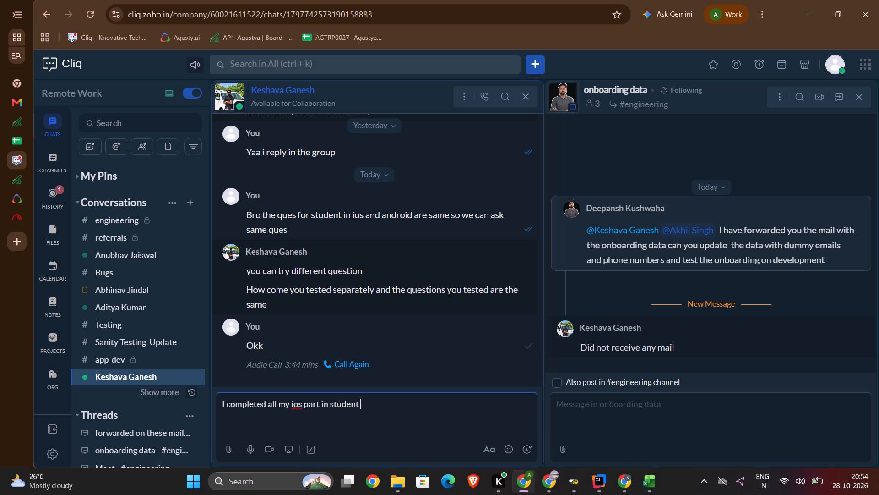
{"action": "key", "text": "BackSpace"}
{"action": "type", "text": ", teacher anf"}
{"action": "key", "text": "space"}
{"action": "key", "text": "BackSpace"}
{"action": "key", "text": "BackSpace"}
{"action": "type", "text": "d admin"}
{"action": "key", "text": "space"}
{"action": "type", "text": "and also"}
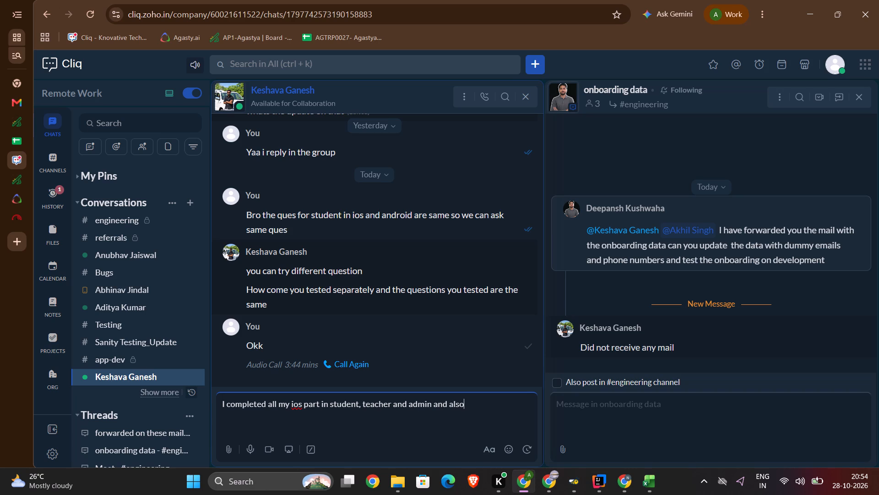
{"action": "key", "text": "space"}
{"action": "type", "text": "ma"}
{"action": "type", "text": "ny"}
{"action": "key", "text": "space"}
{"action": "type", "text": "ro"}
{"action": "type", "text": "ws appox"}
{"action": "key", "text": "BackSpace"}
{"action": "key", "text": "z"}
{"action": "key", "text": "BackSpace"}
{"action": "type", "text": "x"}
{"action": "key", "text": "space"}
{"action": "type", "text": "20 in"}
{"action": "key", "text": "space"}
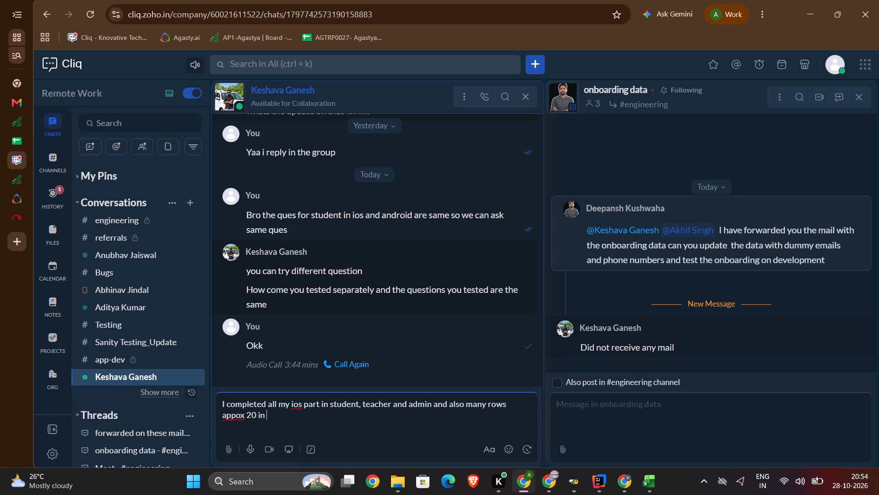
{"action": "type", "text": "Web also"}
{"action": "key", "text": "Return"}
Send the same colleague a follow-up message reading "Ask others also to complete the sheet".
{"action": "type", "text": "Ask"}
{"action": "key", "text": "space"}
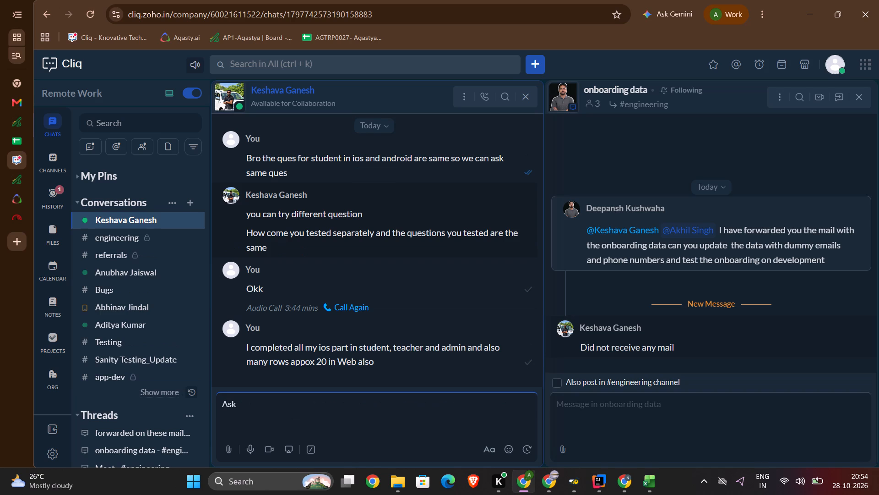
{"action": "type", "text": "others"}
{"action": "key", "text": "space"}
{"action": "type", "text": "also"}
{"action": "key", "text": "space"}
{"action": "type", "text": "to complete"}
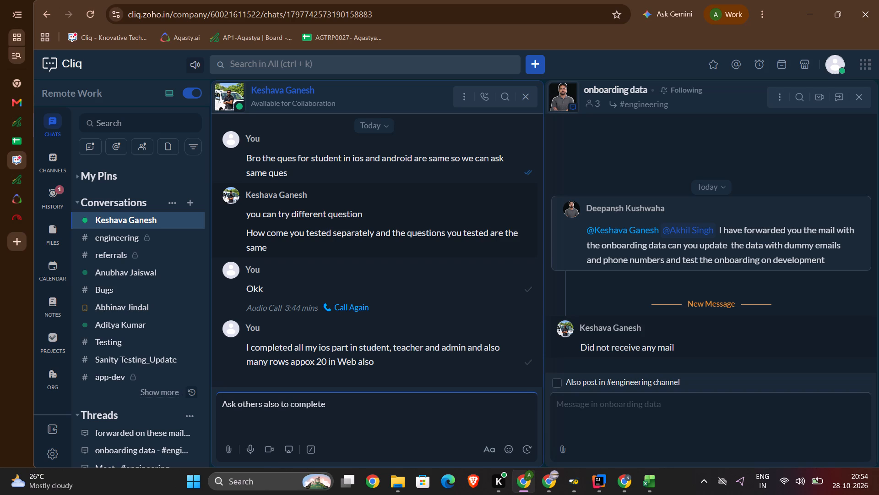
{"action": "type", "text": "th"}
{"action": "key", "text": "BackSpace"}
{"action": "key", "text": "BackSpace"}
{"action": "key", "text": "space"}
{"action": "type", "text": "the sheet"}
{"action": "key", "text": "Return"}
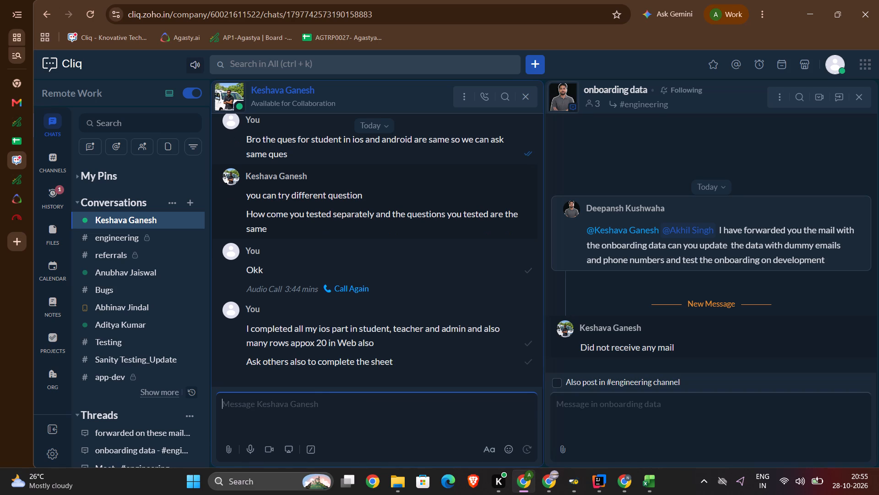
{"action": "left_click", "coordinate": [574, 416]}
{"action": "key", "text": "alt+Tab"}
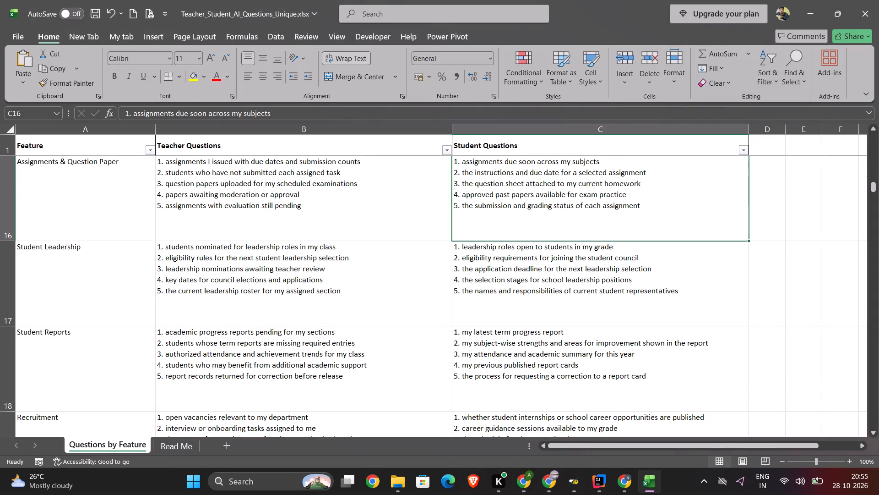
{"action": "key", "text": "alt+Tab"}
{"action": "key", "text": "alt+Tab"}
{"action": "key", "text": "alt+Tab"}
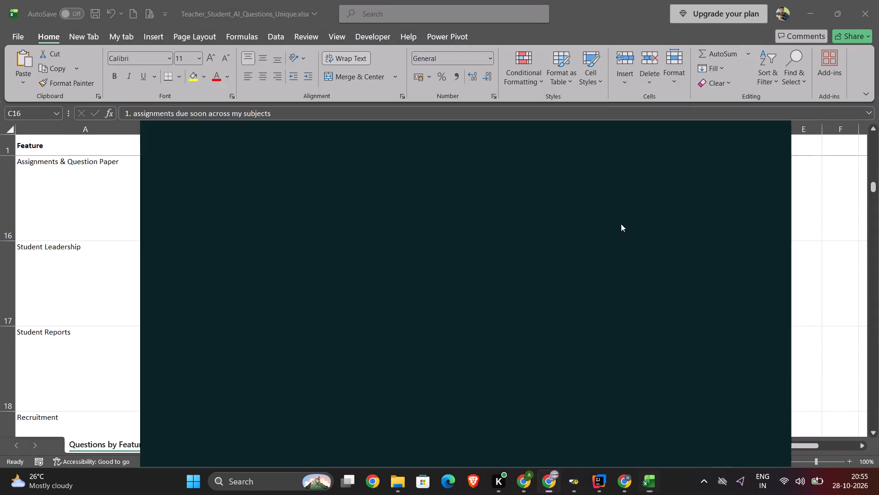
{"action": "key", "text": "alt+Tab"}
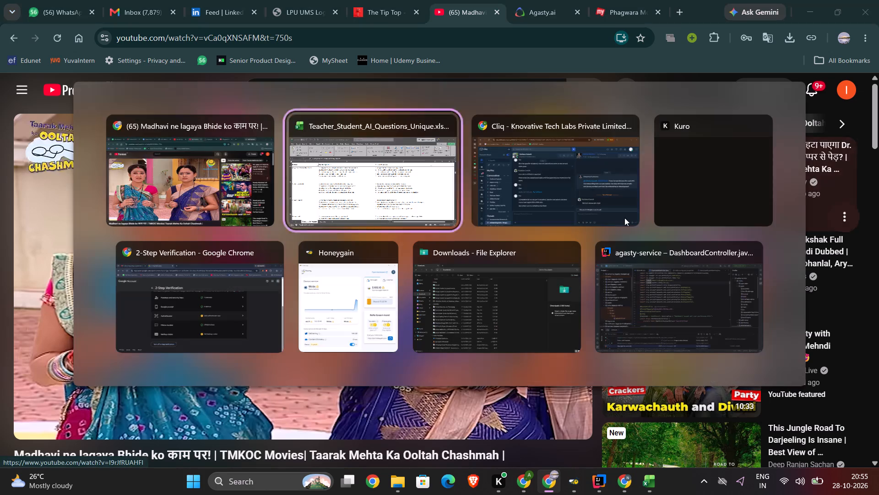